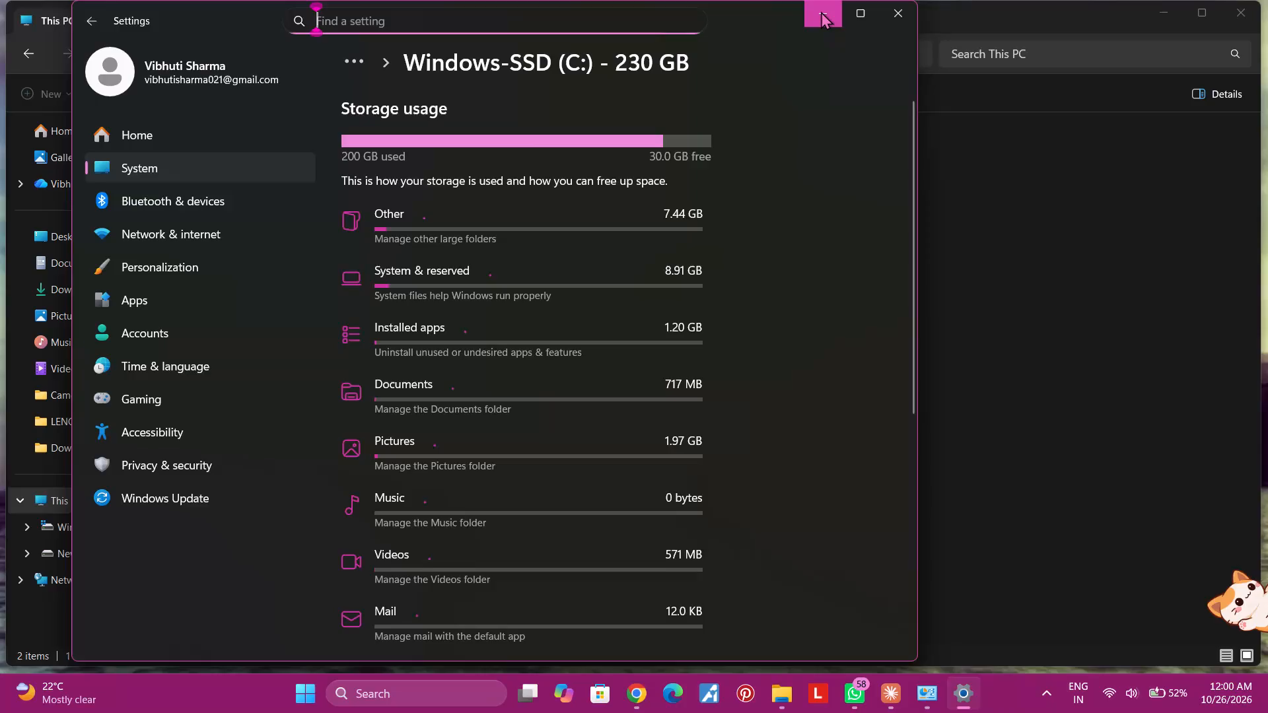
Minimise the Settings window and close the Windows-SSD (C:) Properties dialog.
left_click(821, 11)
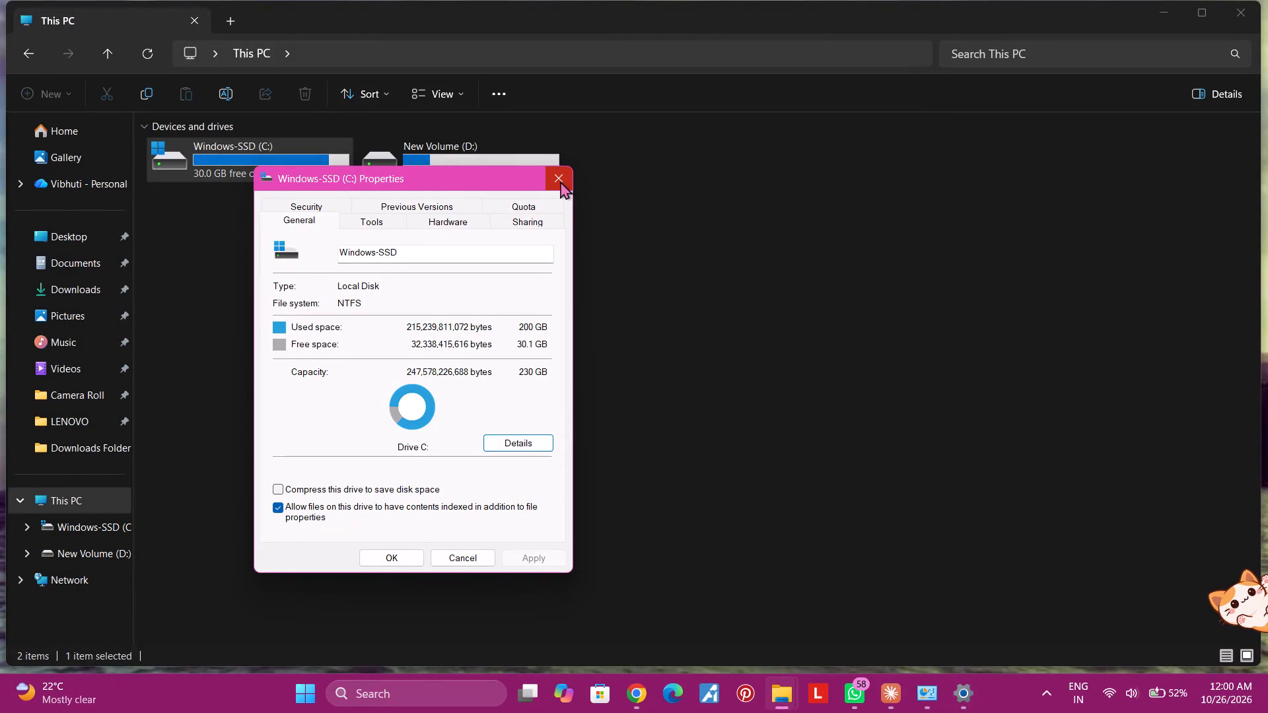
left_click(559, 180)
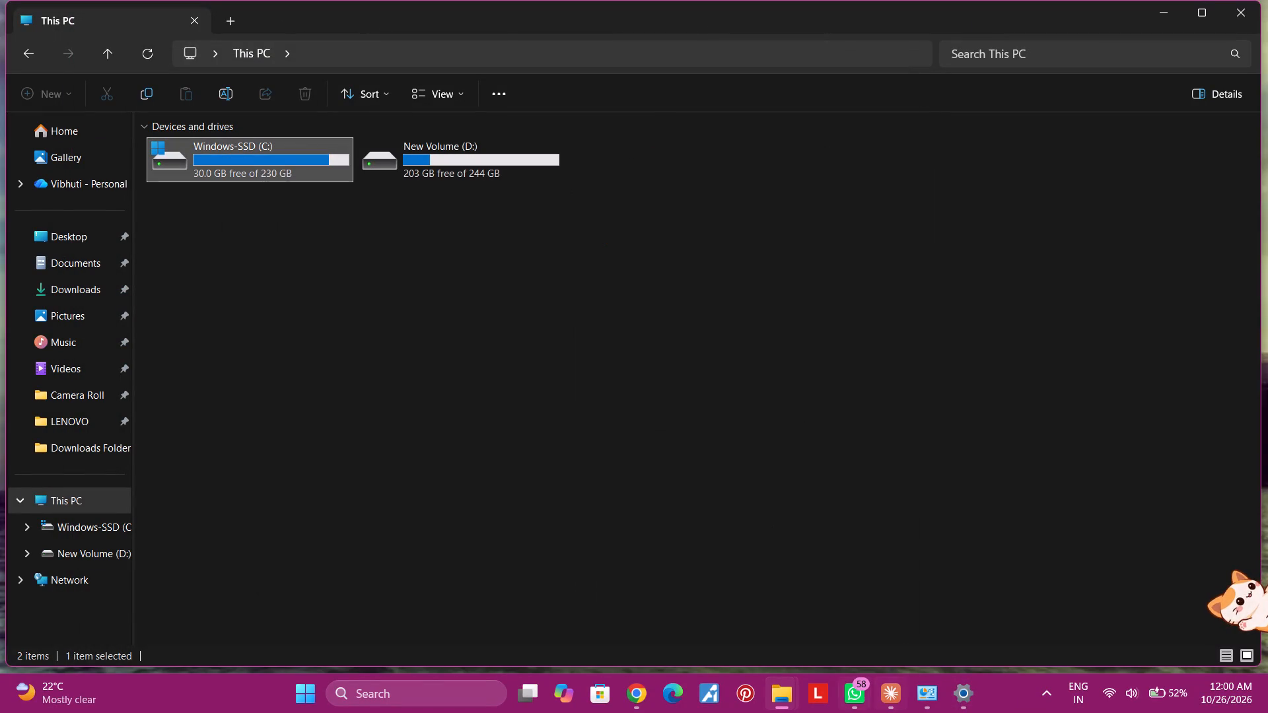
Close the Programs and Features window and minimise Settings to get back to This PC.
left_click(939, 617)
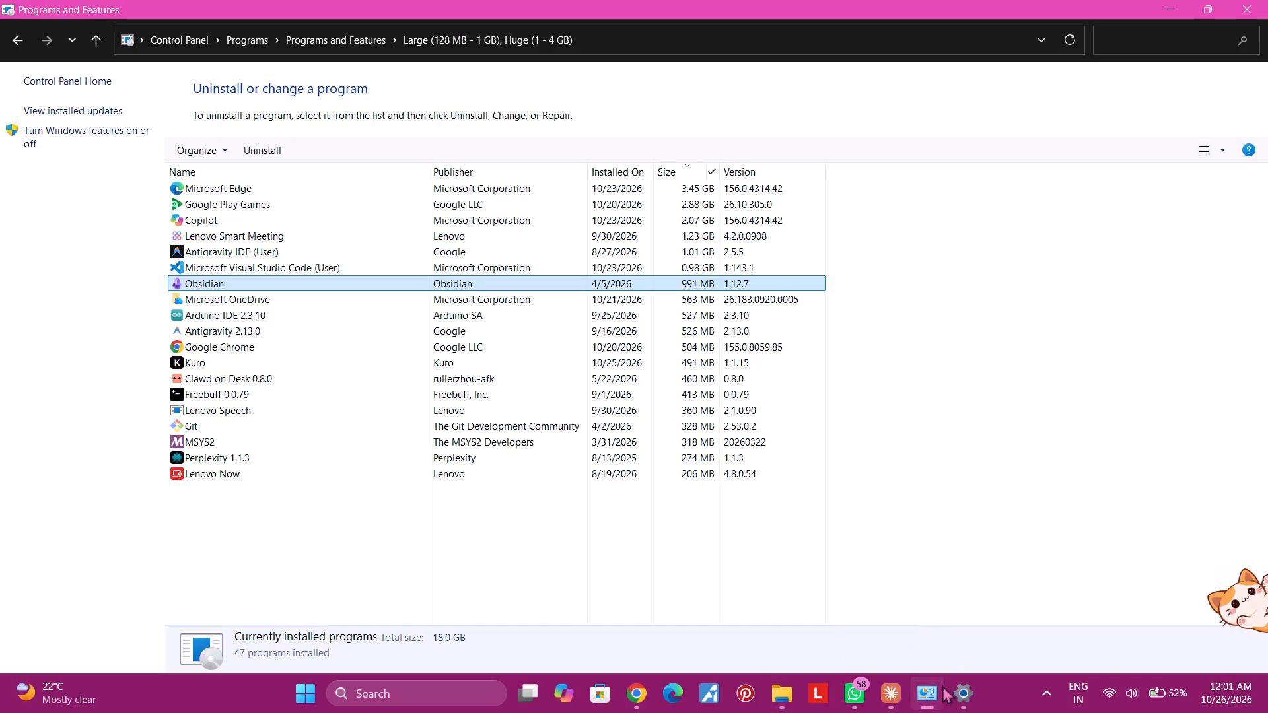
left_click(956, 699)
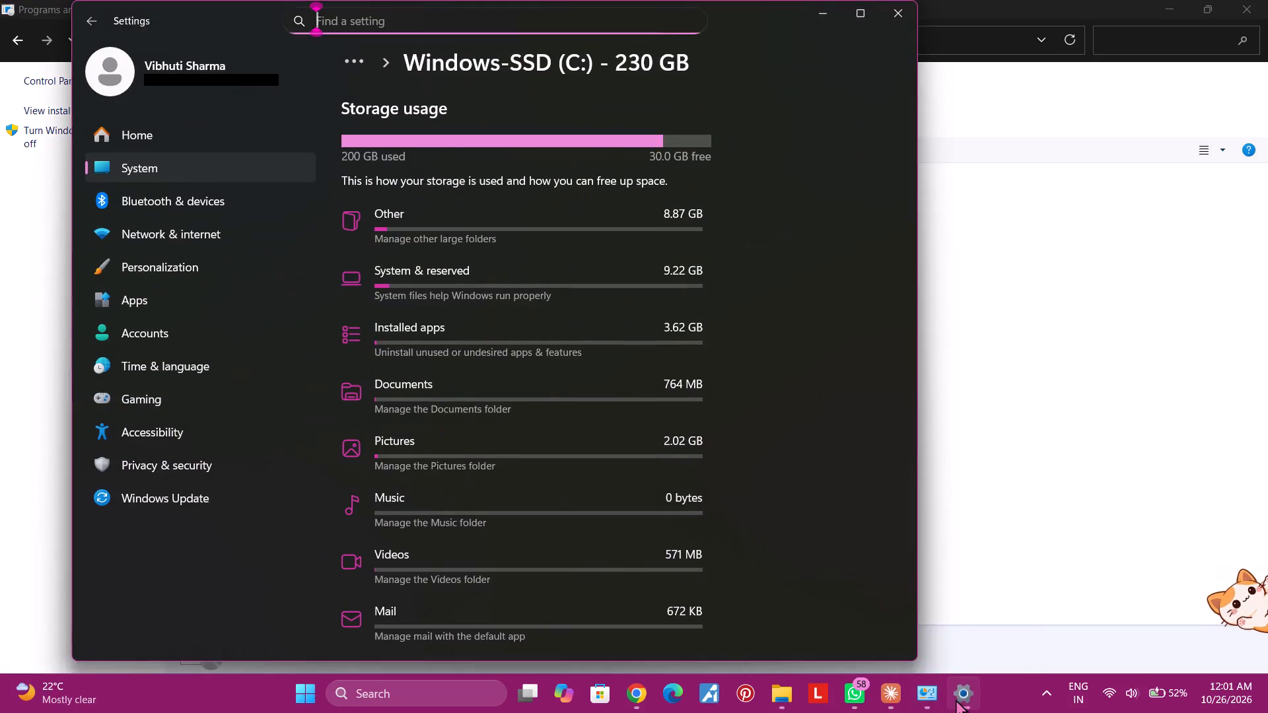
left_click(1035, 488)
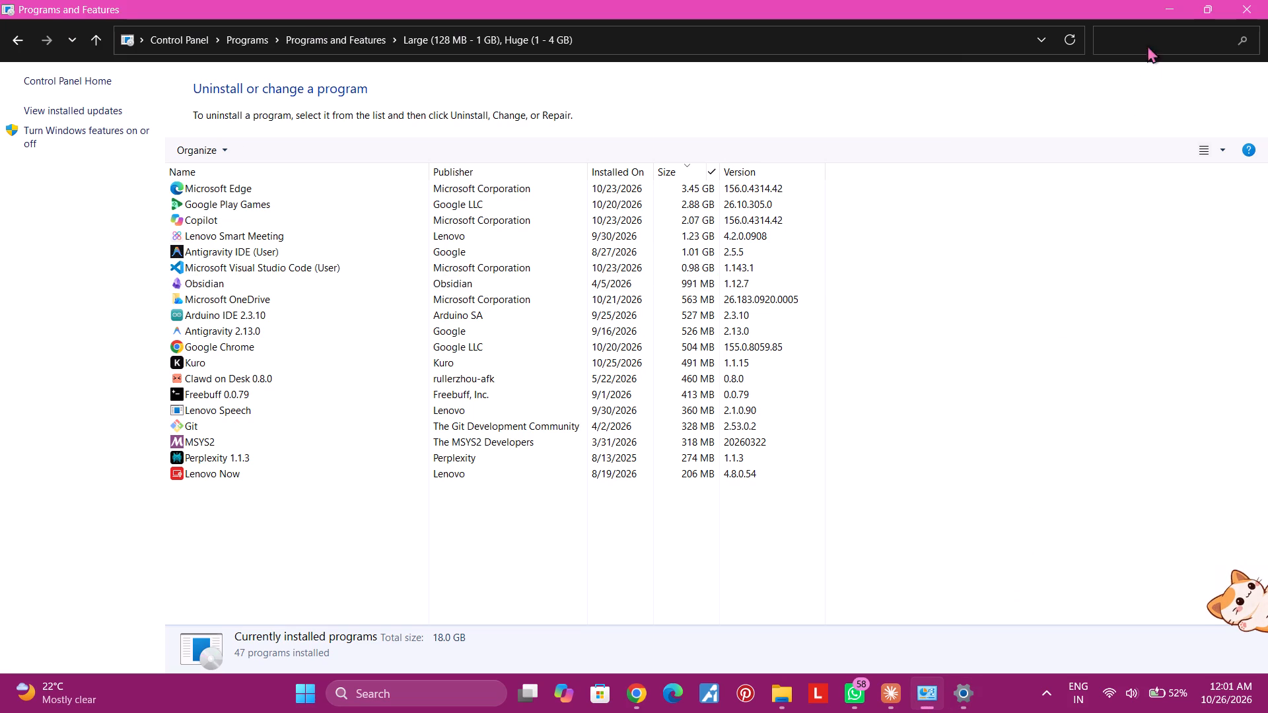
left_click_drag(921, 712, 1084, 158)
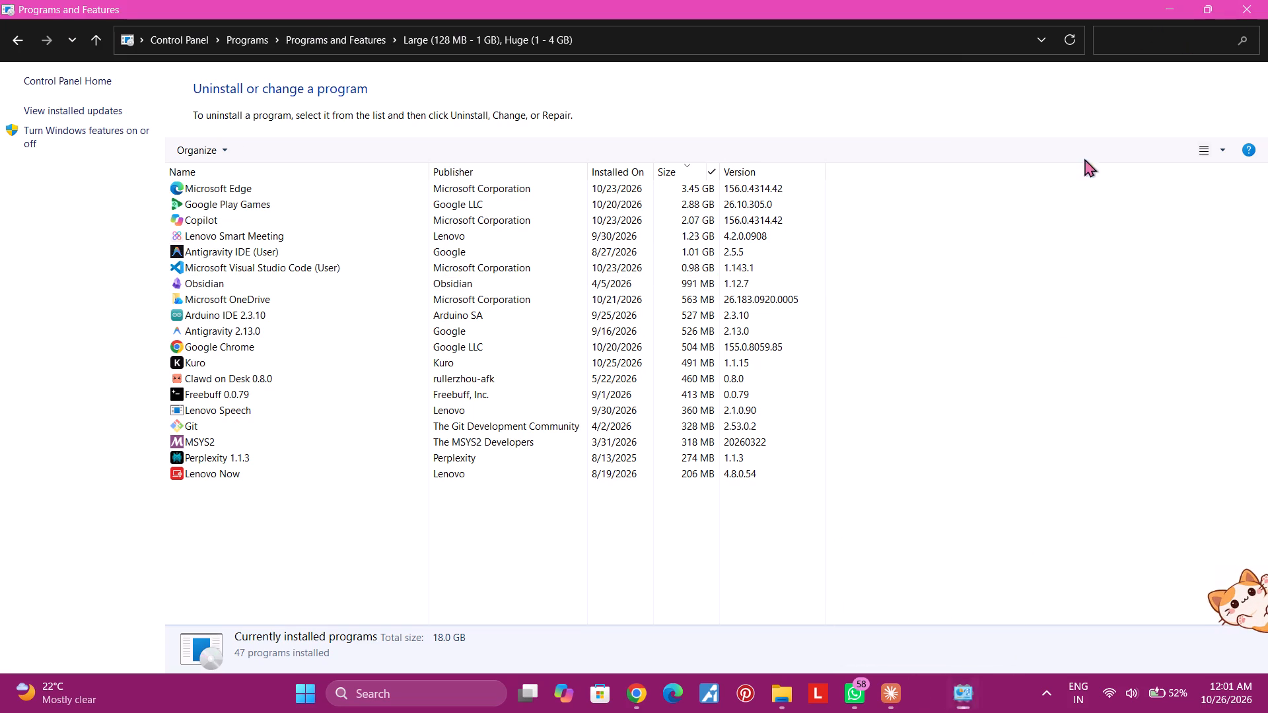
left_click_drag(1084, 158, 1249, 0)
left_click(1246, 7)
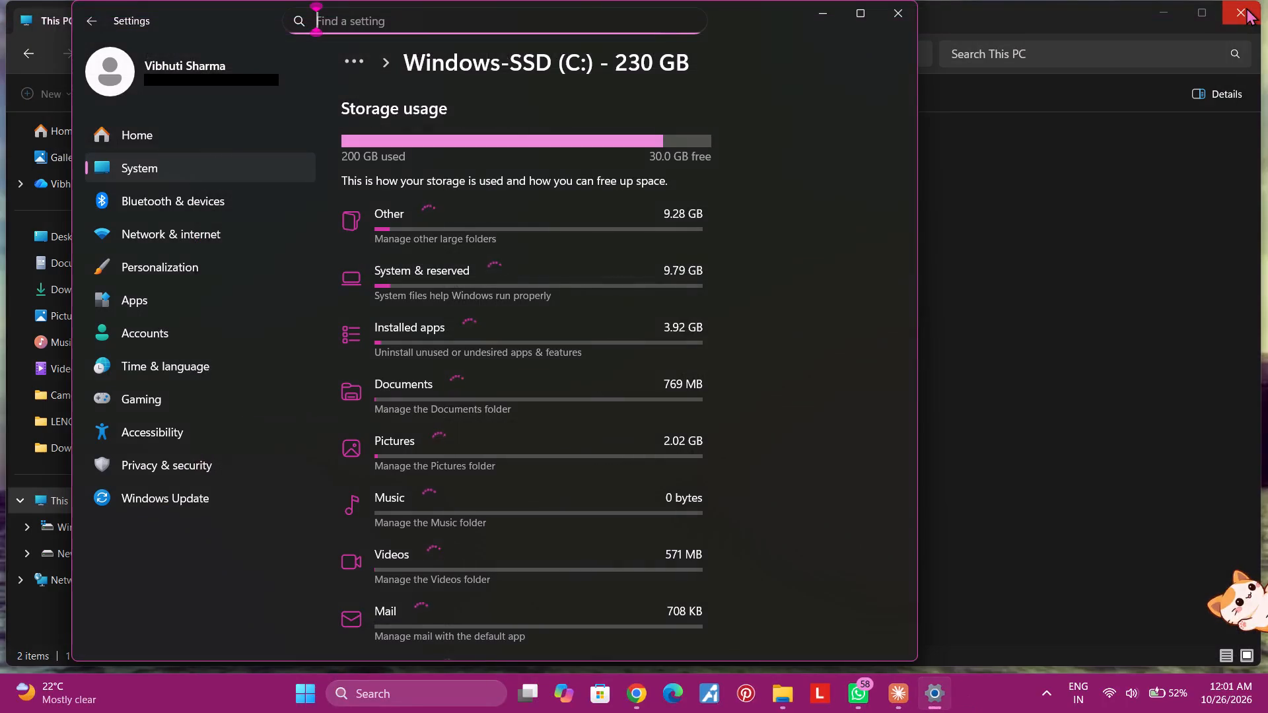
left_click(806, 16)
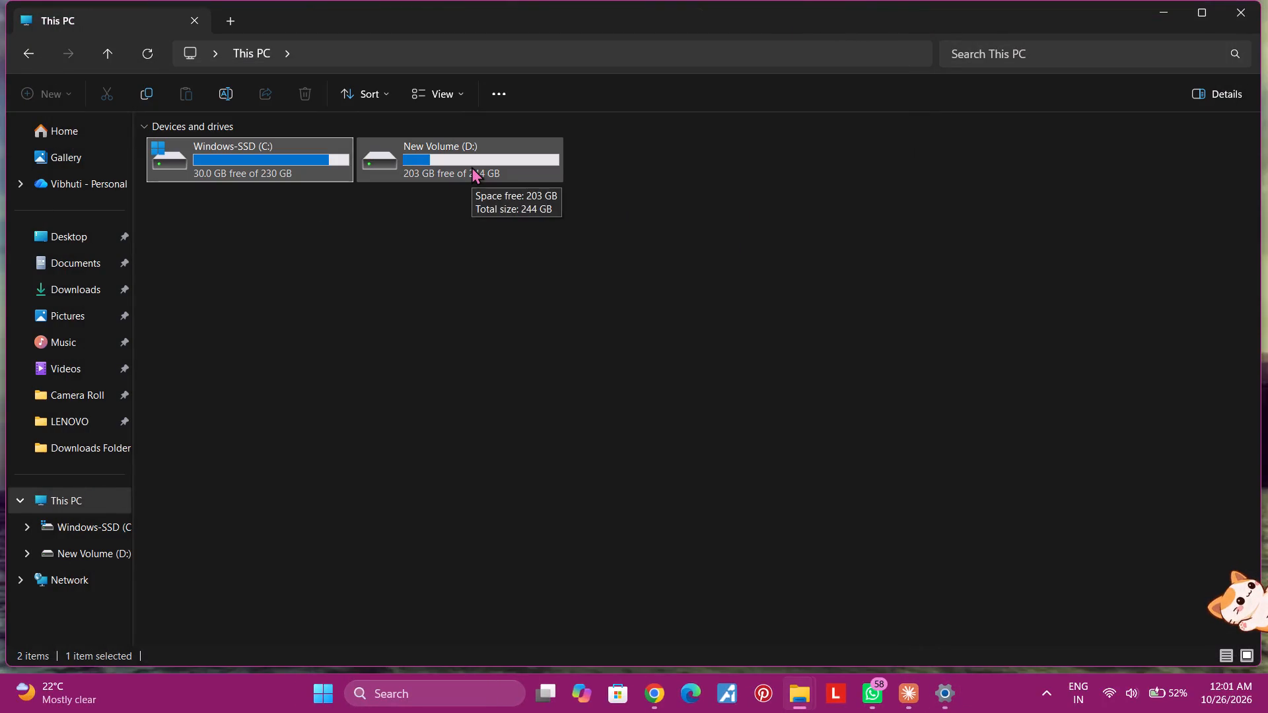
Check the storage usage breakdown of Windows-SSD (C:) in Settings, then return to the This PC window.
left_click(952, 700)
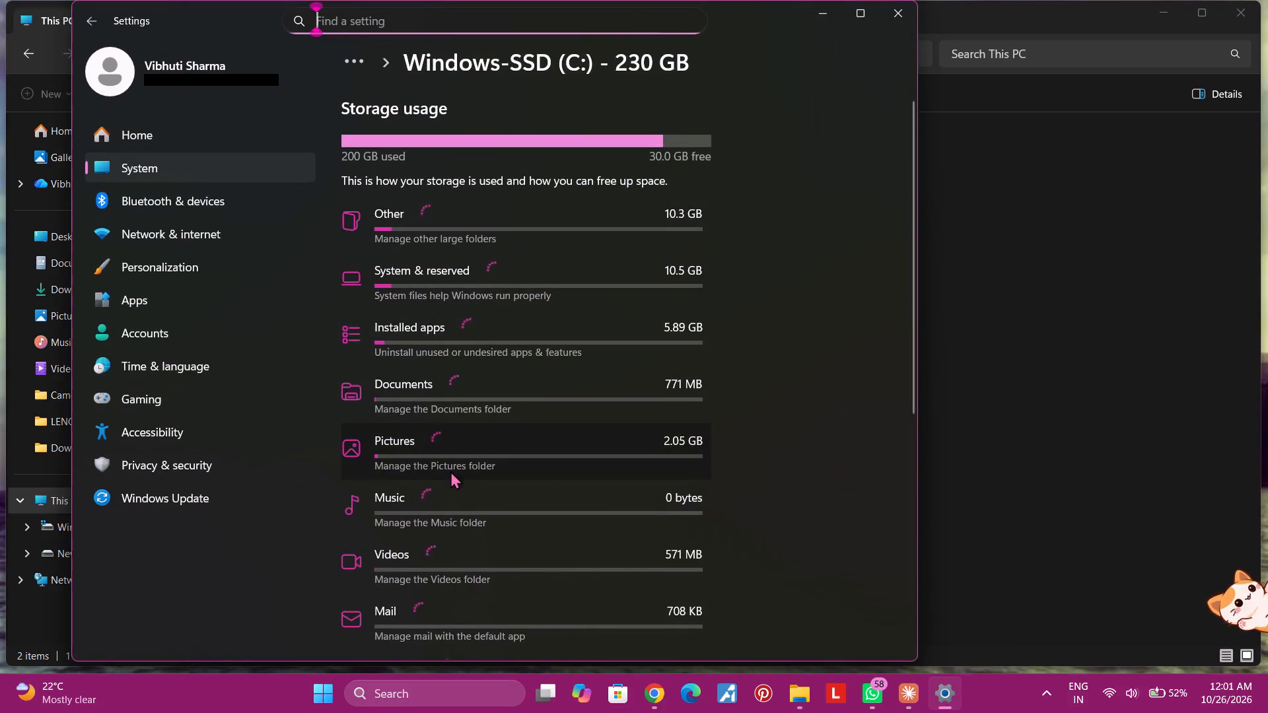
scroll(450, 471, "down", 9)
scroll(450, 471, "up", 7)
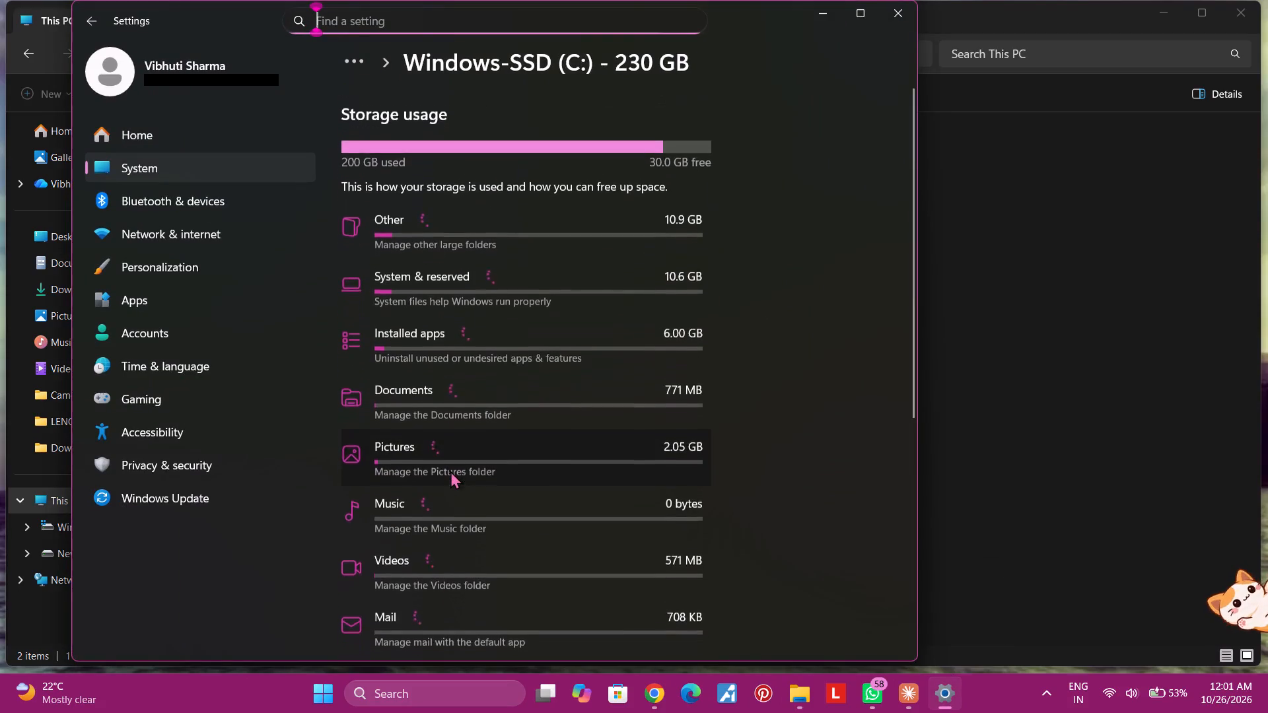
left_click(1098, 215)
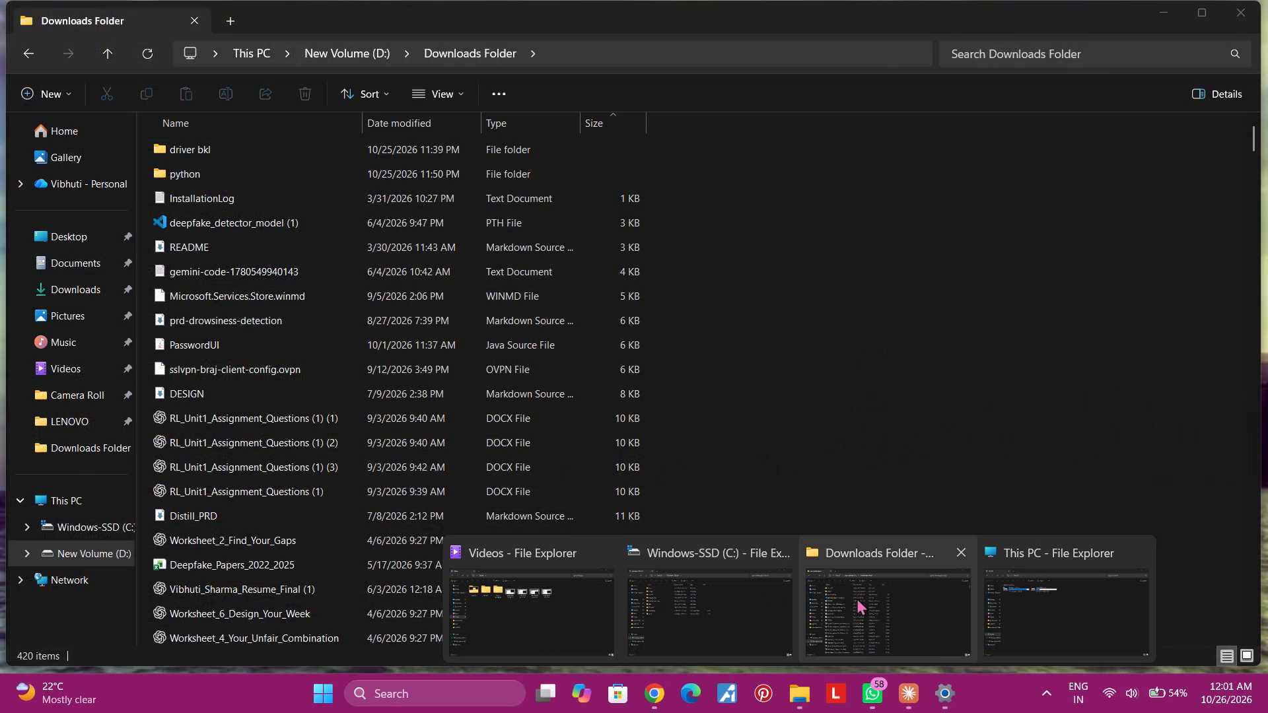
left_click(859, 598)
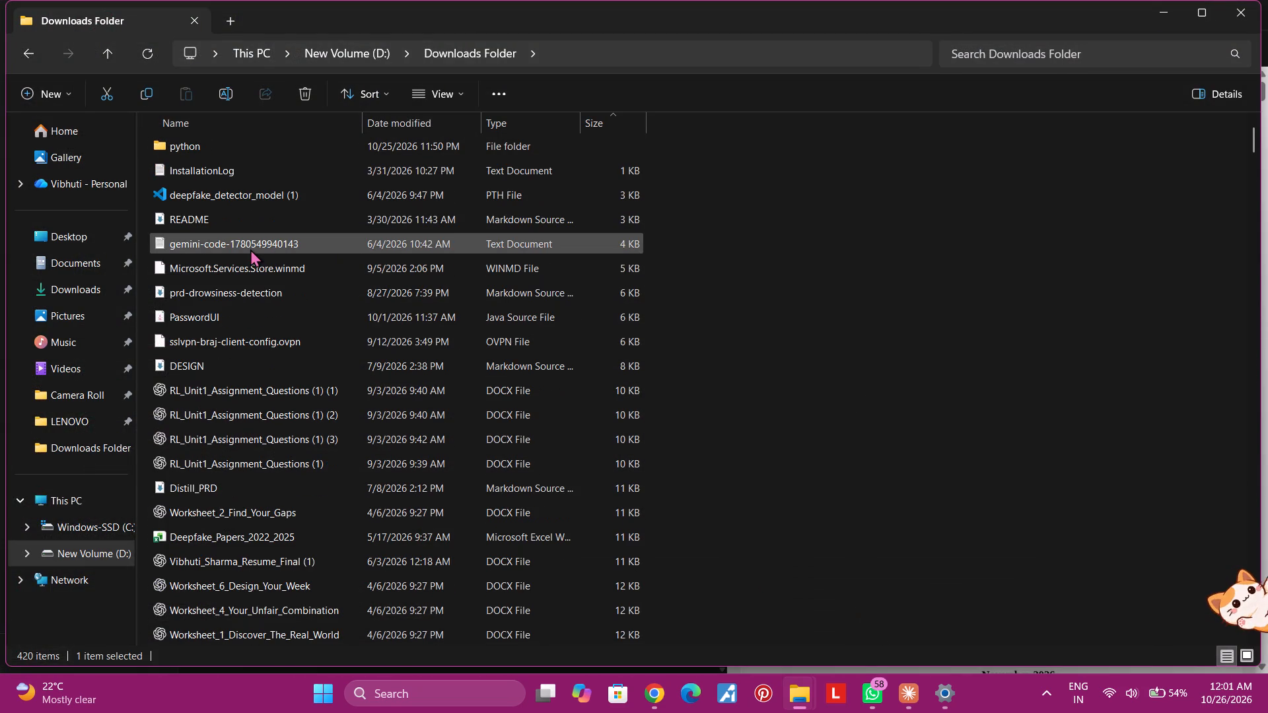
double_click(89, 285)
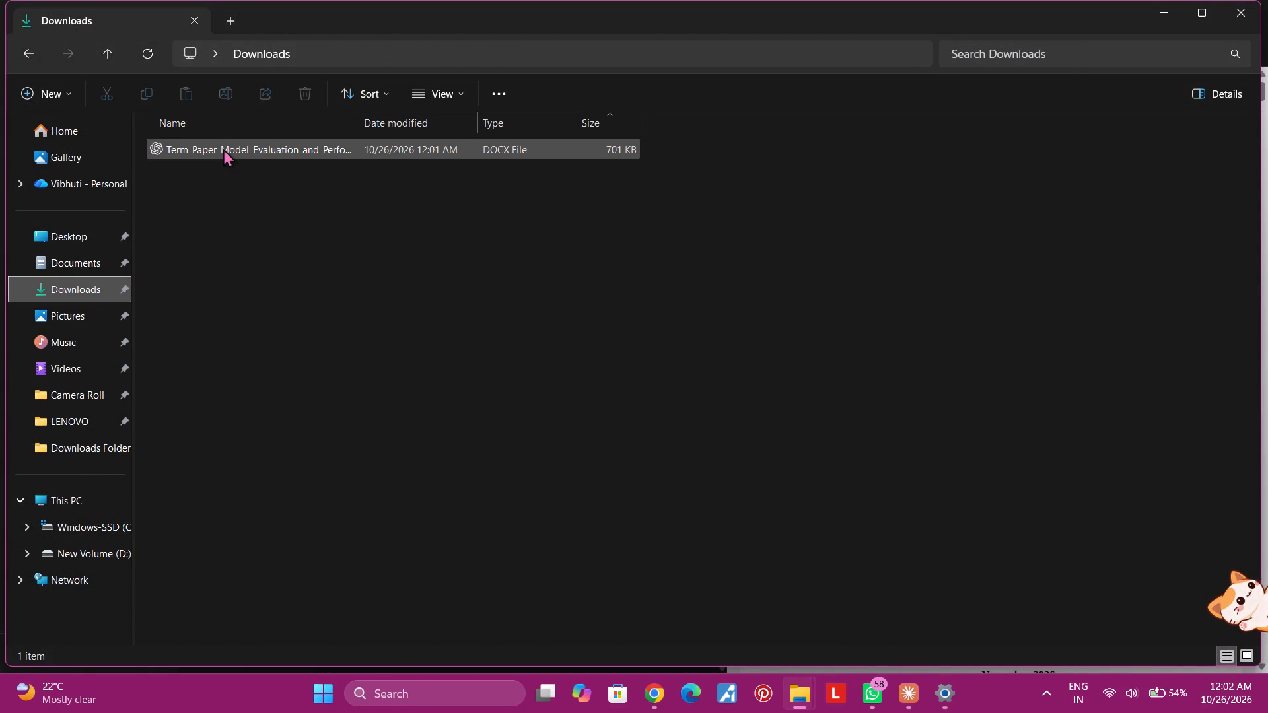
right_click(228, 154)
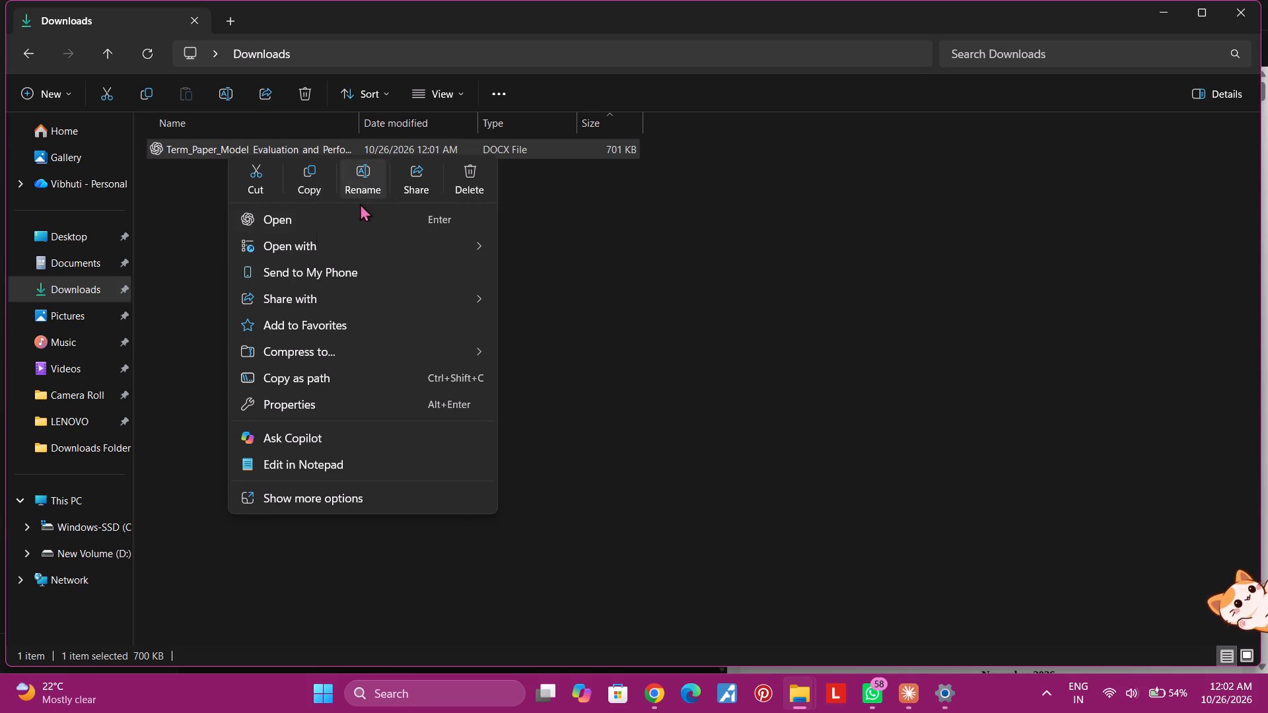
left_click(484, 242)
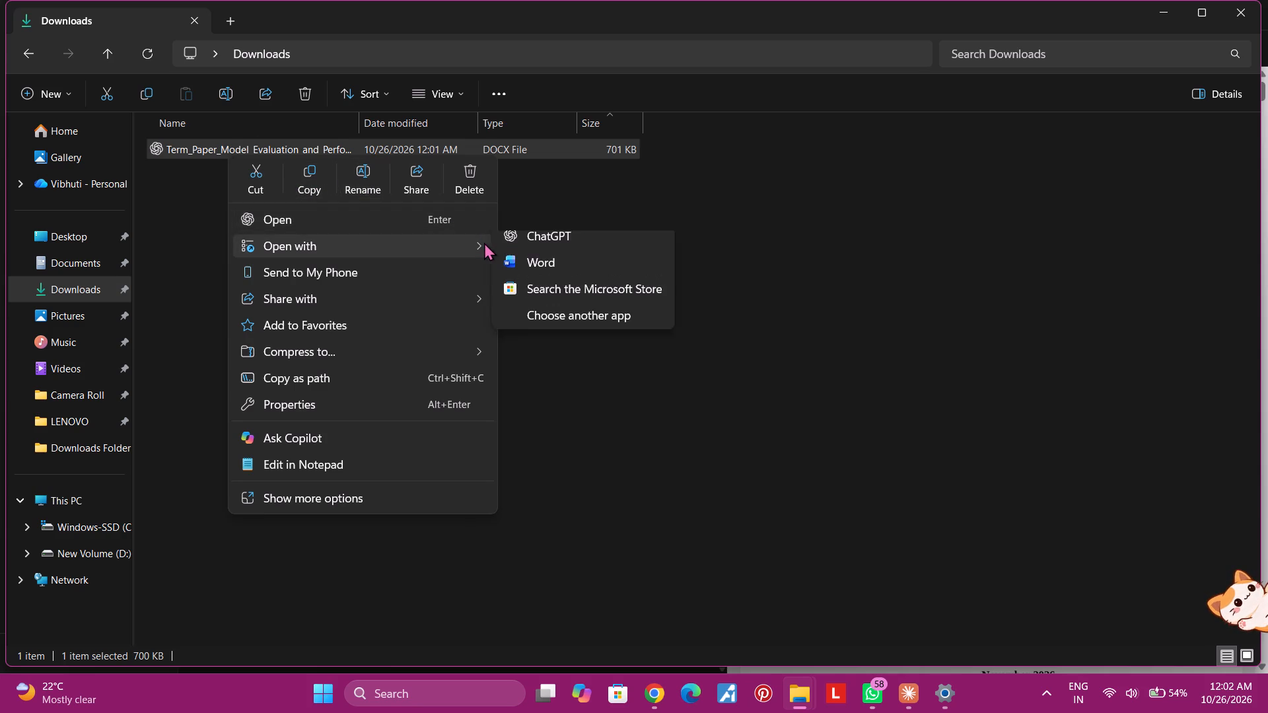
left_click(542, 276)
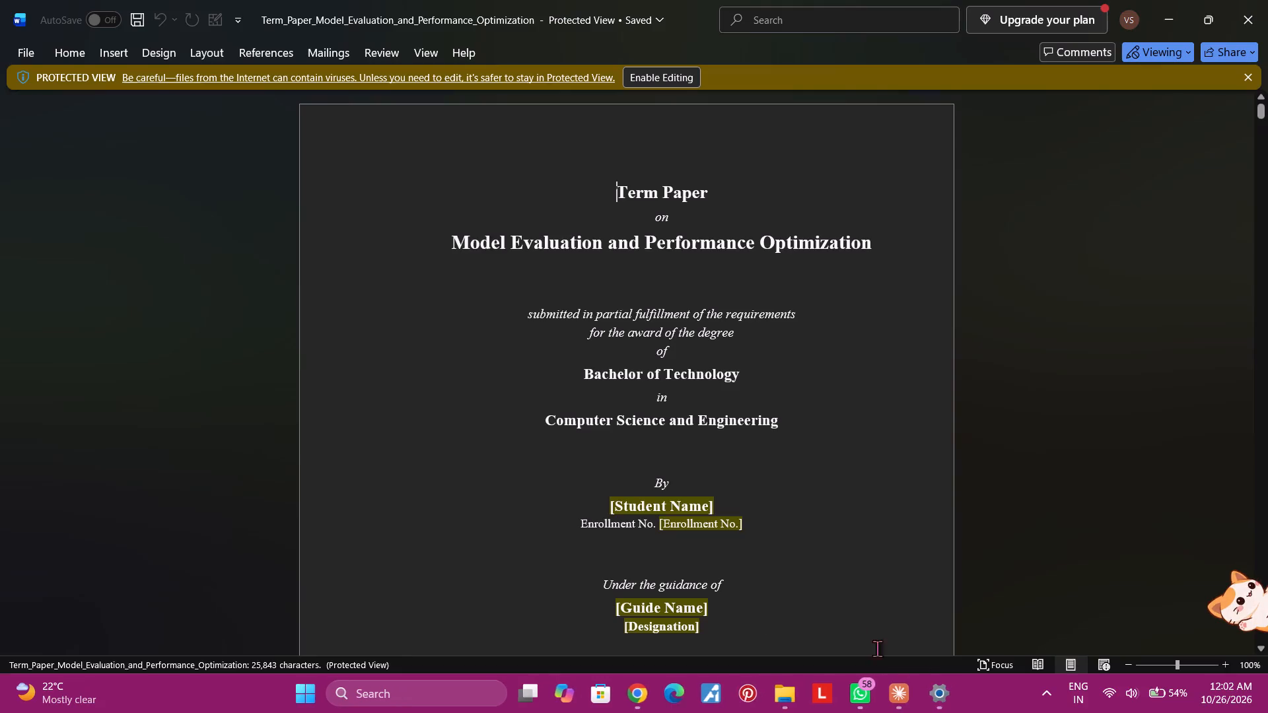
left_click(917, 709)
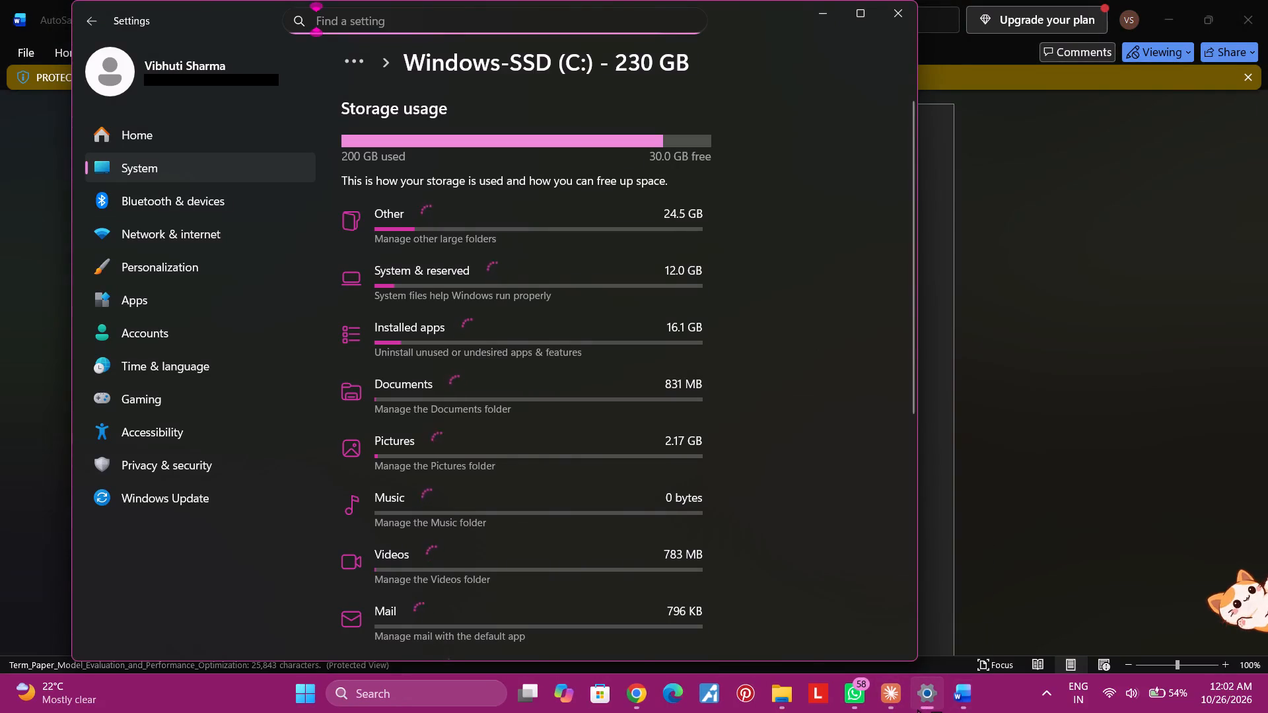
left_click(971, 475)
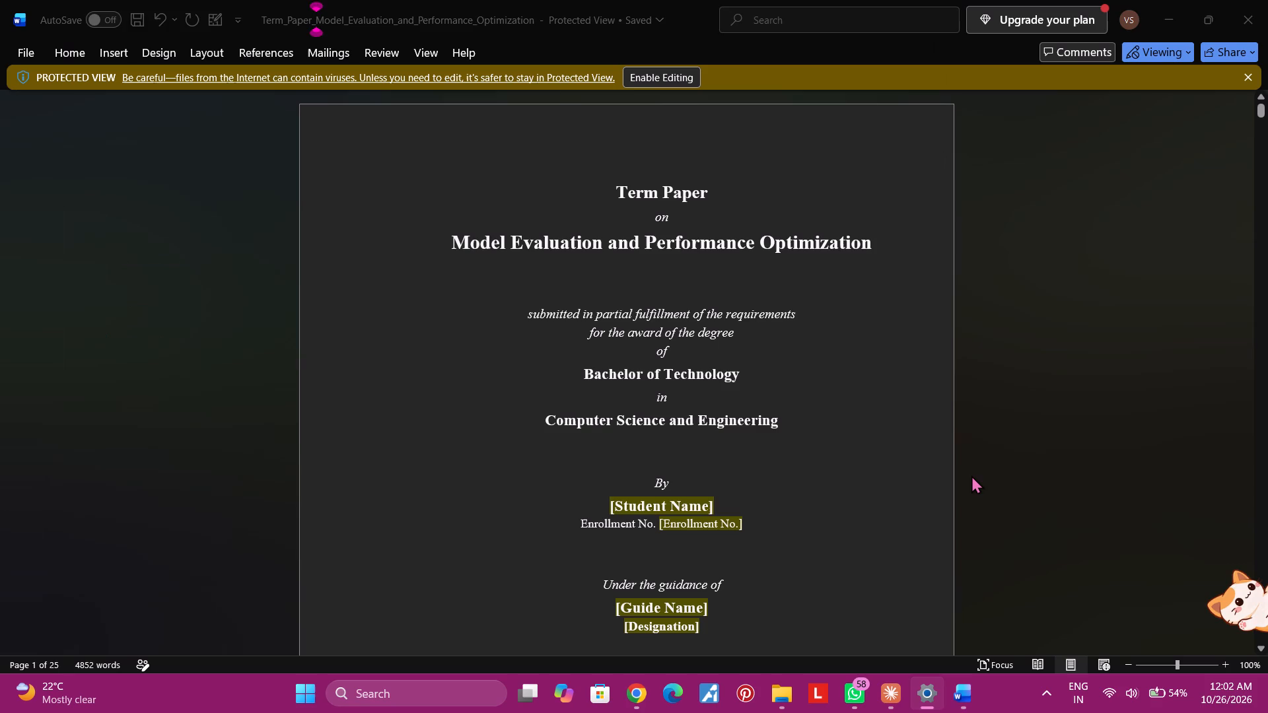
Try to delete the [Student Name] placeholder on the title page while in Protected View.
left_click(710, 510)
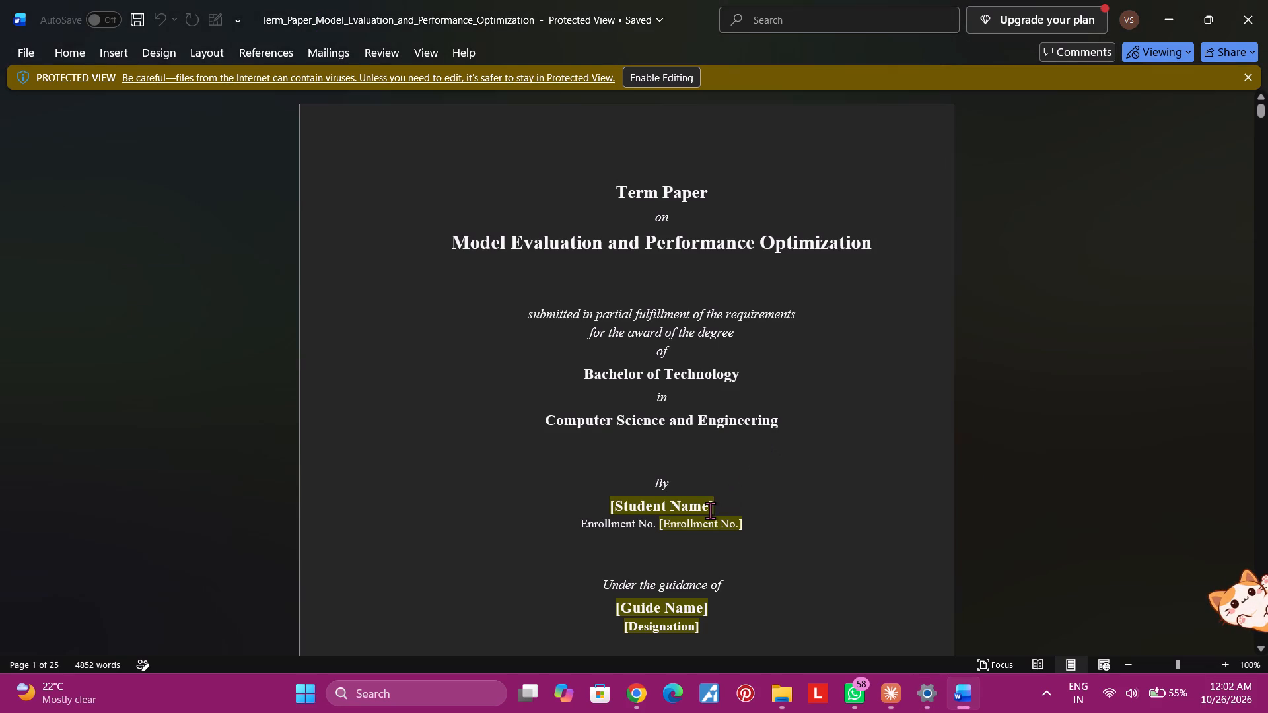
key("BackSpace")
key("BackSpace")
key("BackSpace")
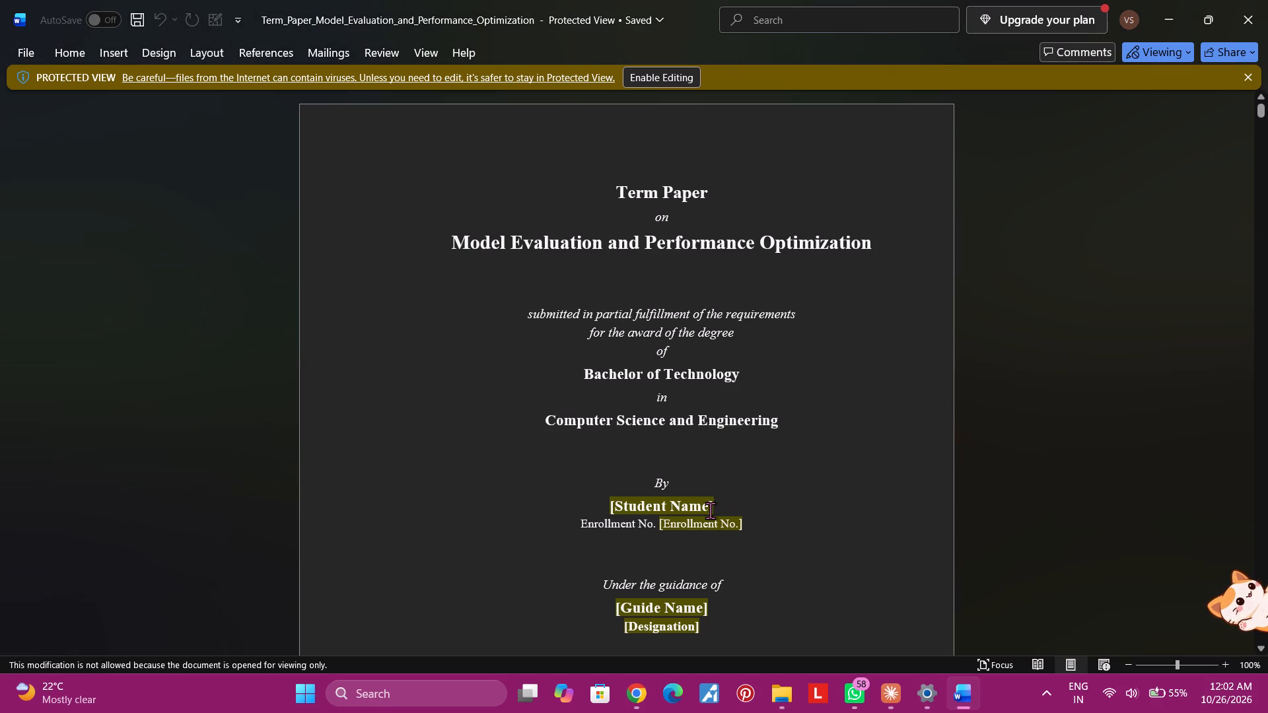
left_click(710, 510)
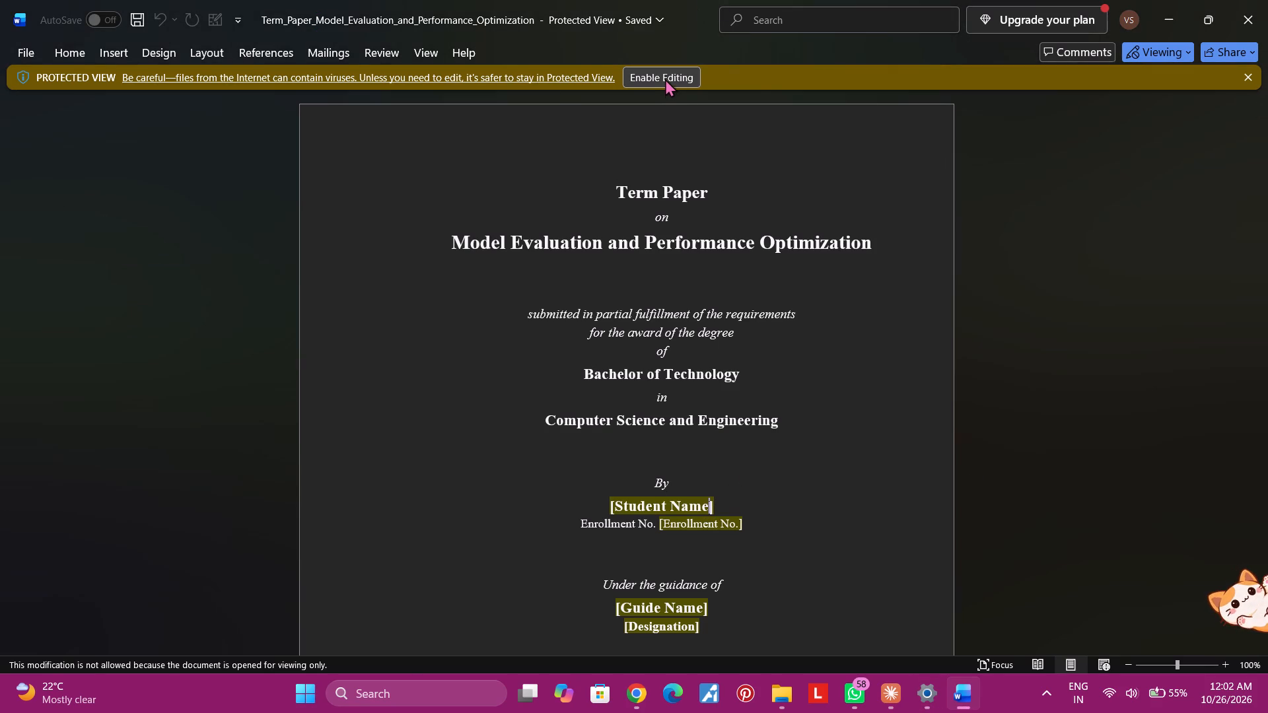
Enable editing of the term paper document.
left_click(665, 79)
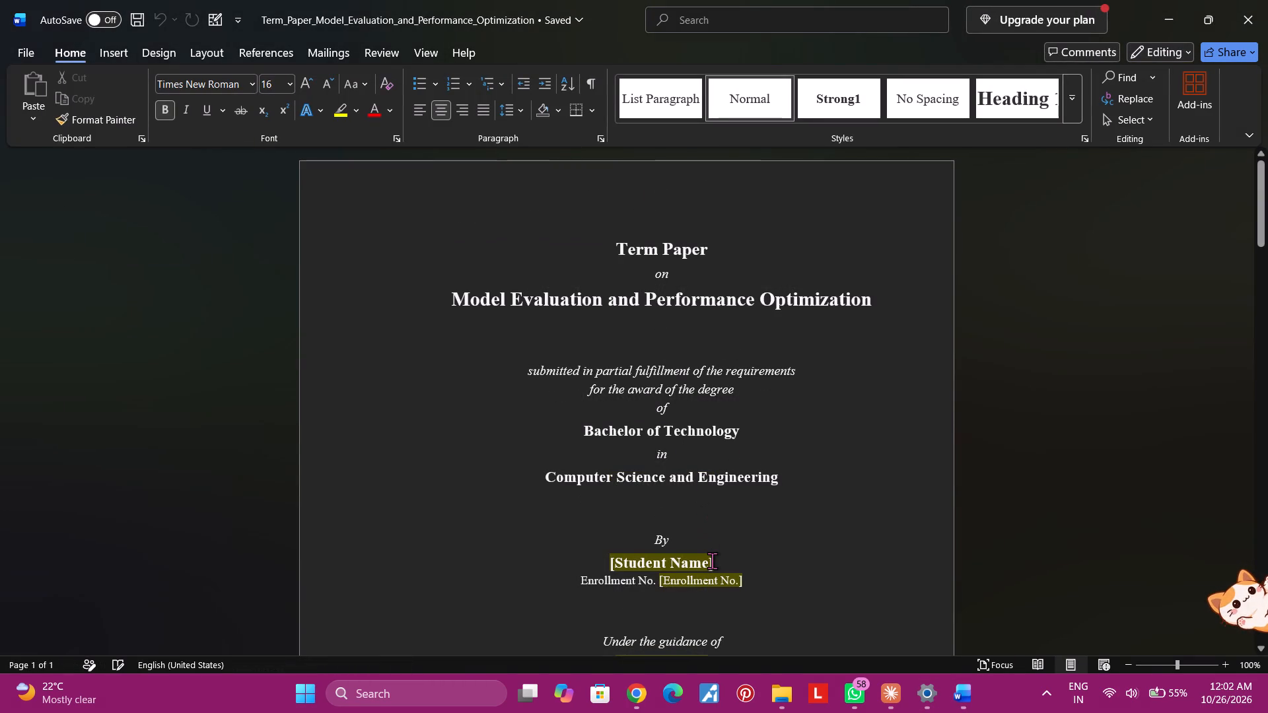
Replace the Student Name placeholder text on the title page with the student's full name, keeping the square brackets.
left_click(707, 562)
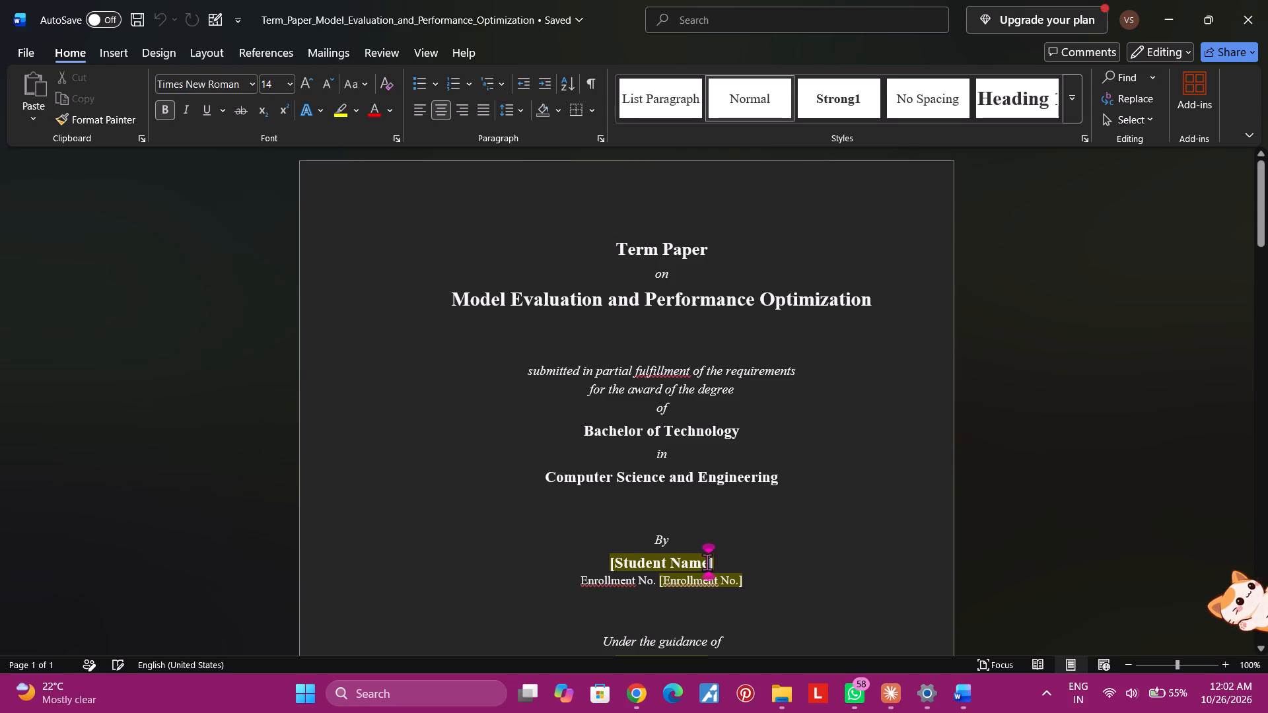
key("BackSpace")
key("BackSpace")
key("BackSpace")
key("BackSpace")
key("BackSpace")
key("BackSpace")
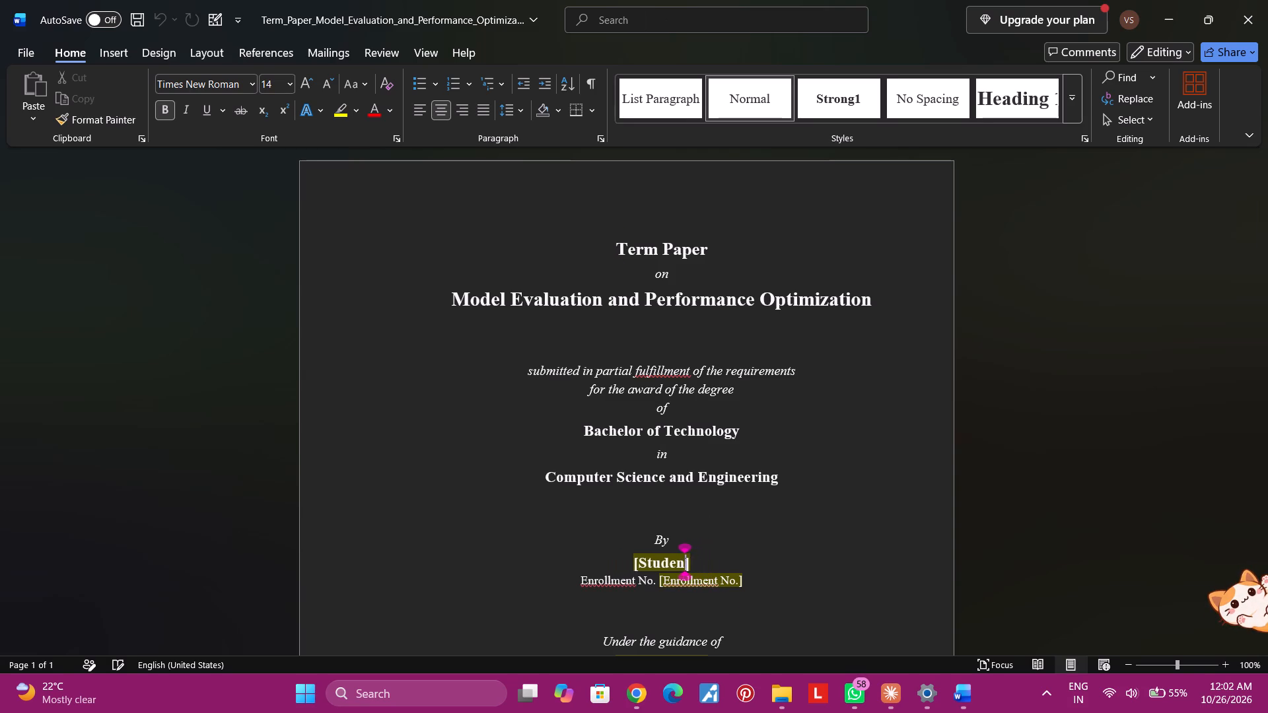
key("BackSpace")
key("BackSpace")
key("BackSpace")
key("BackSpace")
key("BackSpace")
key("BackSpace")
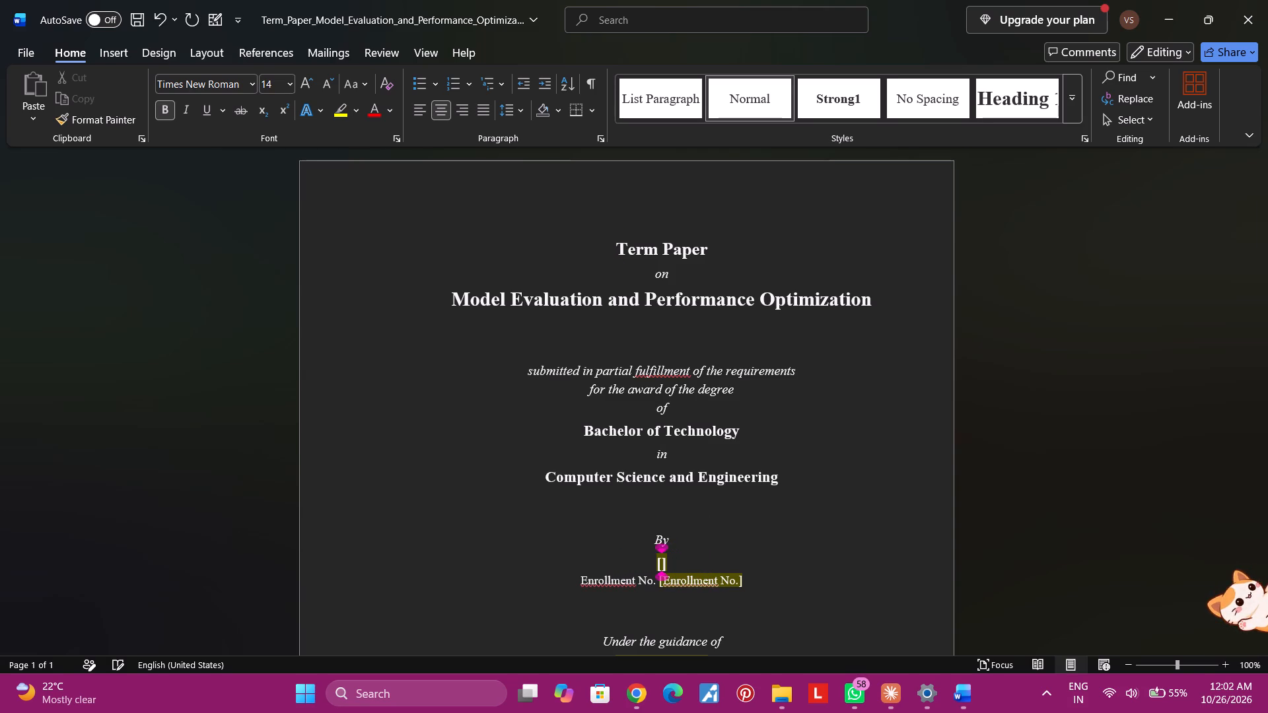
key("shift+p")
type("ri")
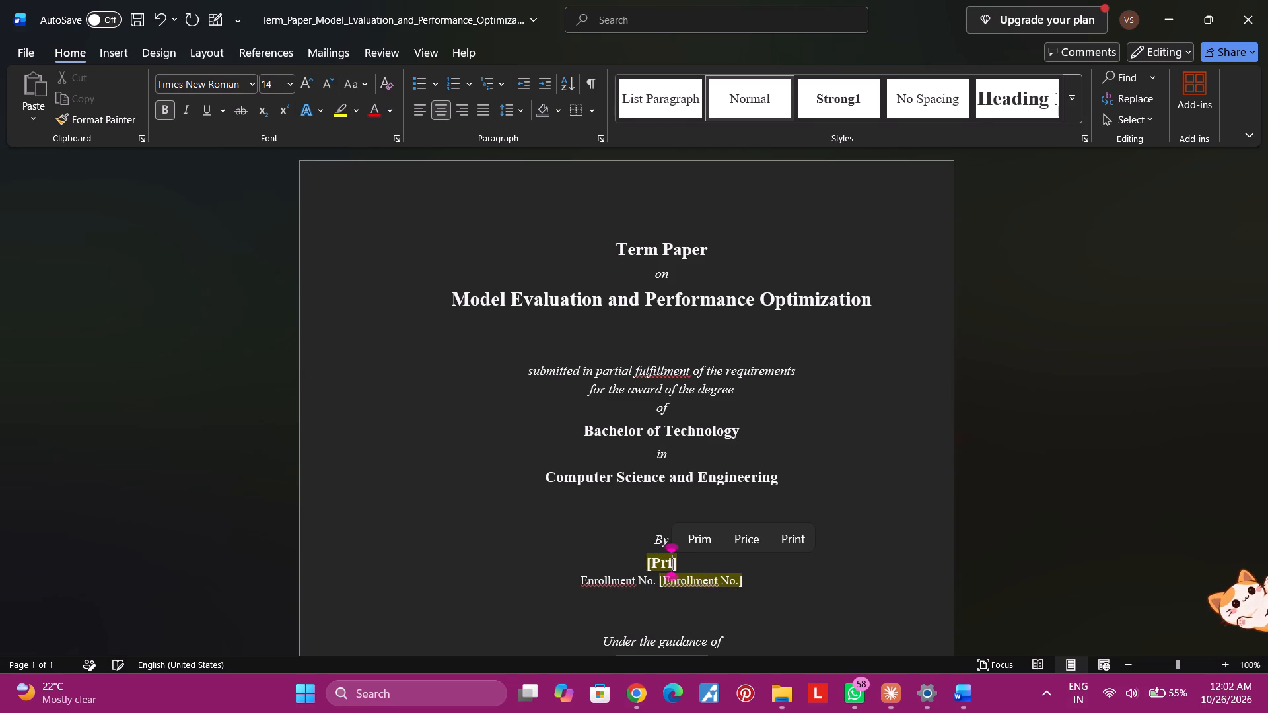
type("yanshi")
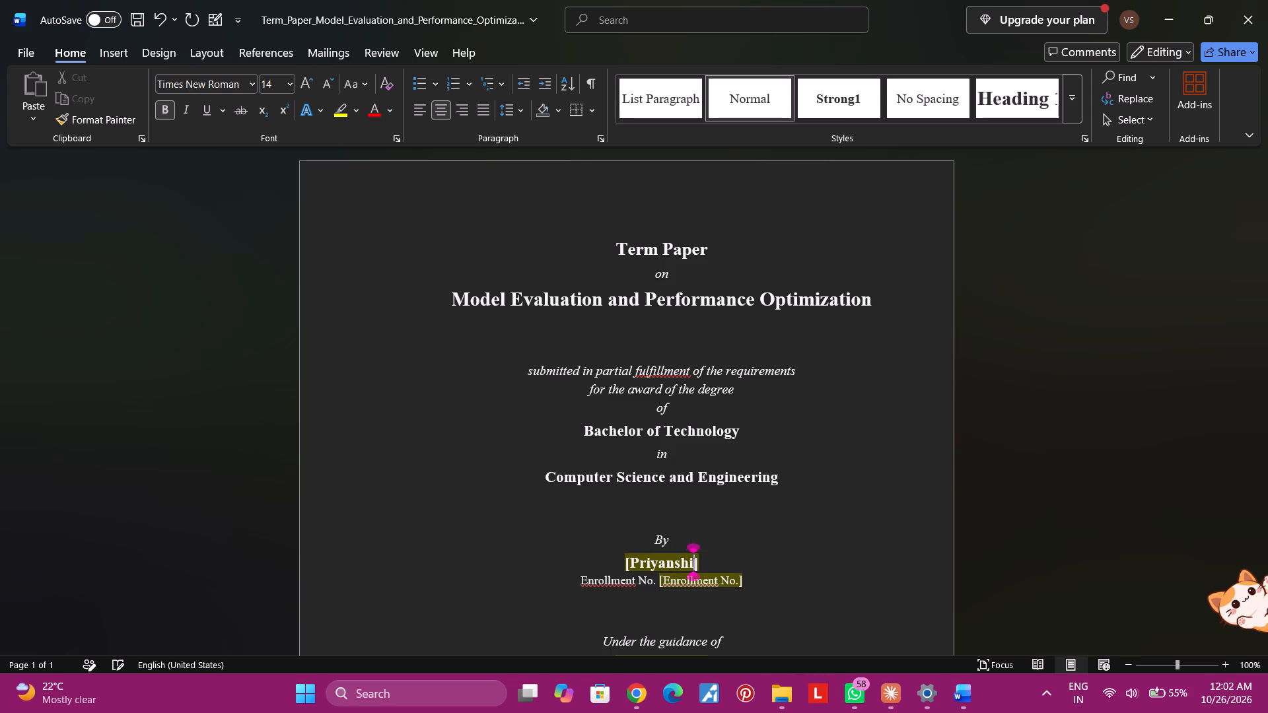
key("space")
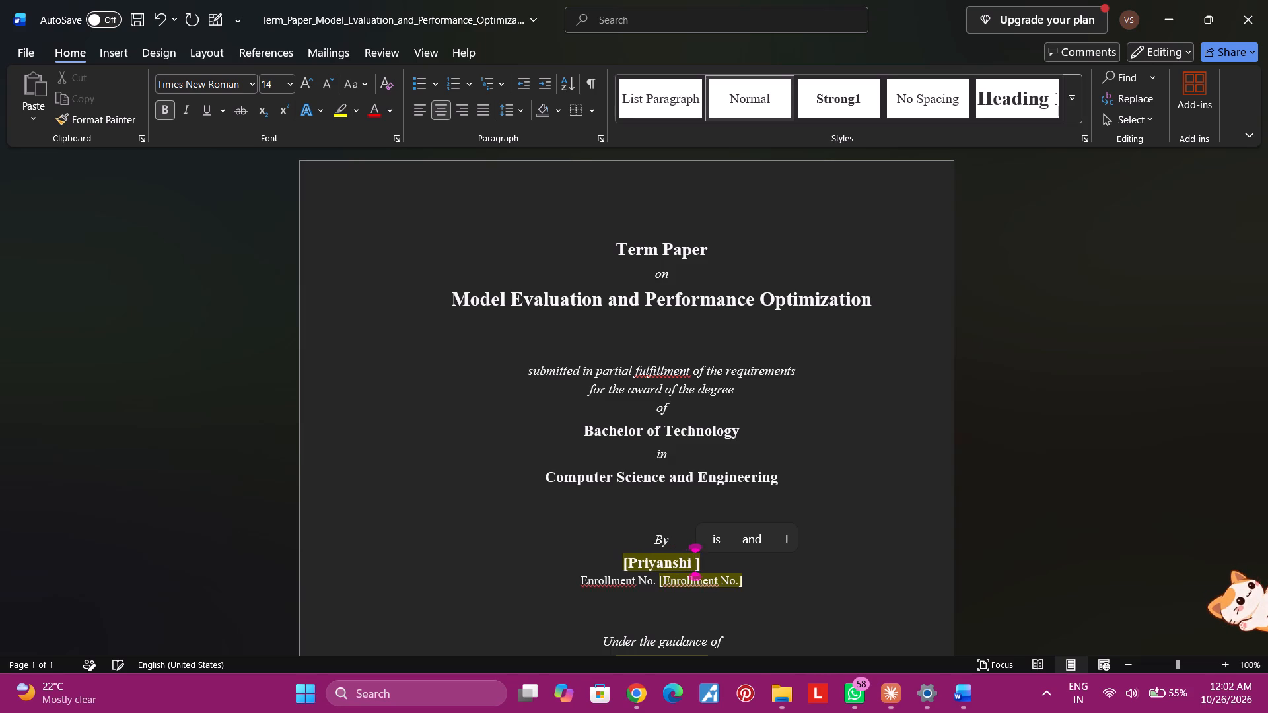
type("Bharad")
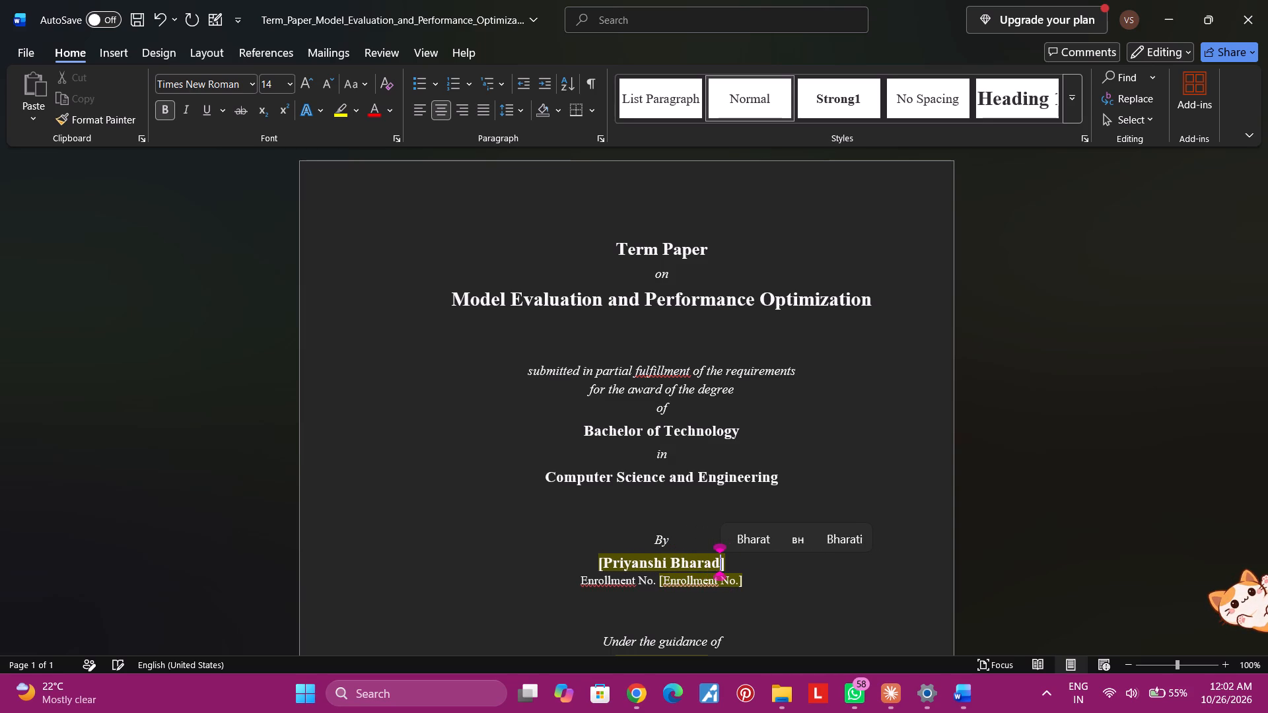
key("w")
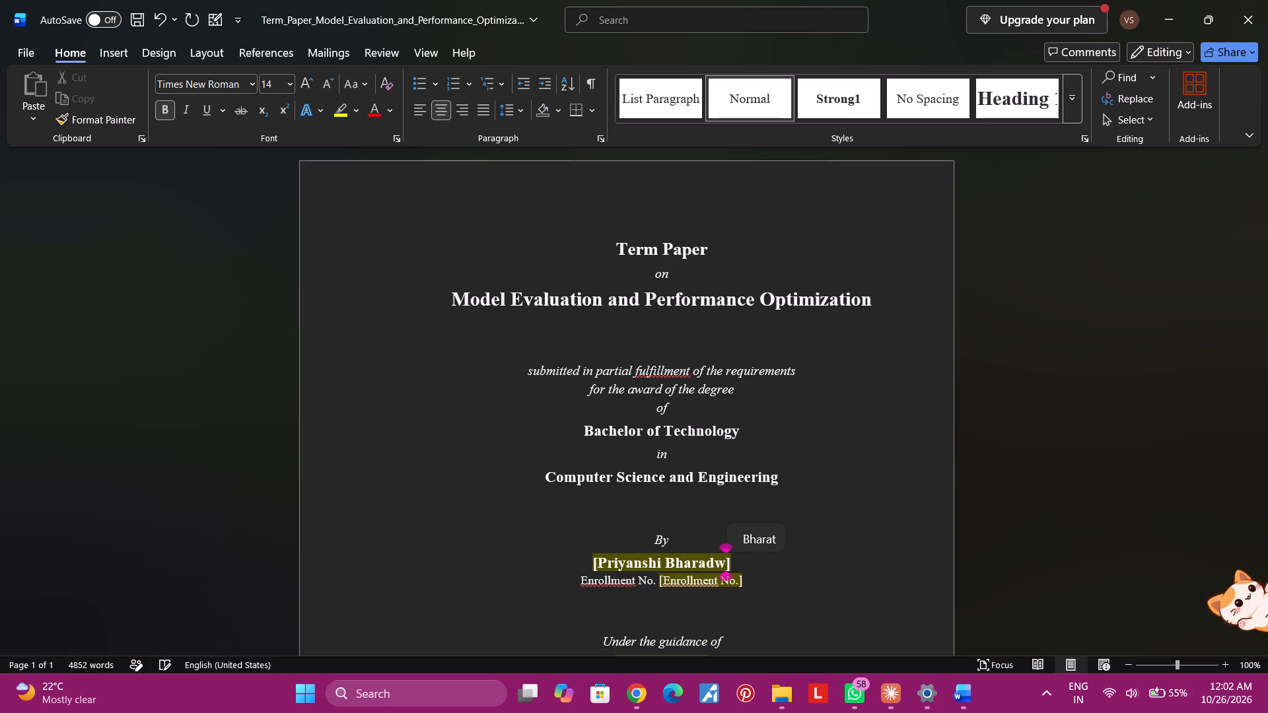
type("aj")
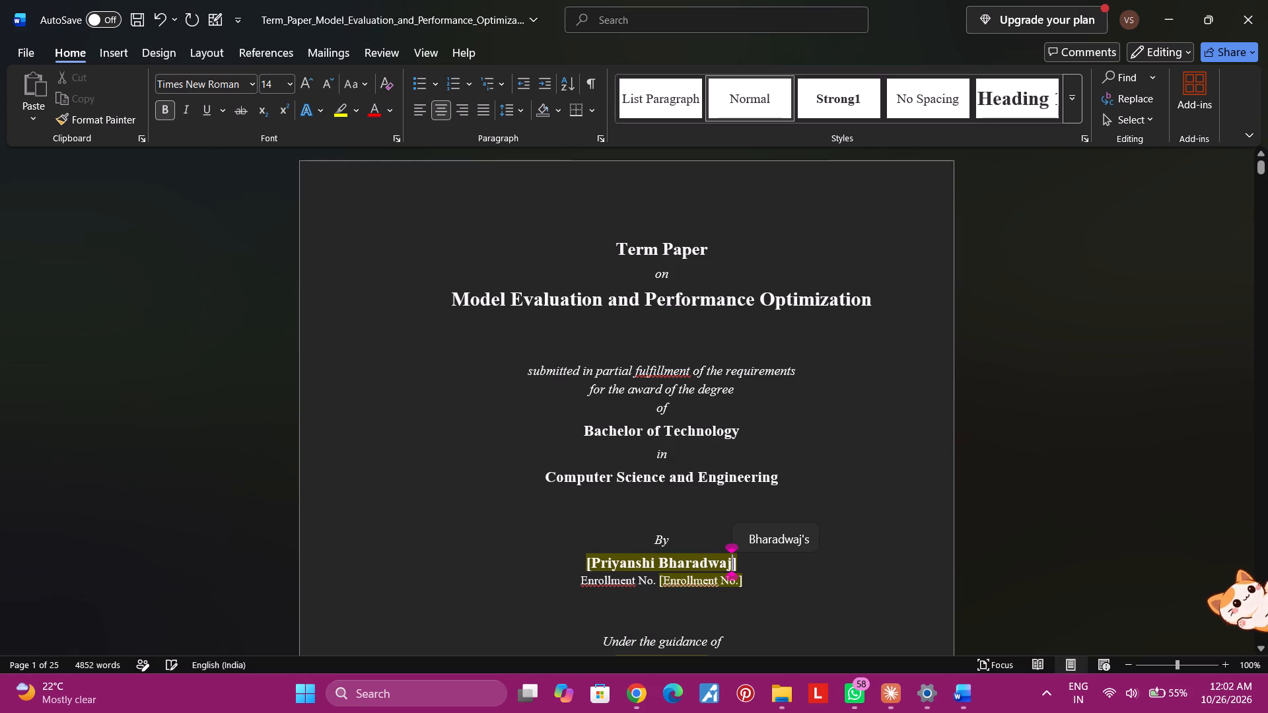
Replace the Enrollment No. placeholder text on the title page with the student's enrollment number, keeping the square brackets.
left_click(719, 586)
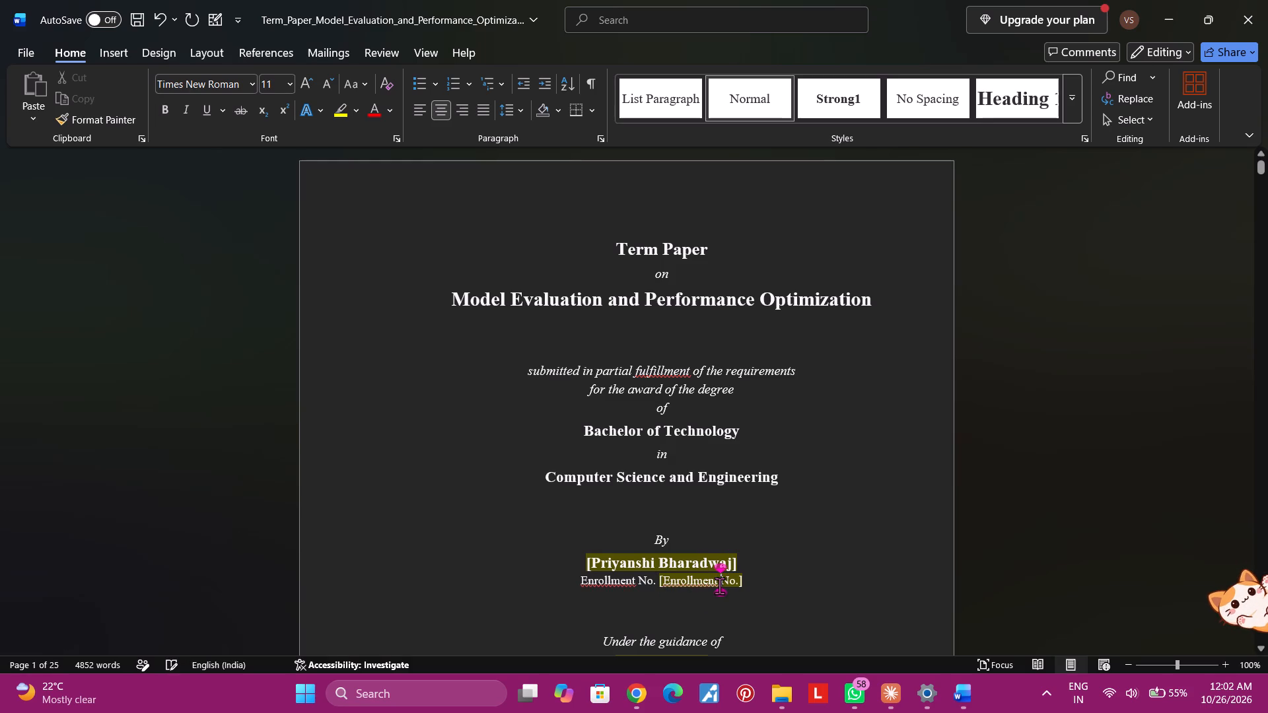
left_click(738, 584)
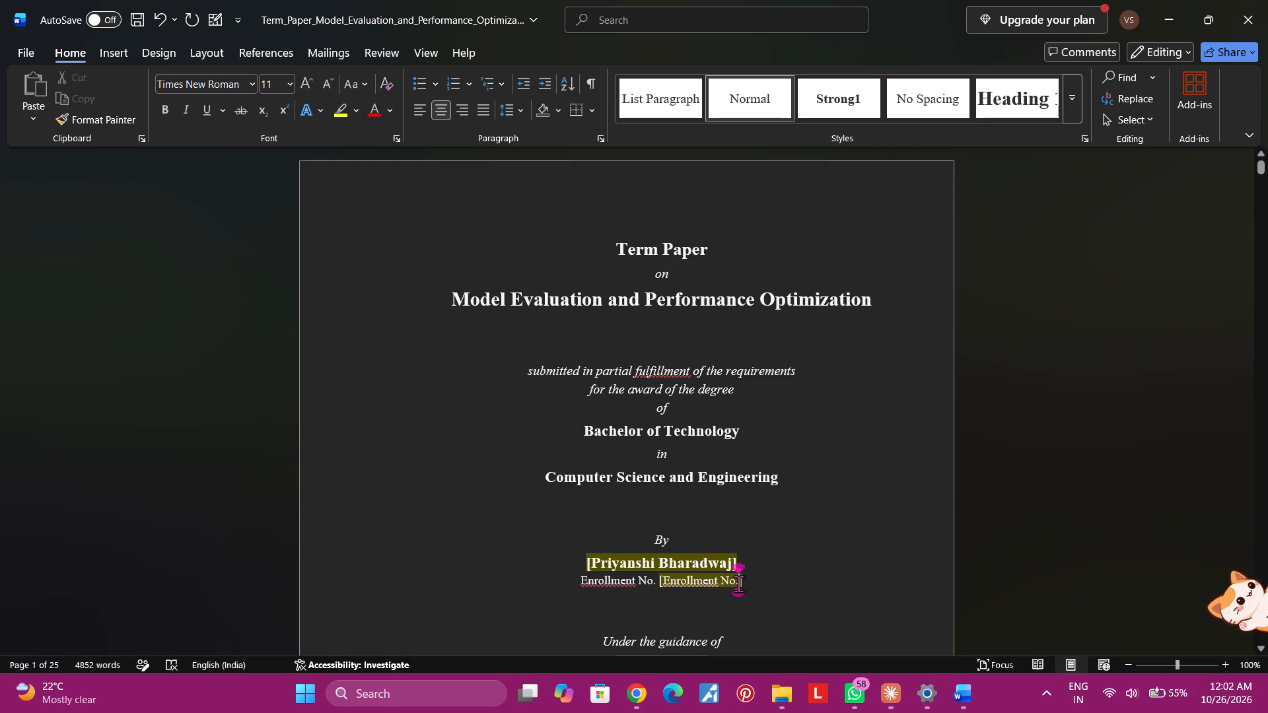
key("BackSpace")
key("BackSpace")
key("BackSpace")
key("BackSpace")
key("BackSpace")
key("BackSpace")
key("BackSpace")
key("BackSpace")
key("BackSpace")
key("BackSpace")
key("BackSpace")
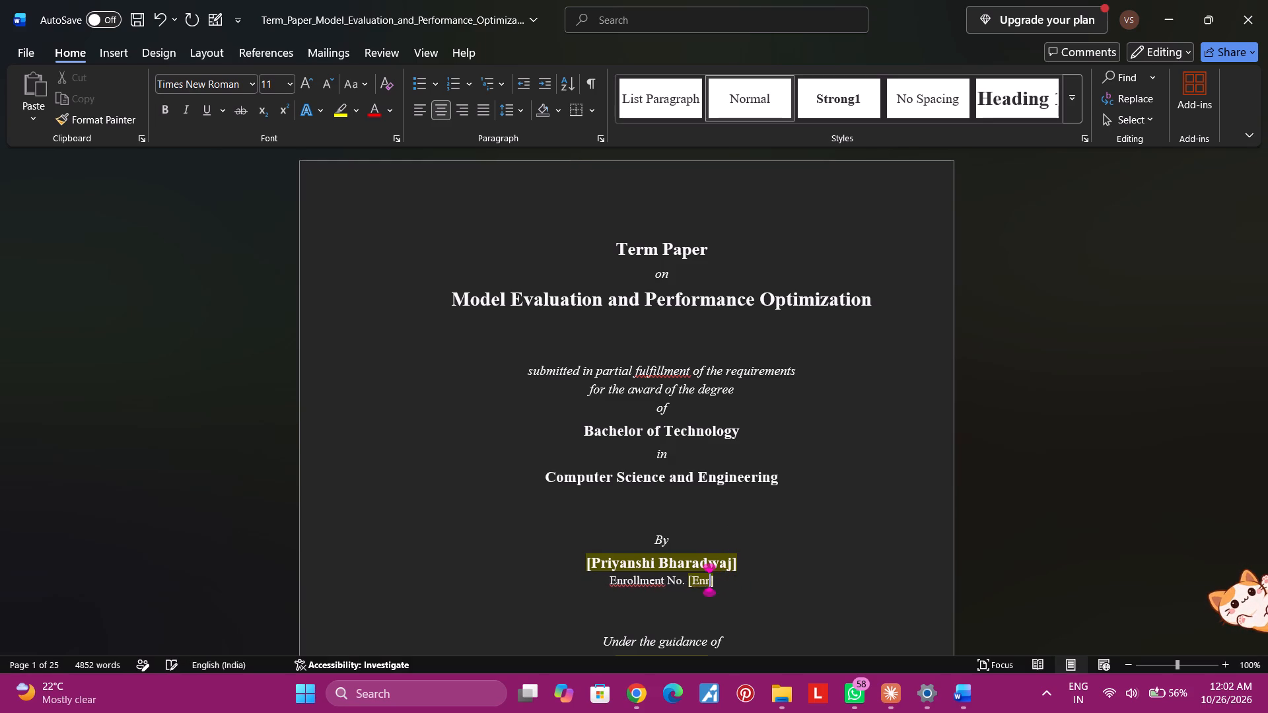
key("BackSpace")
key("BackSpace")
key("BackSpace")
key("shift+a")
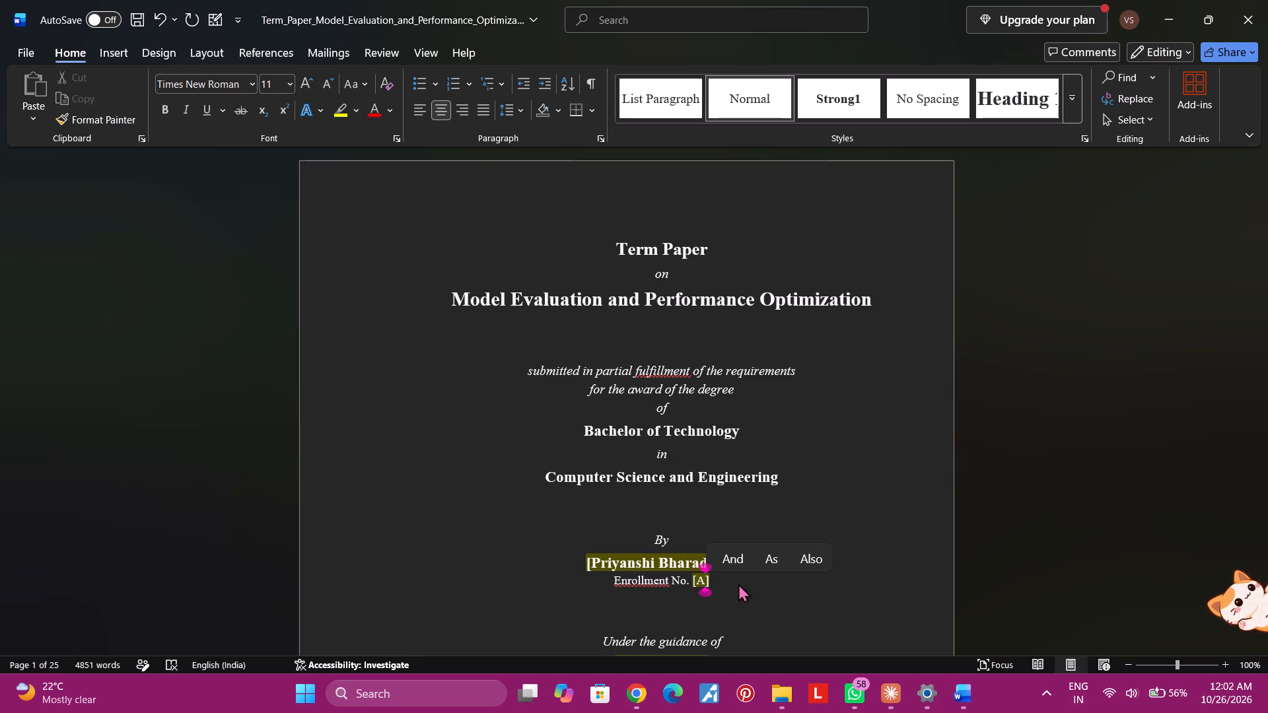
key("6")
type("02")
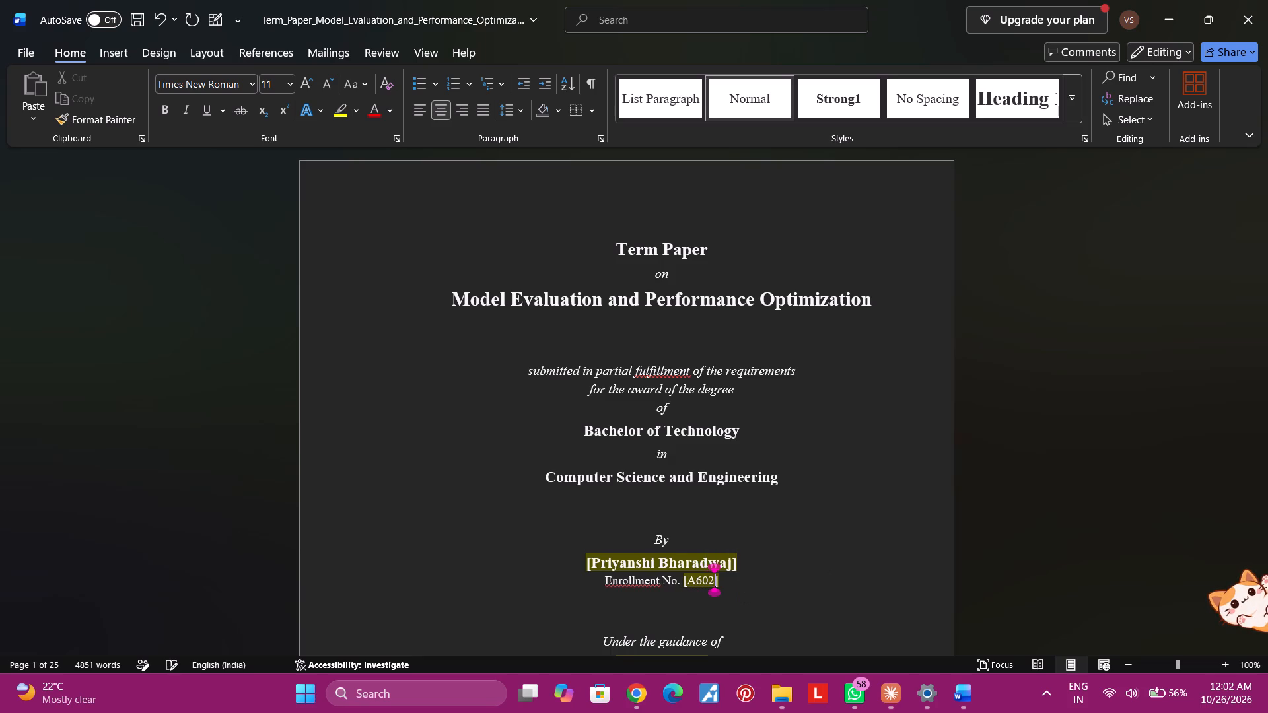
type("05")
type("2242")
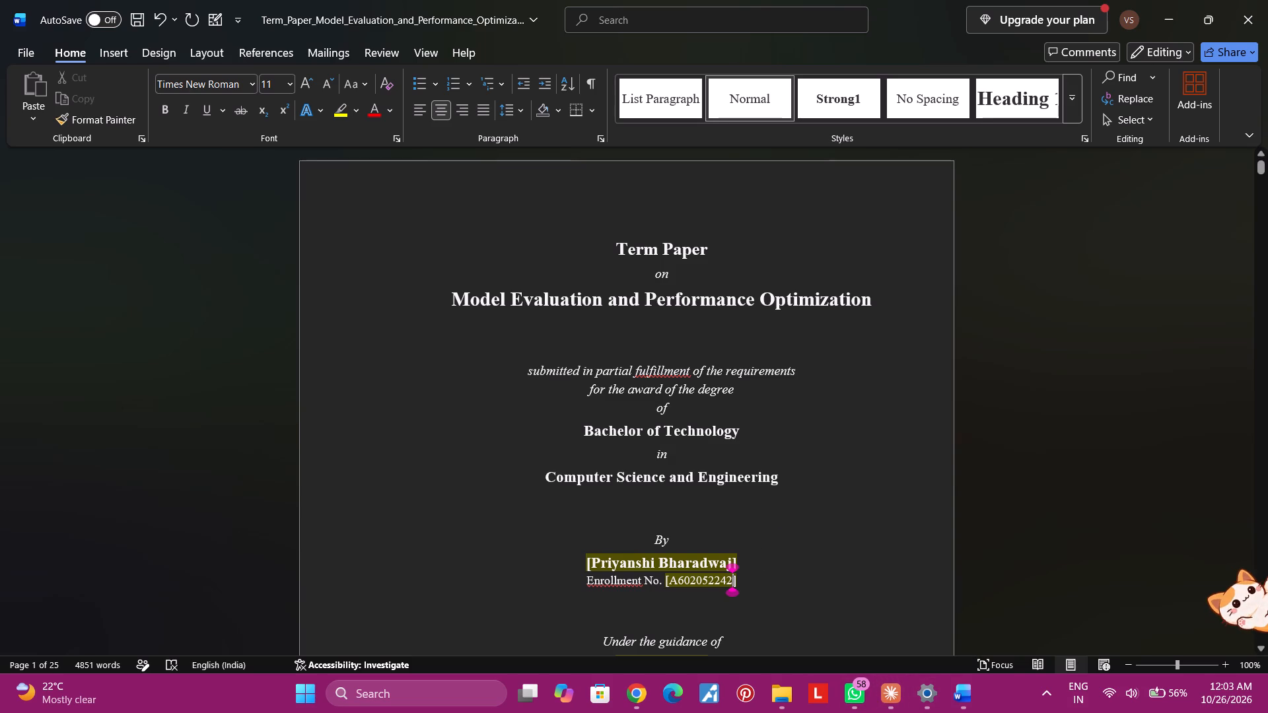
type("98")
Replace the Guide Name placeholder text under "Under the guidance of" with the guide's name, keeping the square brackets.
scroll(774, 494, "down", 1)
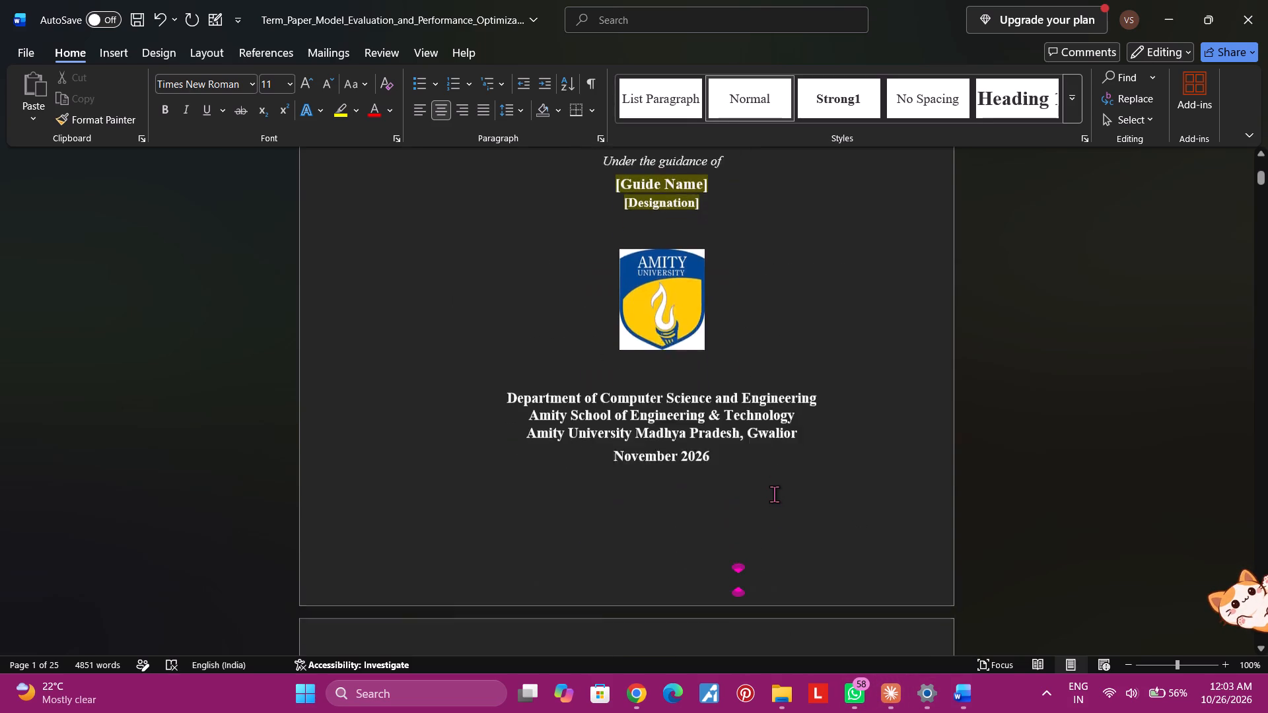
scroll(774, 494, "down", 1)
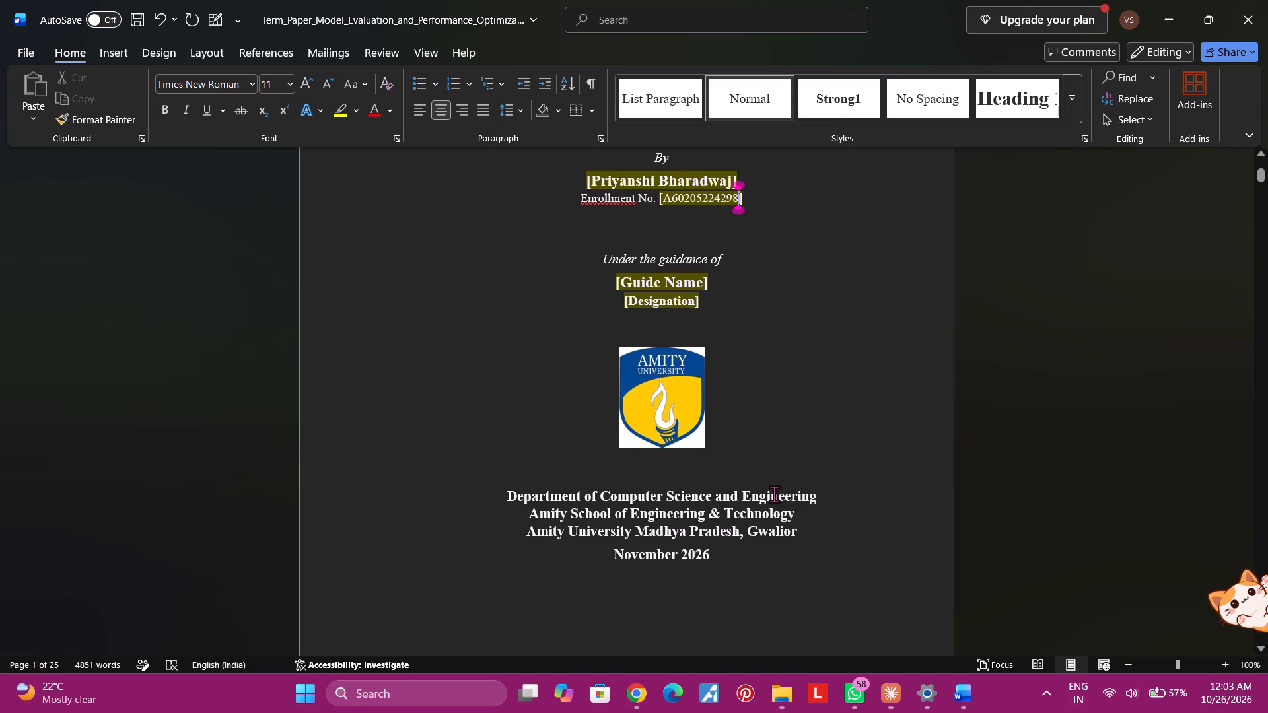
left_click(703, 282)
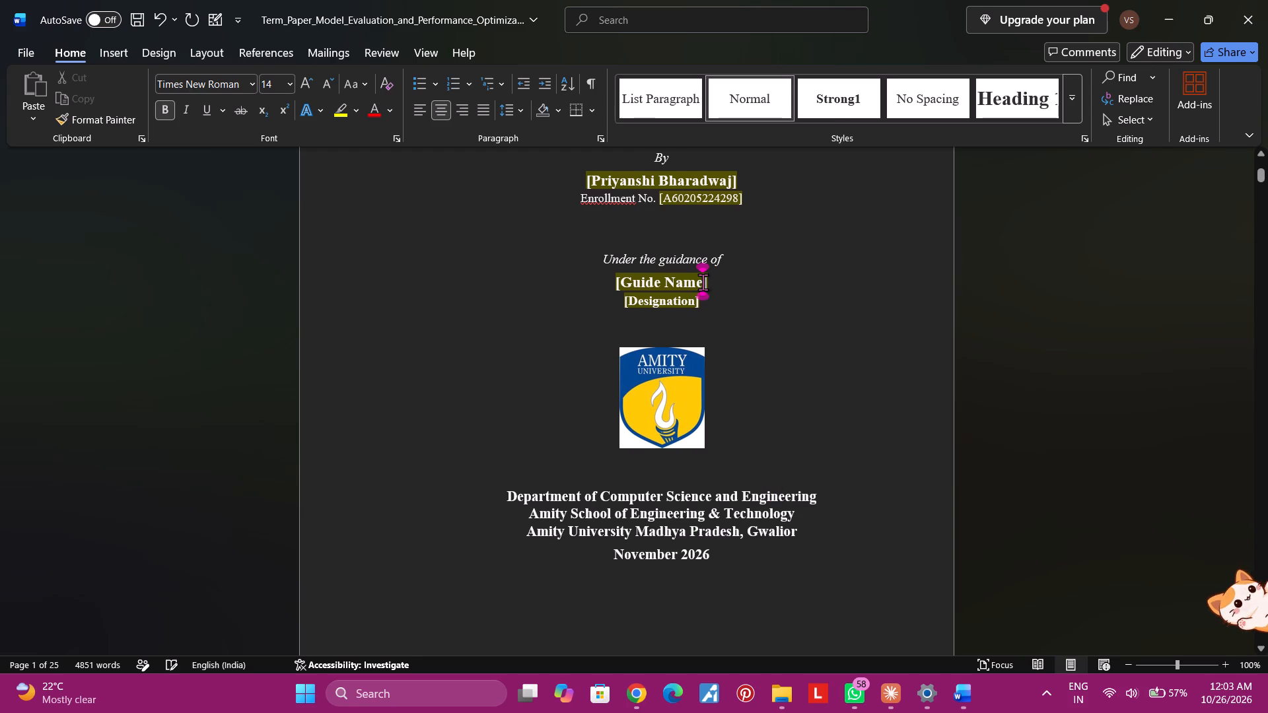
key("BackSpace")
key("BackSpace")
key("BackSpace")
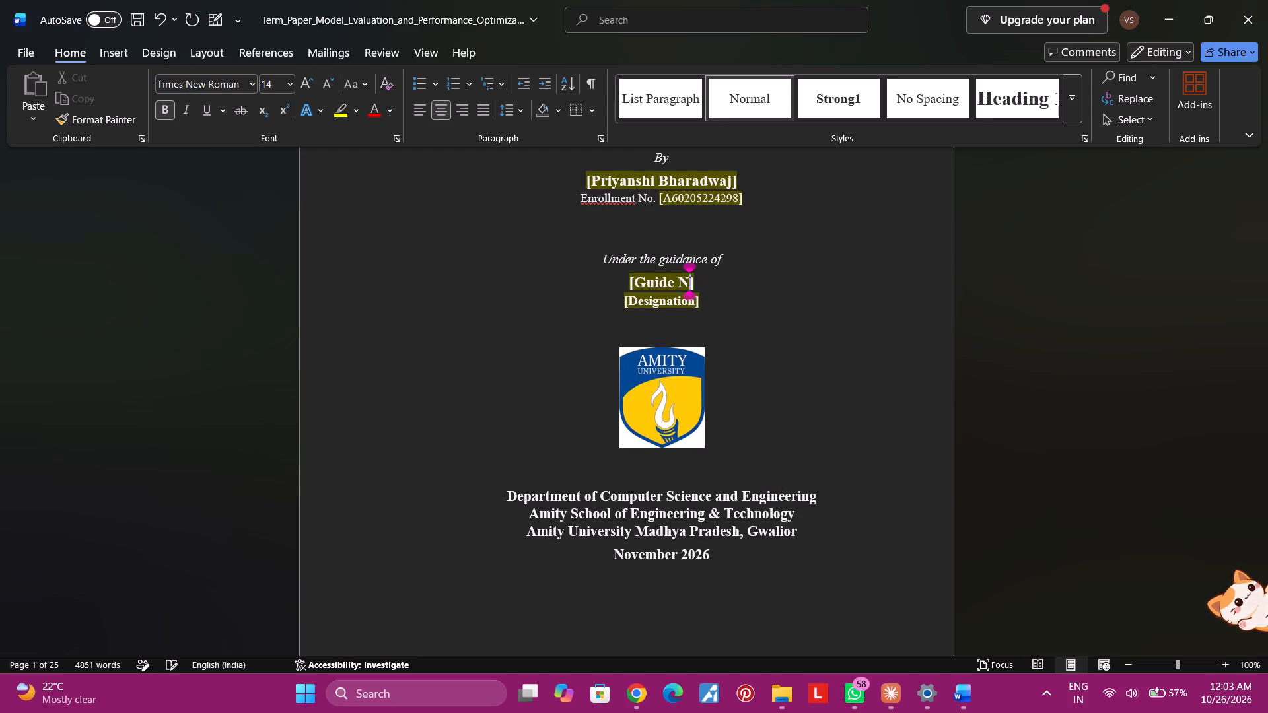
Replace the remaining Guide Name placeholder text under "Under the guidance of" with the guide's title and full name, keeping the square brackets.
key("BackSpace")
key("BackSpace")
key("BackSpace")
key("BackSpace")
key("BackSpace")
key("BackSpace")
key("BackSpace")
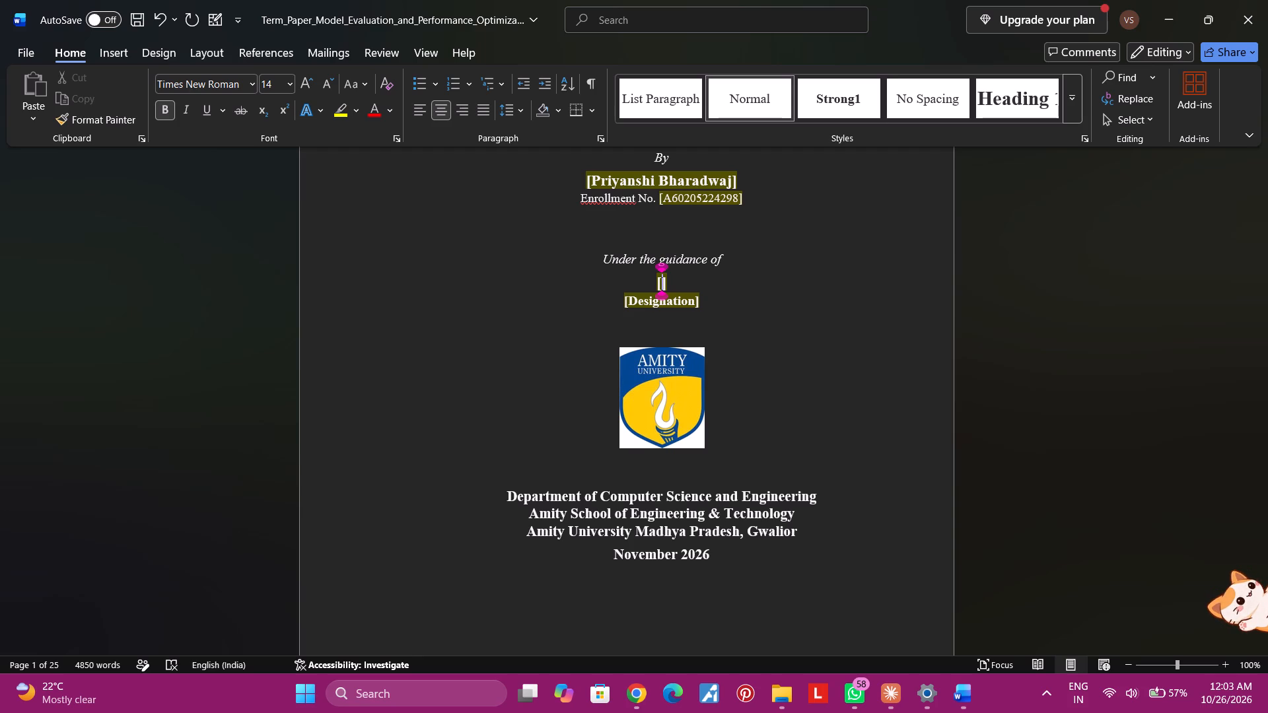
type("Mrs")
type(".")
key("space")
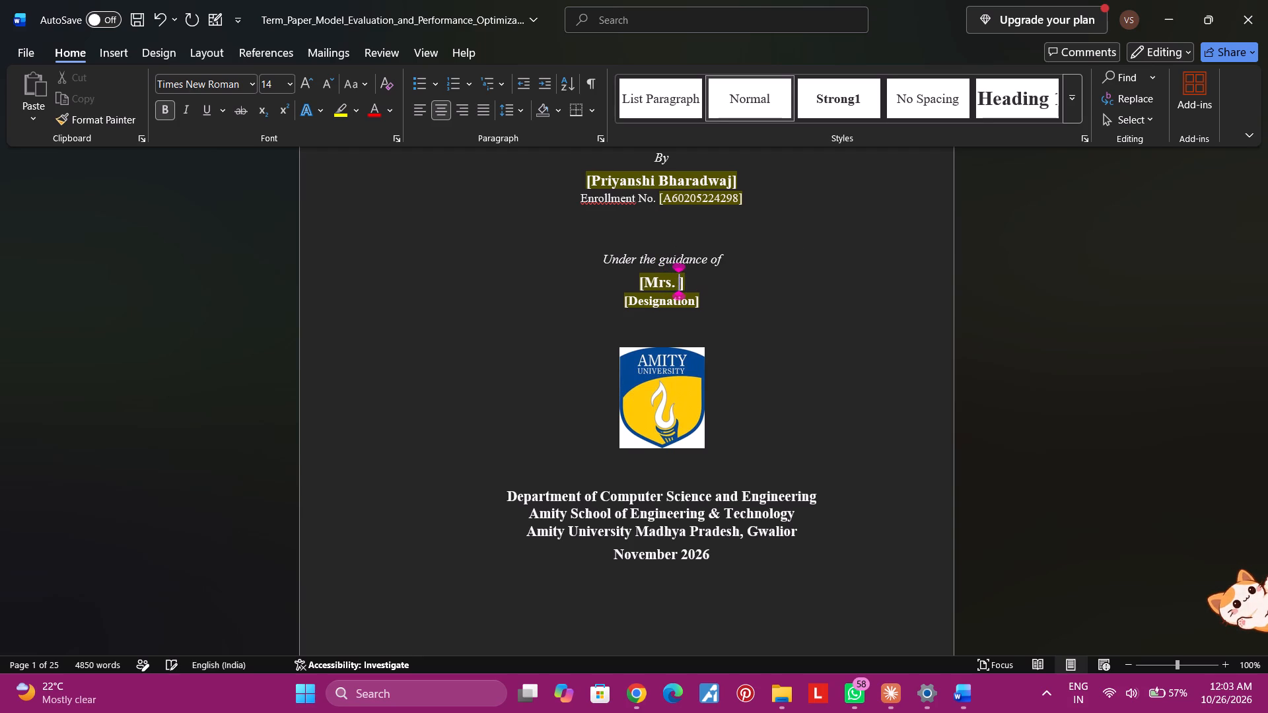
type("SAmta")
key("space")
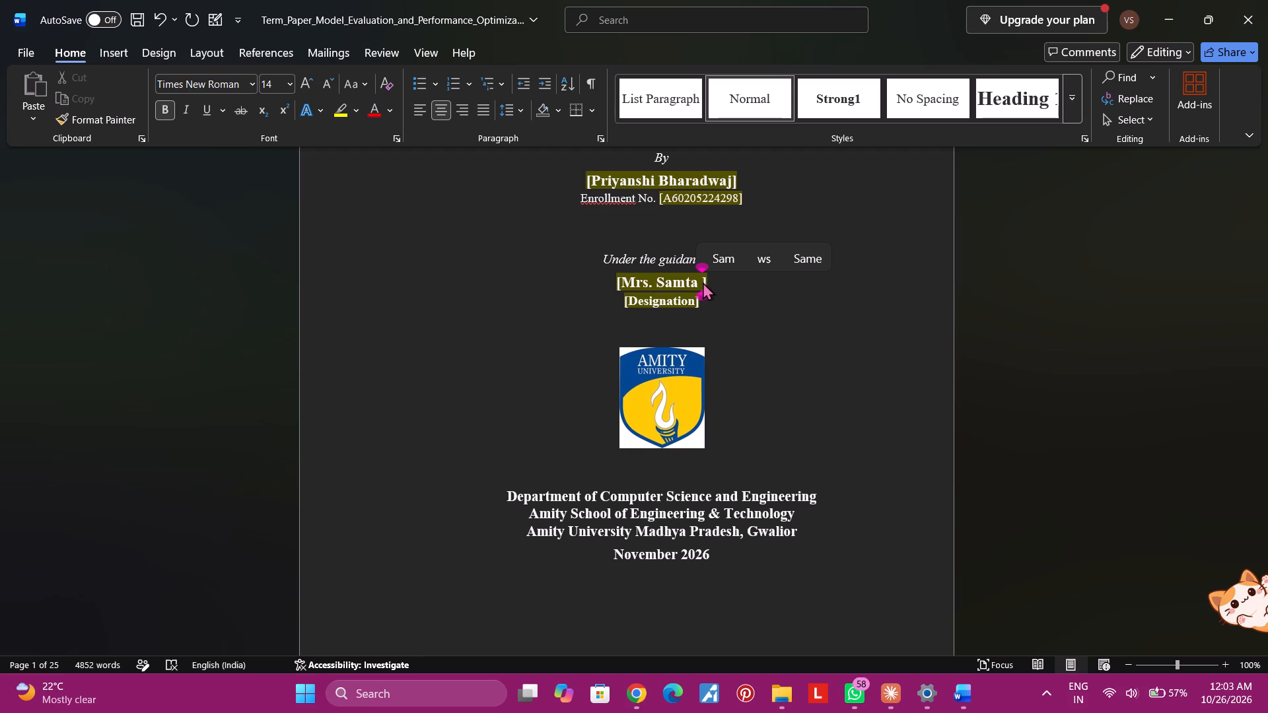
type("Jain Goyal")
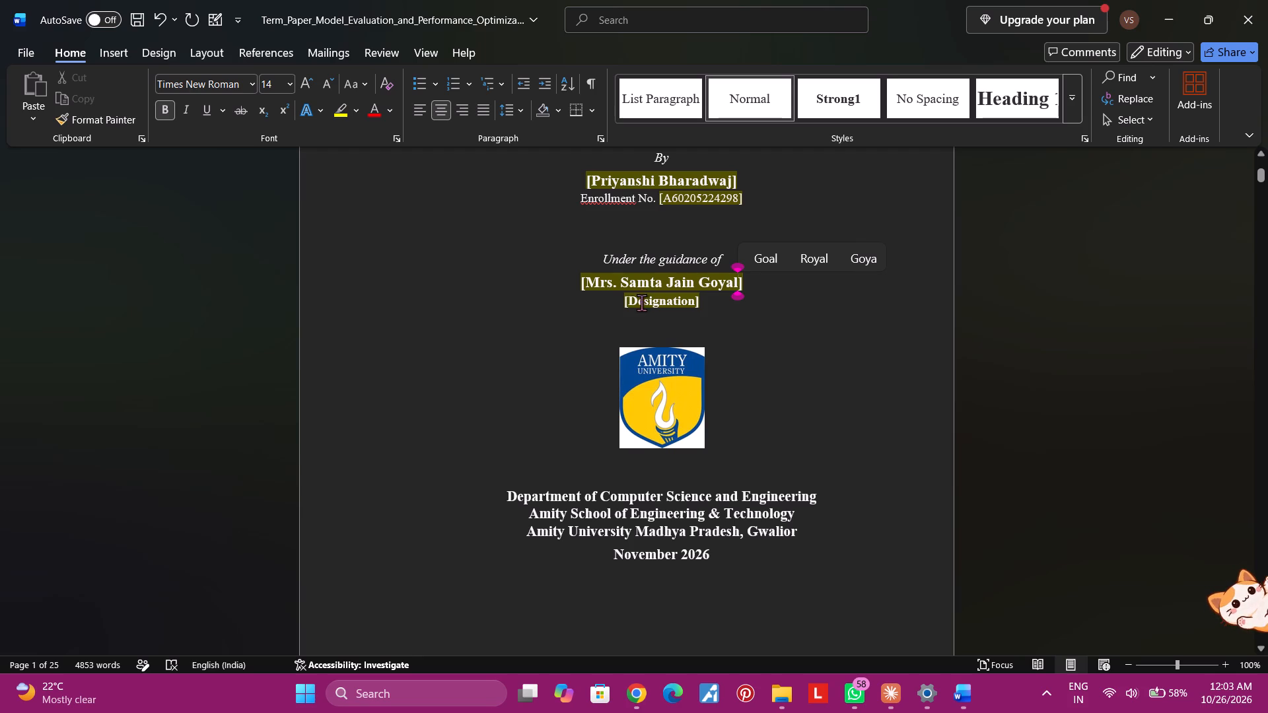
Delete the Designation placeholder text below the guide's name on the title page, working back from the closing square bracket.
left_click(696, 304)
key("BackSpace")
key("BackSpace")
key("BackSpace")
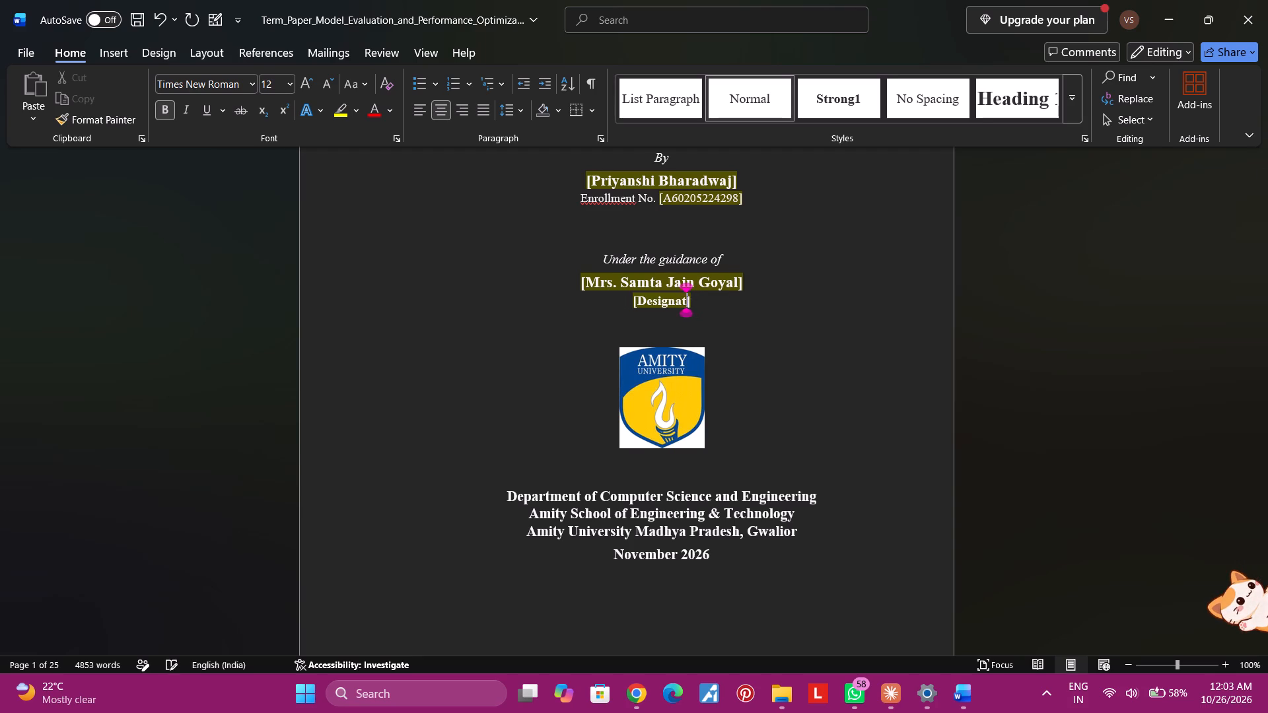
Replace the whole [Designation] placeholder below the guide's name, including its brackets, with "Assistant Professor".
key("BackSpace")
key("BackSpace")
key("BackSpace")
key("BackSpace")
key("BackSpace")
key("BackSpace")
key("BackSpace")
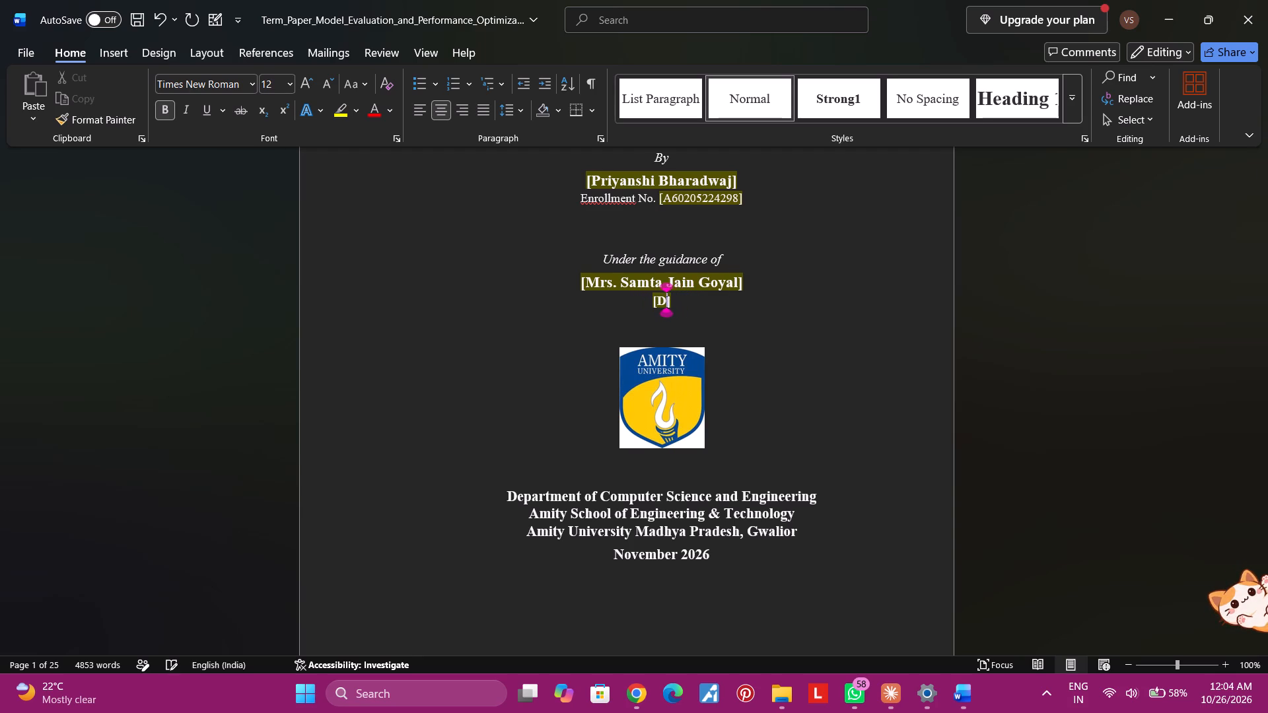
key("BackSpace")
left_click(696, 304)
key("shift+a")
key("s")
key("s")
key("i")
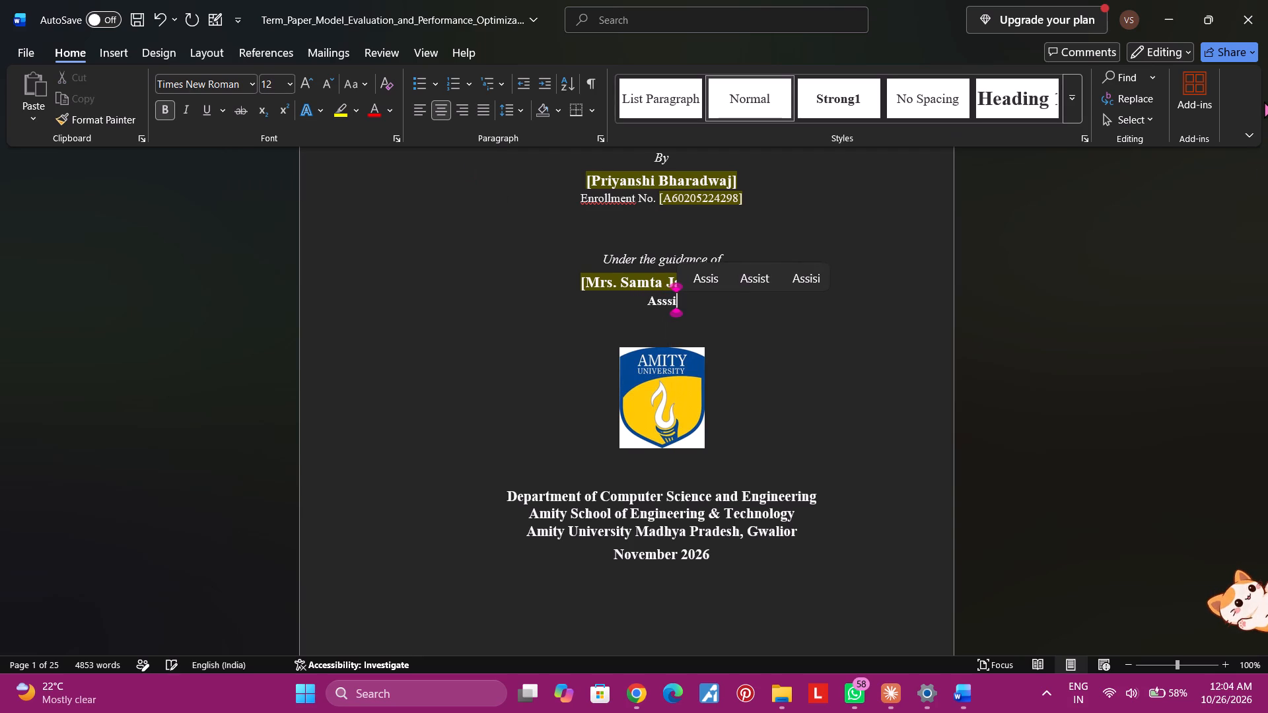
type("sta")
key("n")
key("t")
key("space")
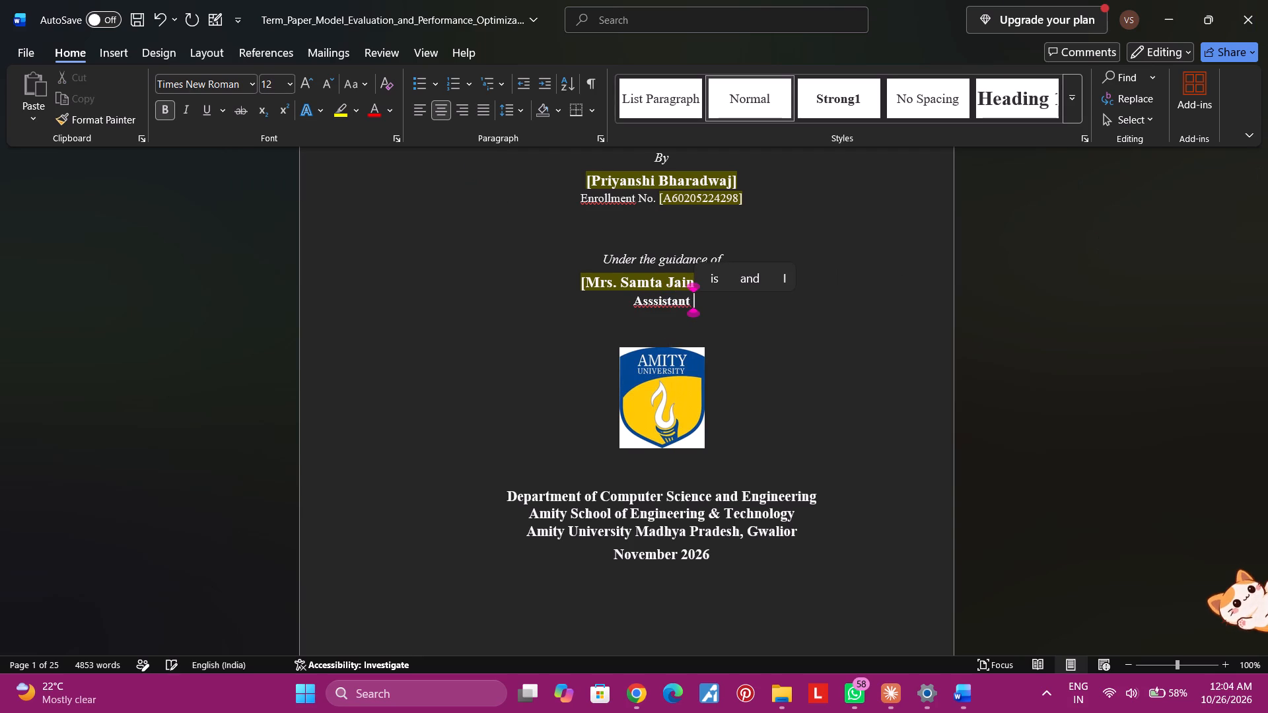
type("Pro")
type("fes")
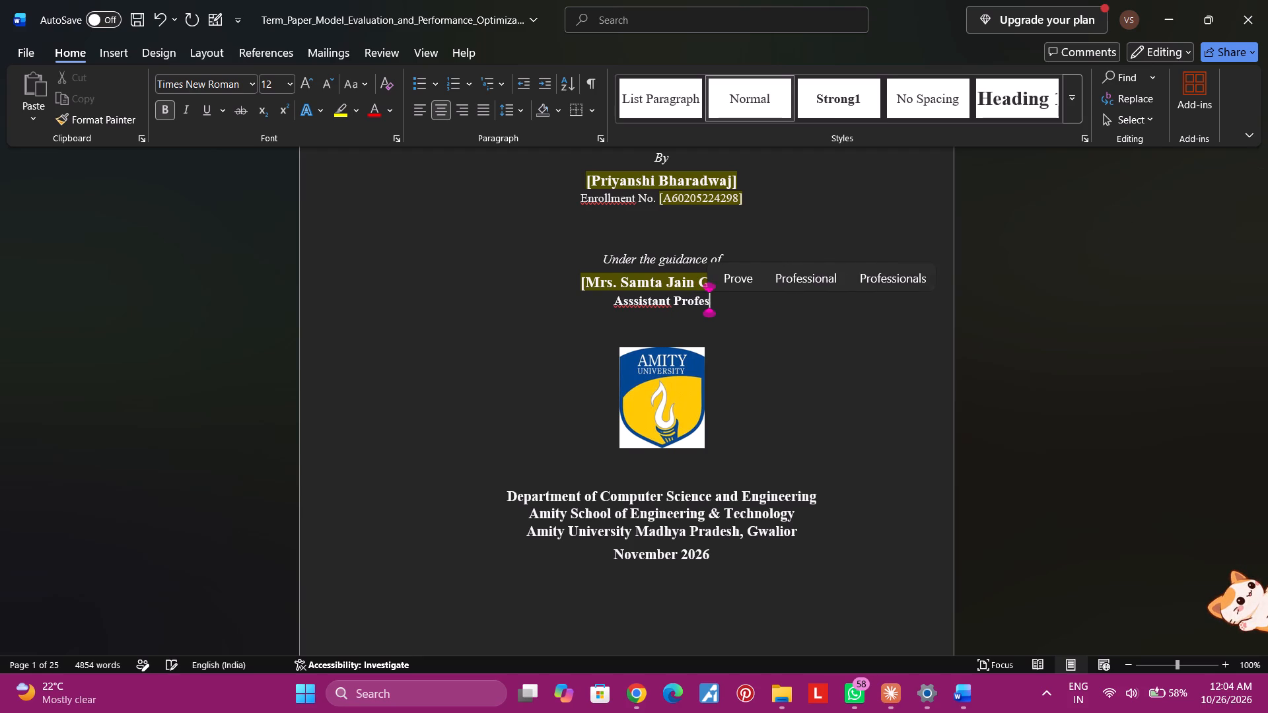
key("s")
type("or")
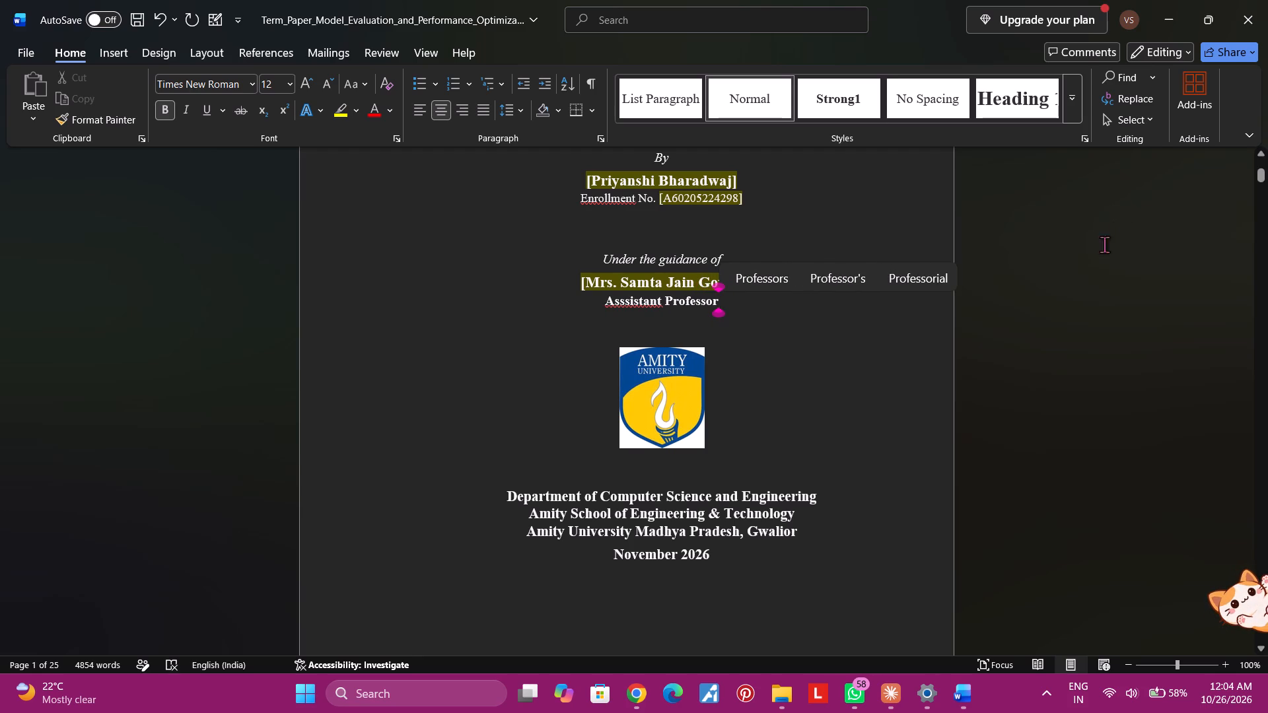
left_click(790, 345)
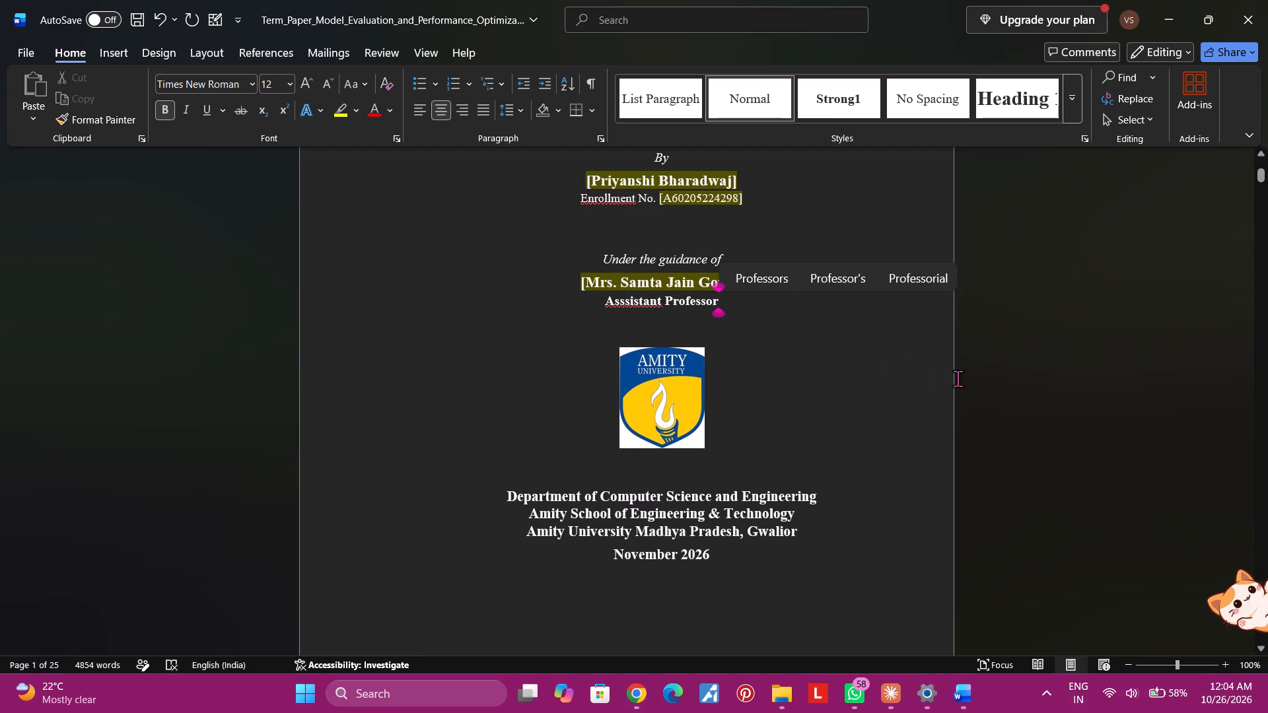
left_click(979, 376)
Replace the Student Name placeholder text in the Declaration page's signature block with the student's full name, keeping the square brackets.
scroll(742, 317, "up", 1)
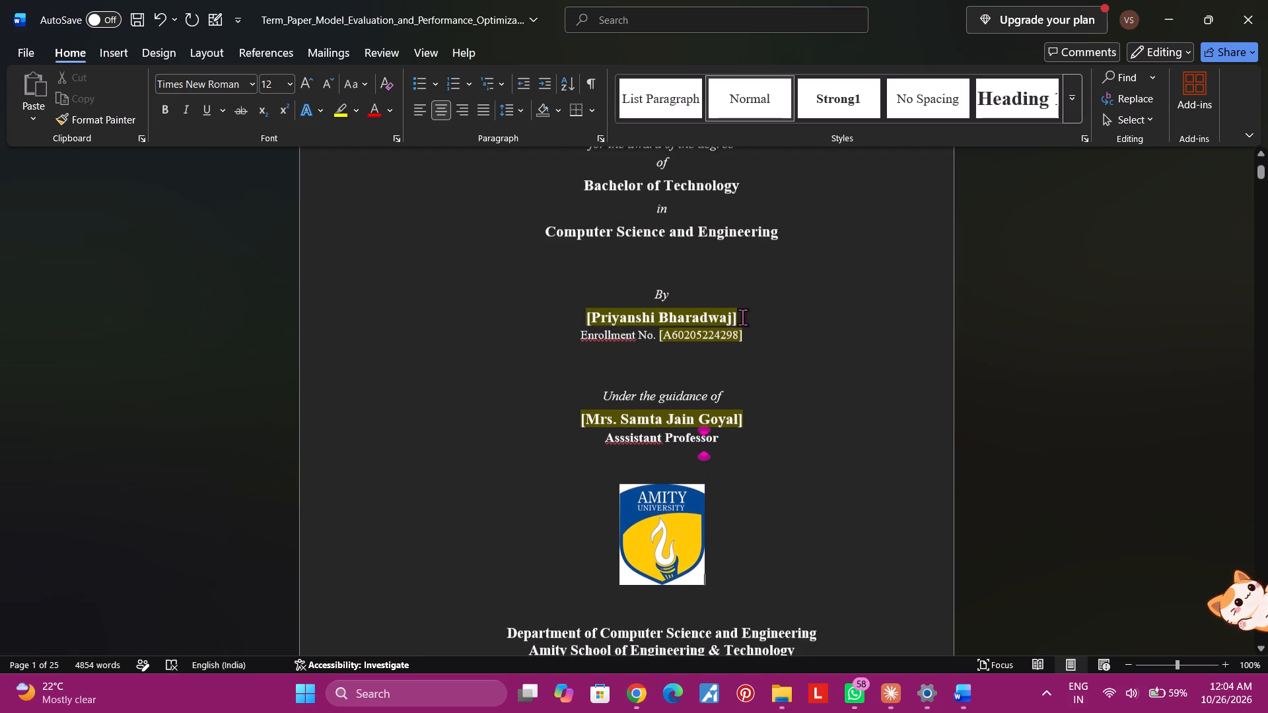
scroll(742, 317, "down", 6)
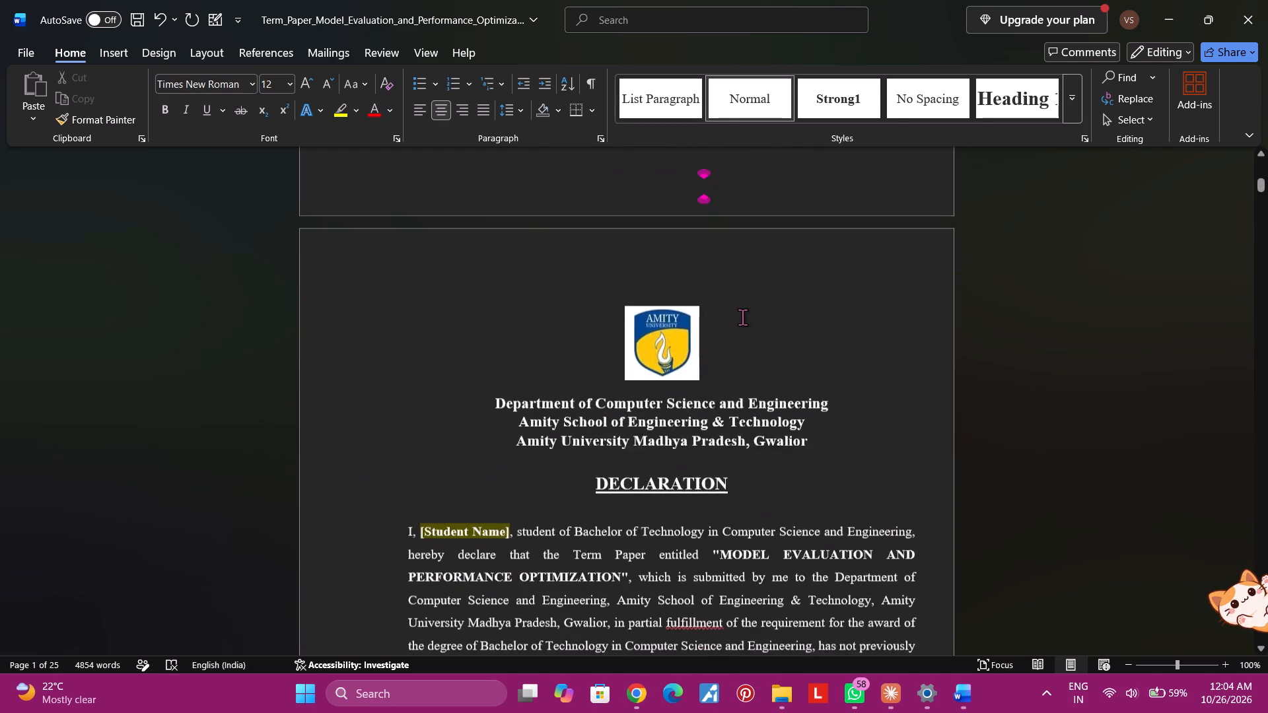
scroll(742, 317, "down", 3)
scroll(742, 317, "up", 1)
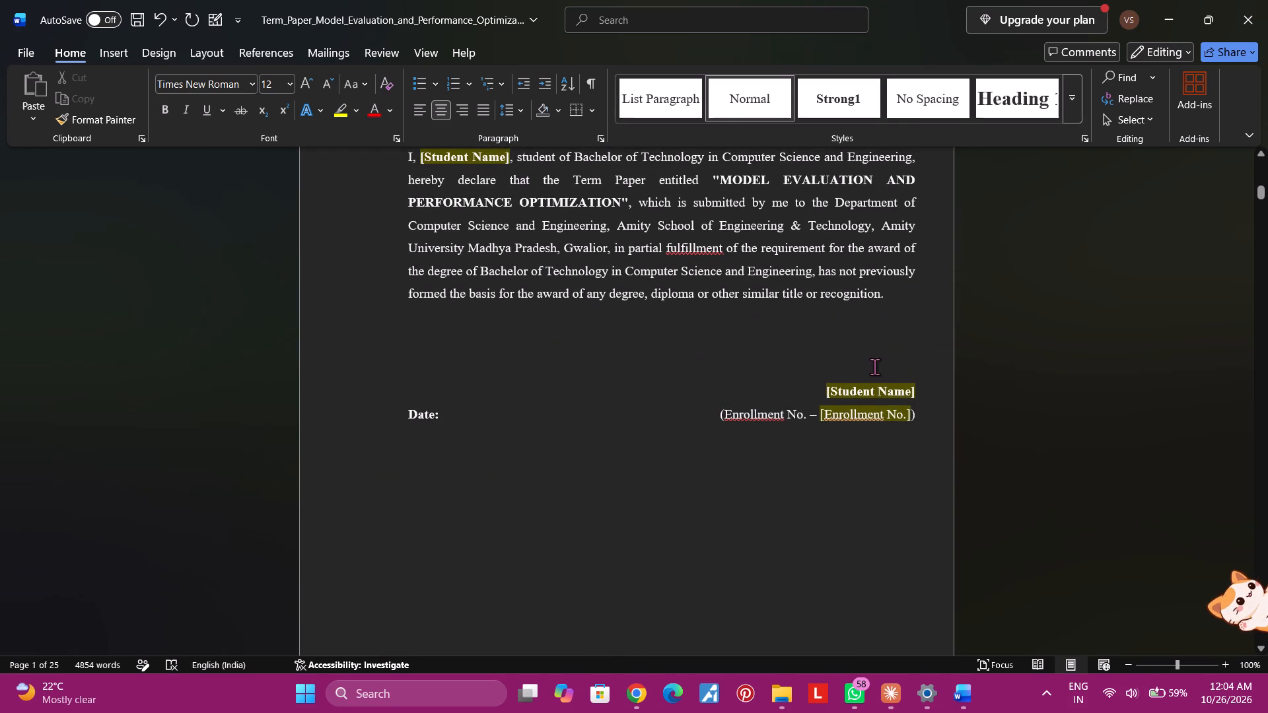
left_click(911, 393)
key("BackSpace")
key("BackSpace")
key("BackSpace")
key("BackSpace")
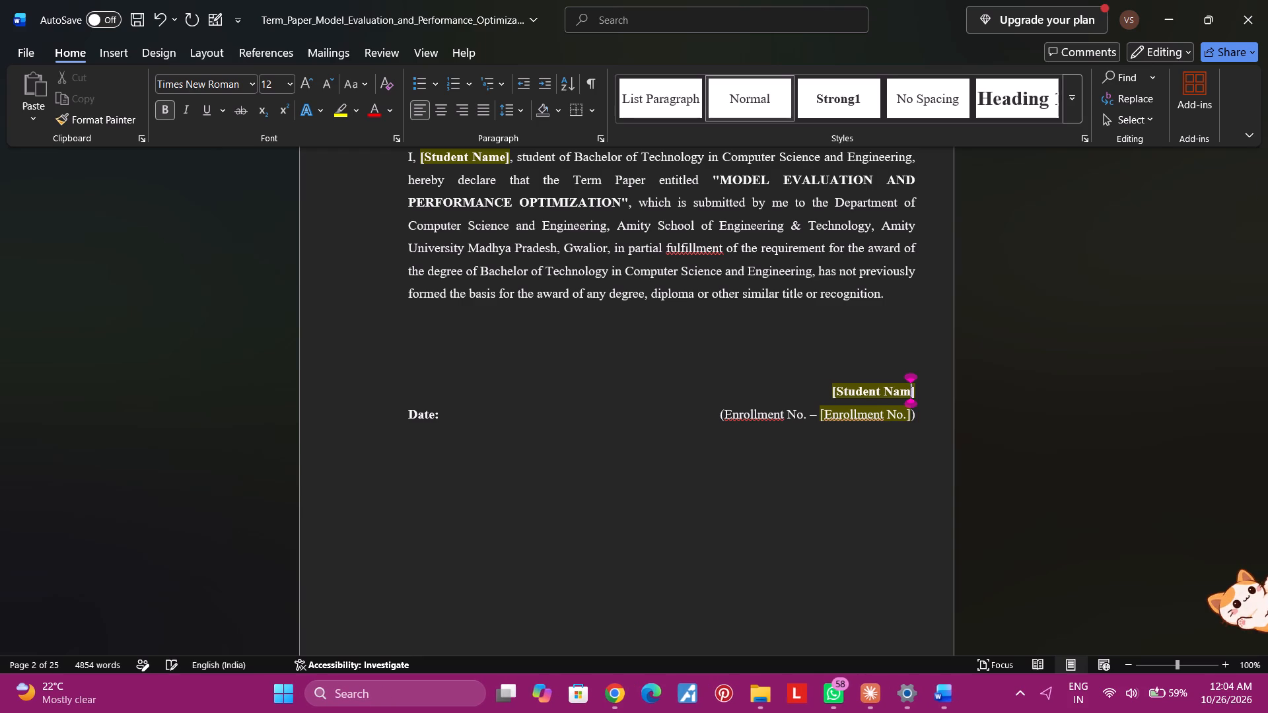
key("BackSpace")
key("BackSpace")
key("BackSpace")
key("BackSpace")
key("BackSpace")
key("BackSpace")
key("BackSpace")
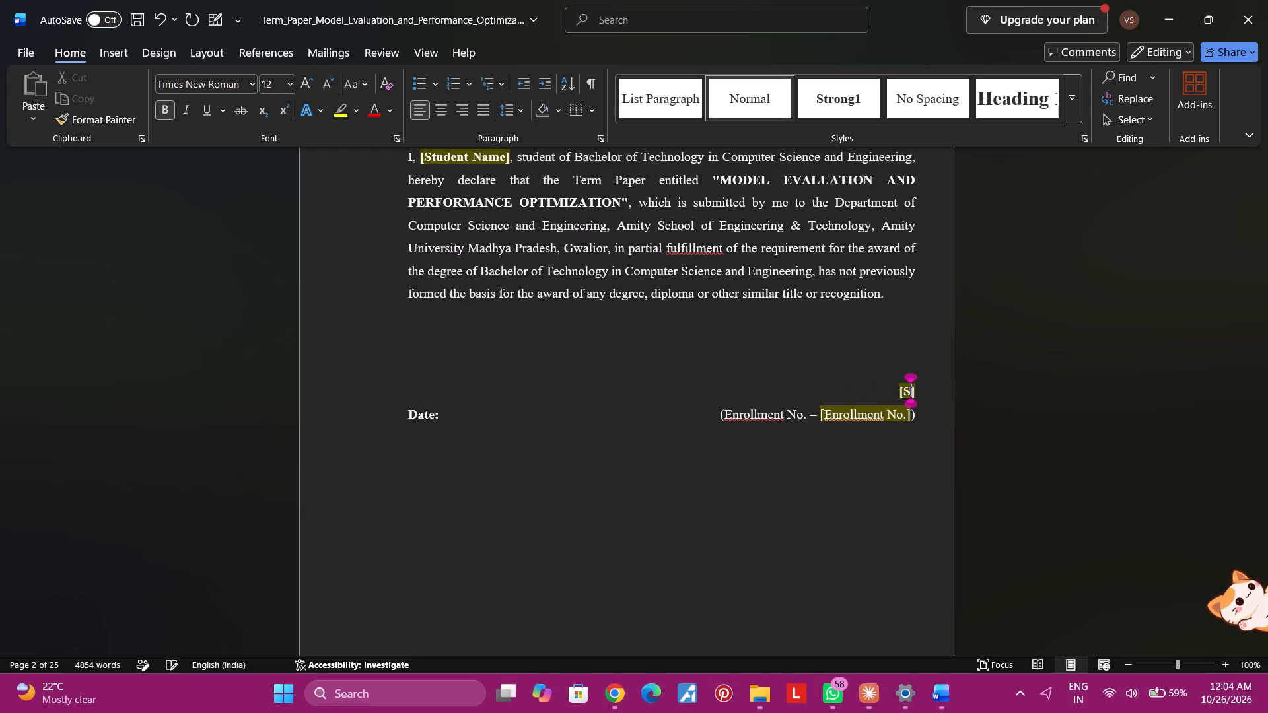
key("BackSpace")
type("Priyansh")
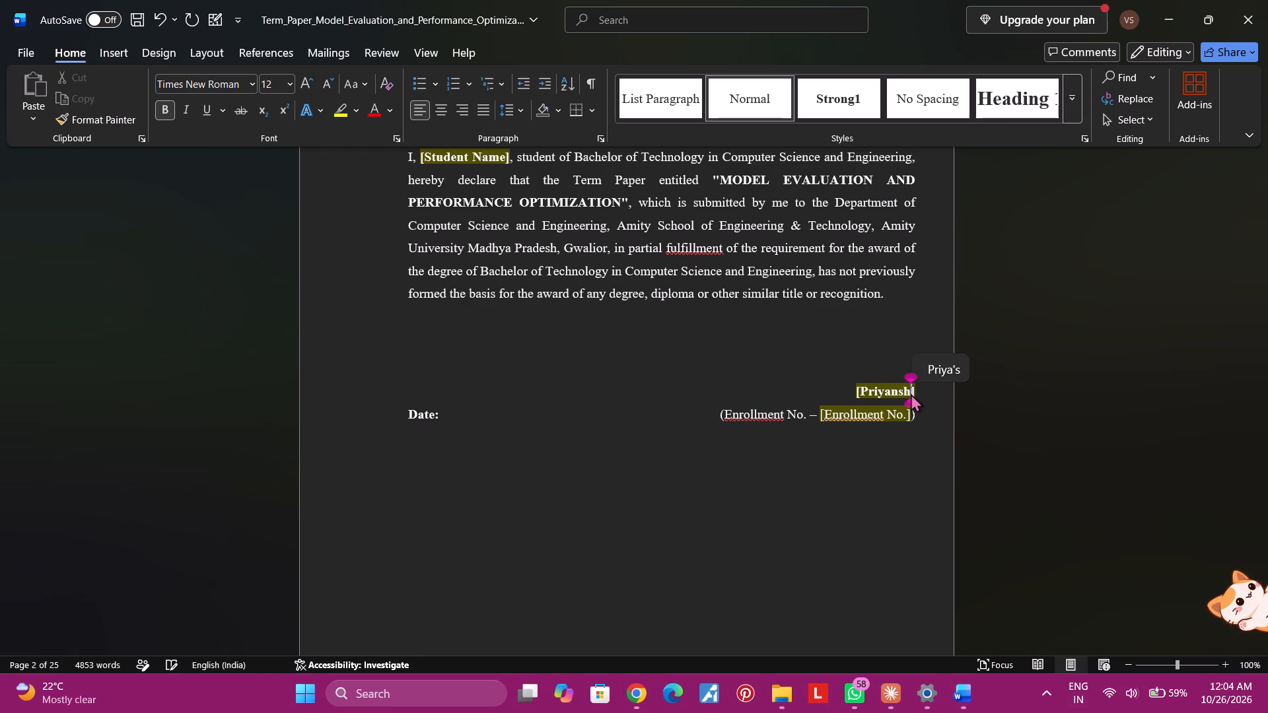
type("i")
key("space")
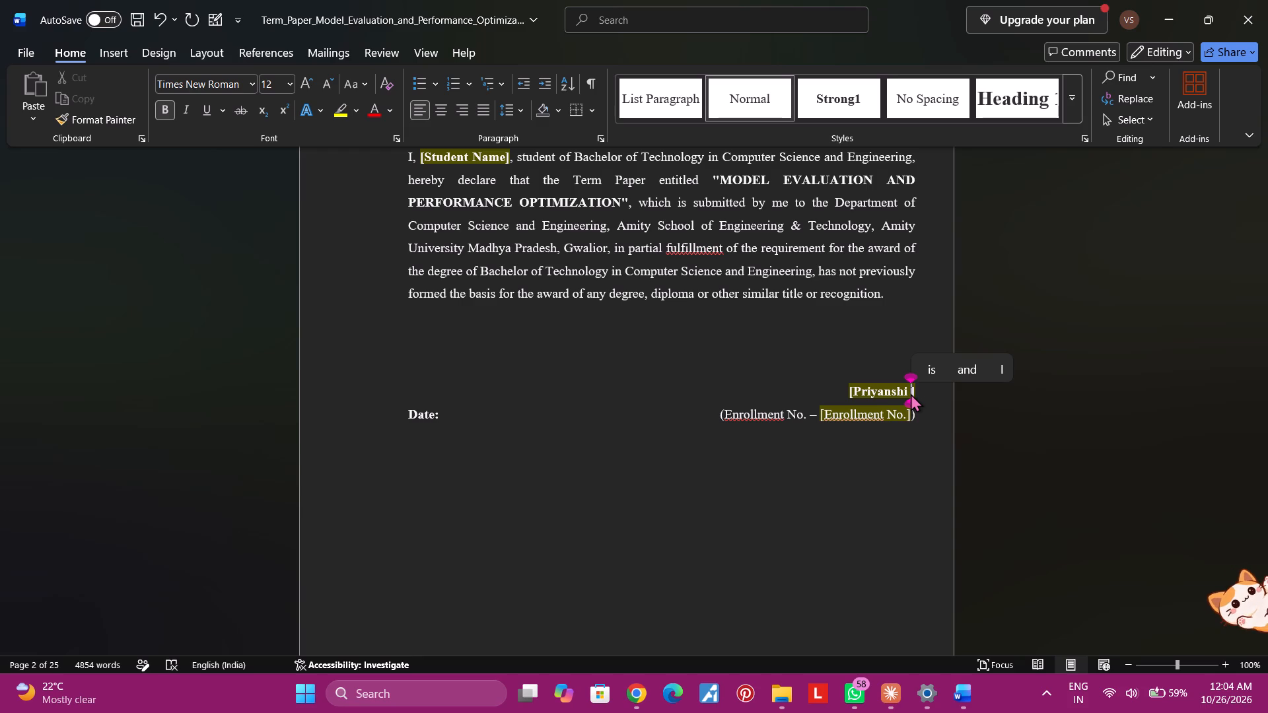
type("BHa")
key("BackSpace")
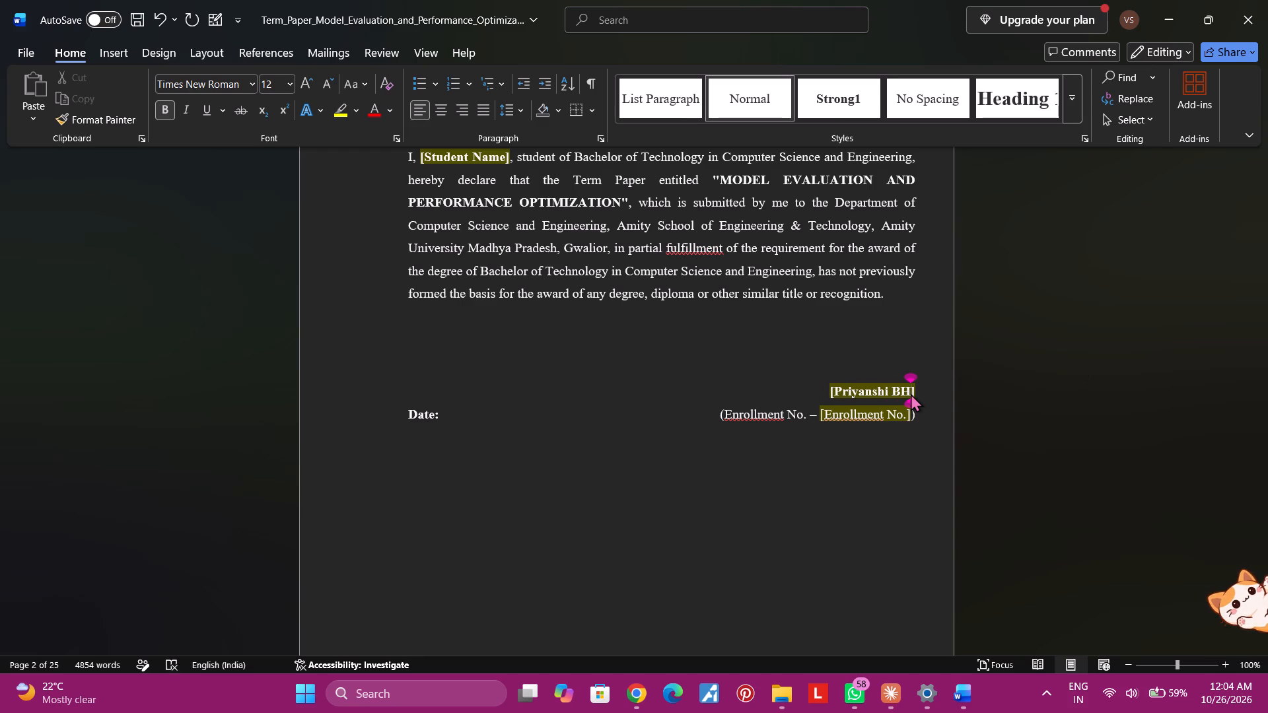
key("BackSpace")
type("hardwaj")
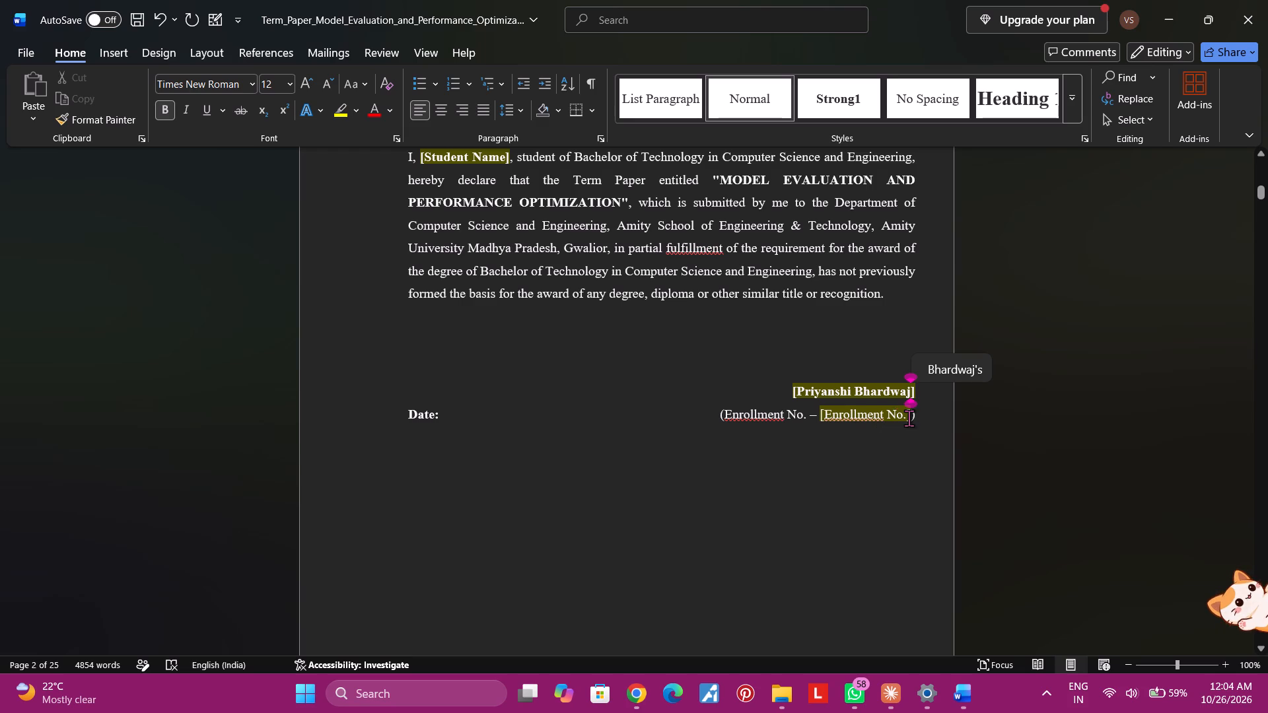
Replace the Enrollment No. placeholder text in the Declaration page's signature block with the student's enrollment number, keeping the square brackets.
left_click(906, 418)
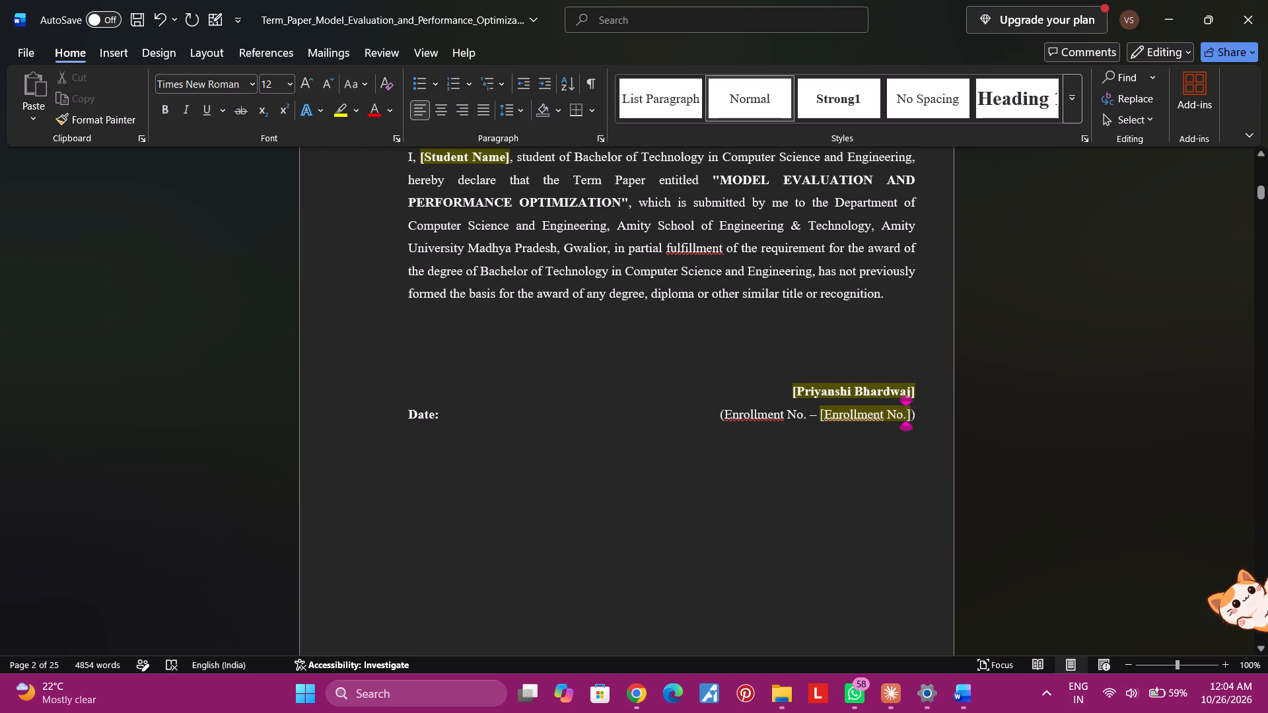
key("BackSpace")
key("BackSpace")
key("BackSpace")
key("BackSpace")
key("BackSpace")
key("BackSpace")
key("BackSpace")
key("BackSpace")
key("BackSpace")
key("BackSpace")
key("BackSpace")
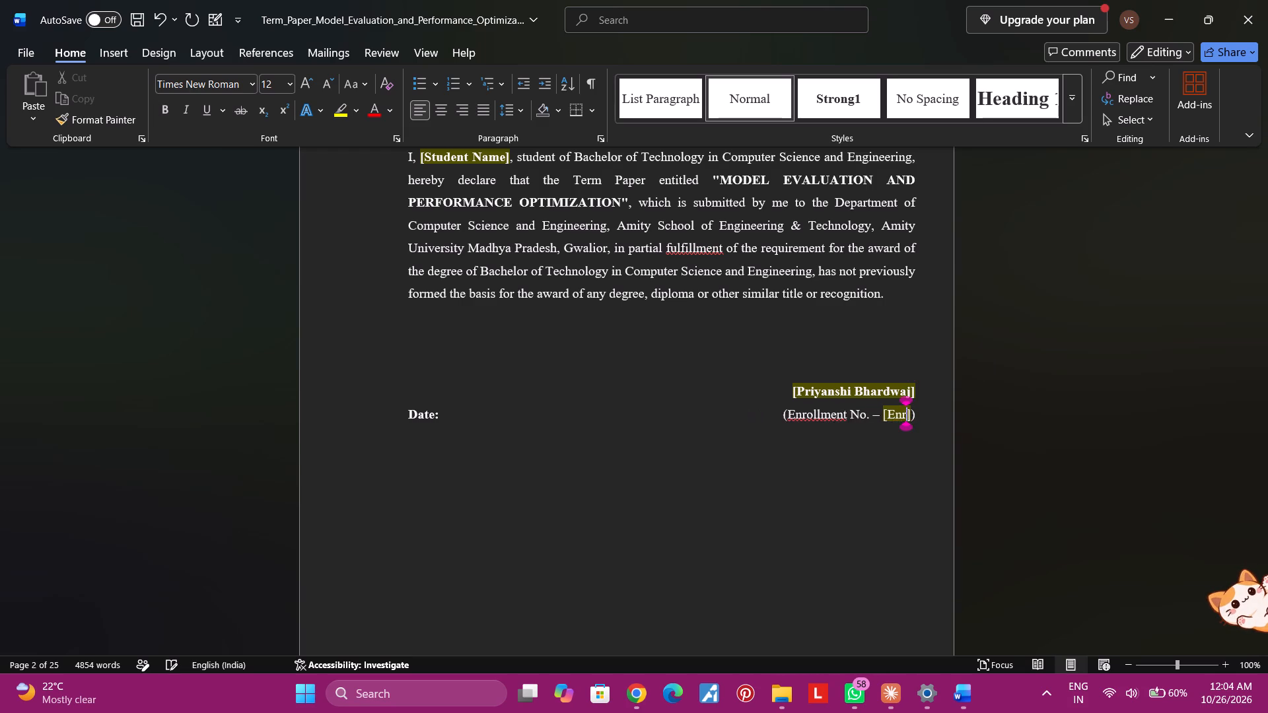
key("BackSpace")
key("BackSpace")
key("BackSpace")
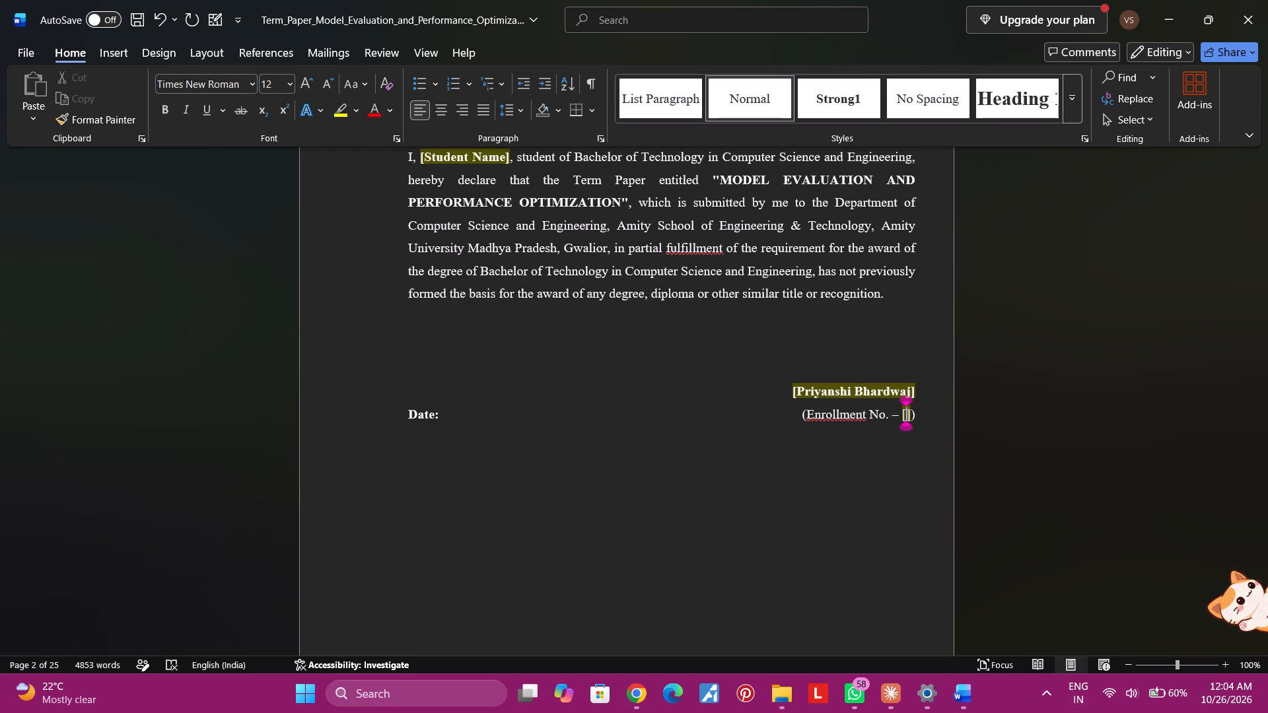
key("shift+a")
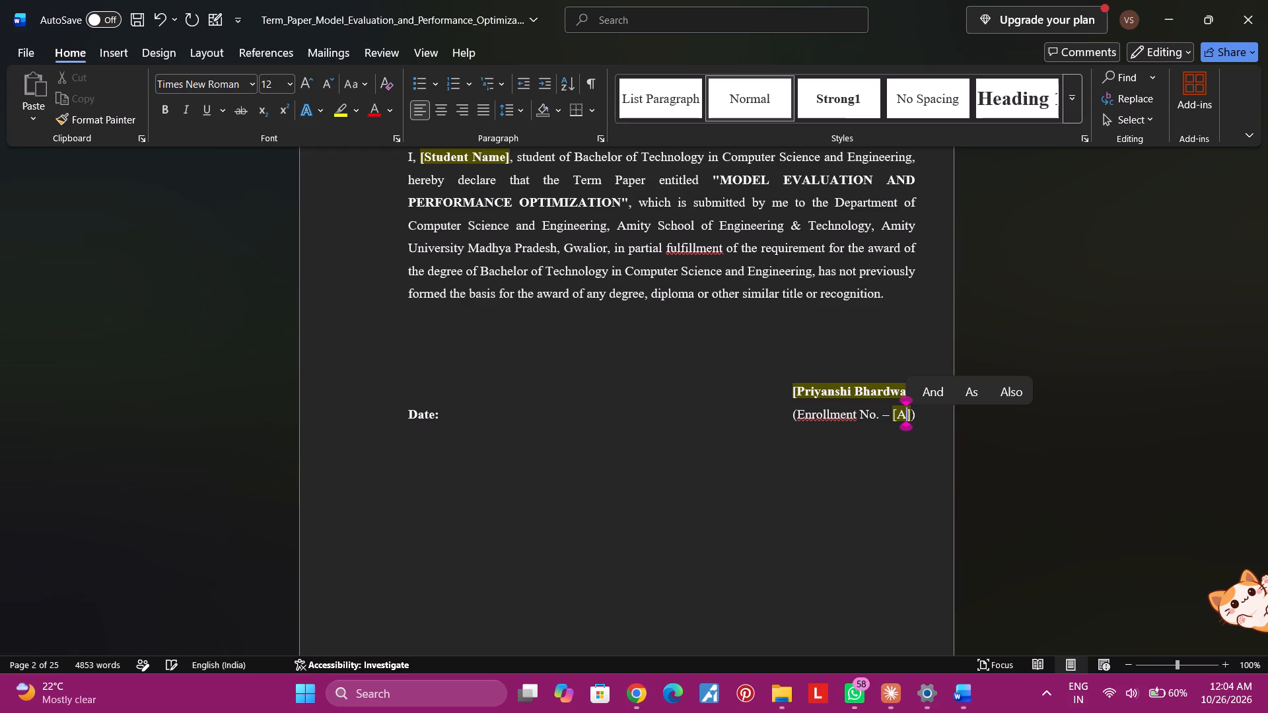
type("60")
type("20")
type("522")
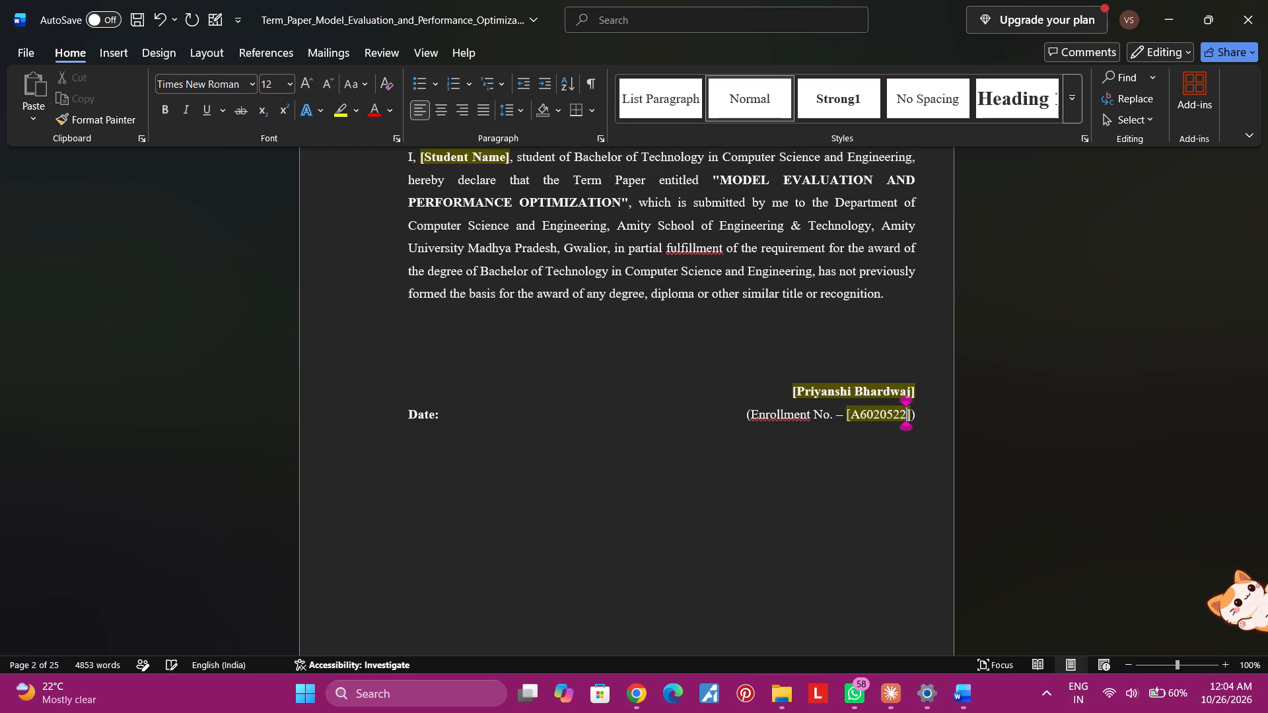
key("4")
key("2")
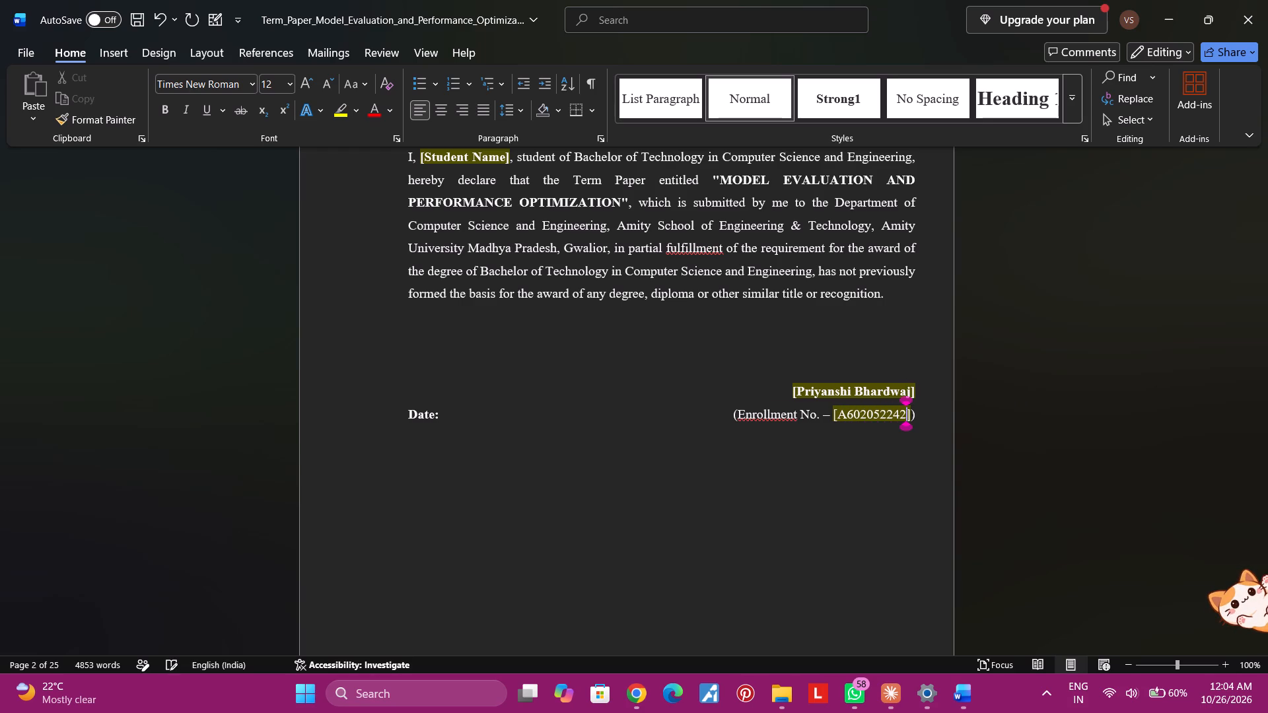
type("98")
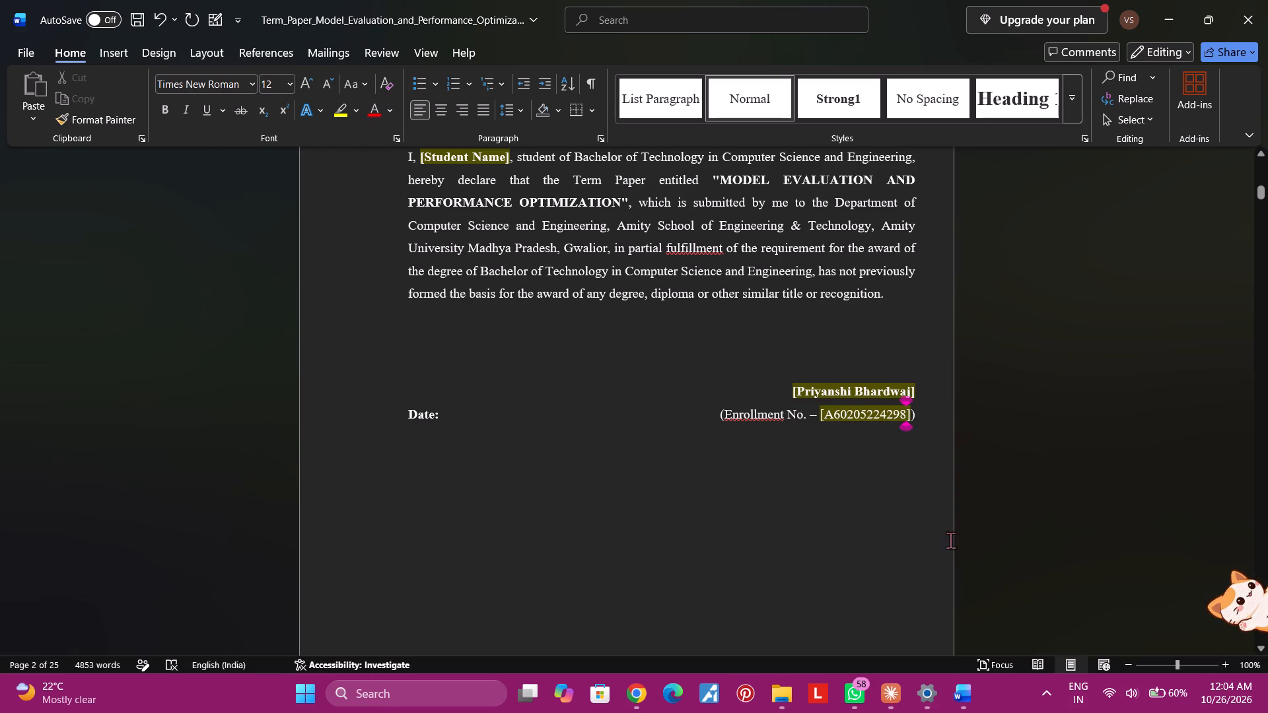
Place the insertion point at the end of the Guide Name placeholder text in the certificate page's supervisor signature block.
scroll(754, 471, "down", 1)
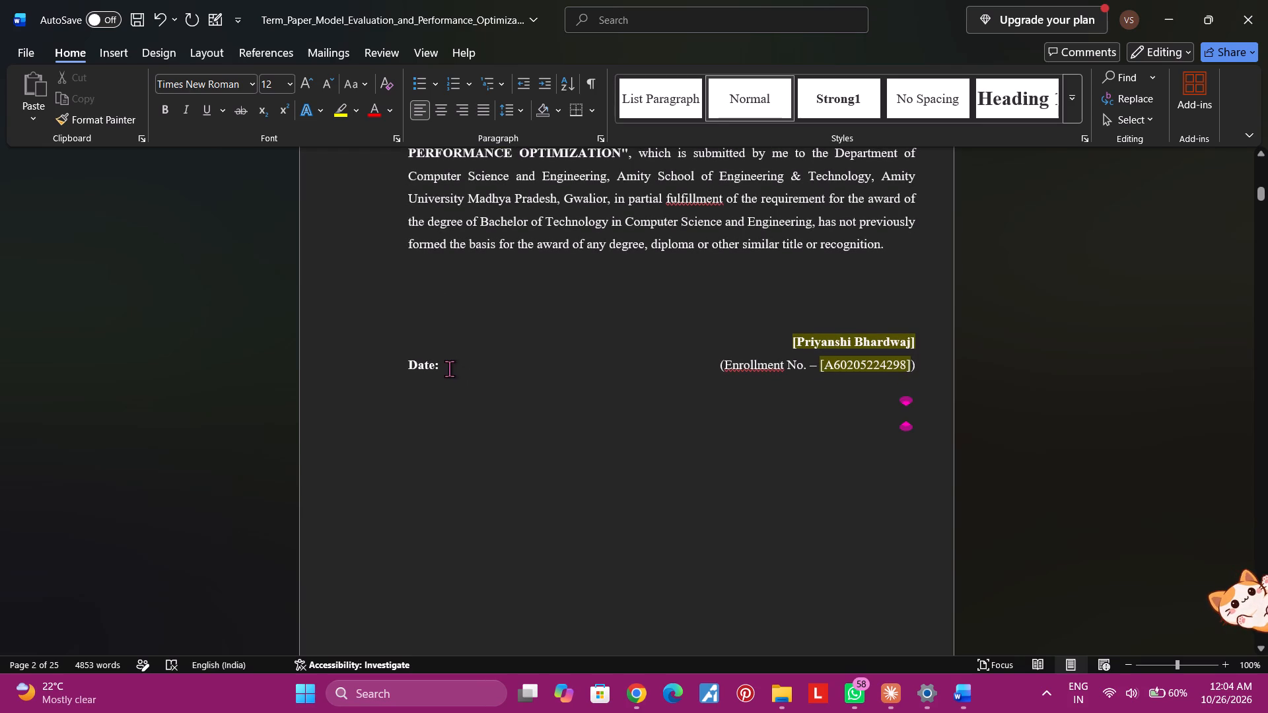
left_click(441, 362)
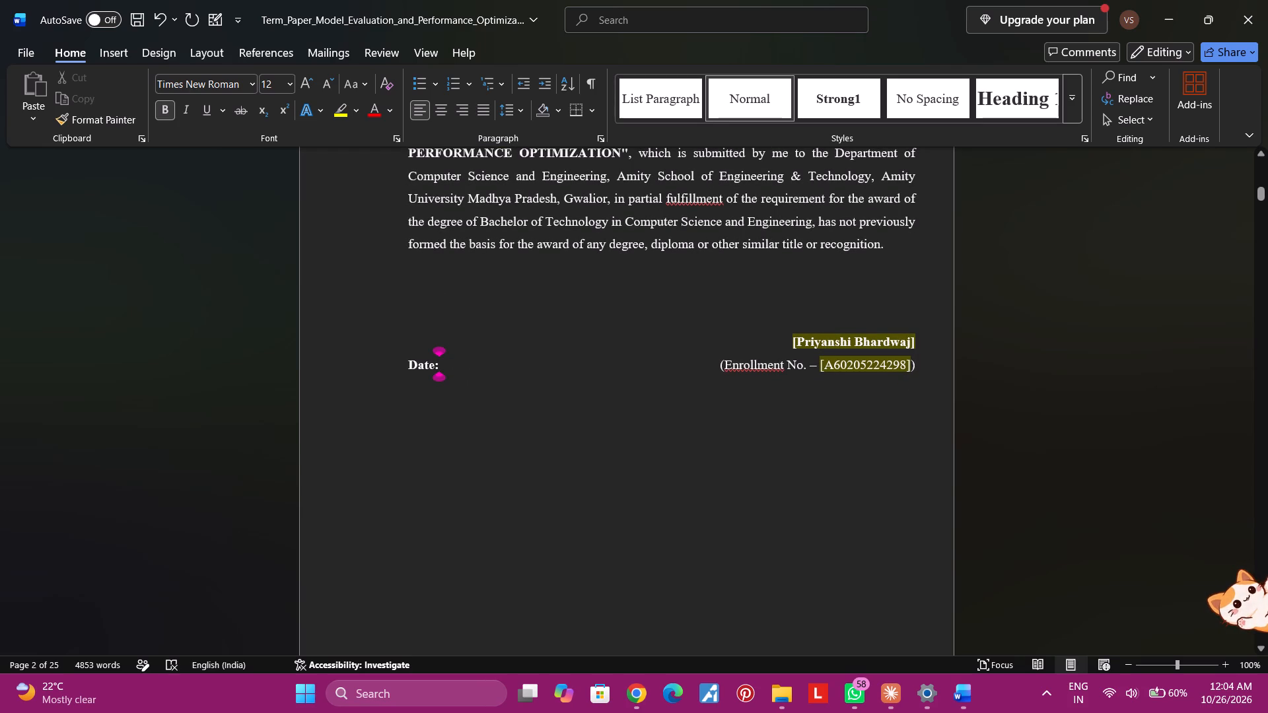
scroll(744, 434, "down", 6)
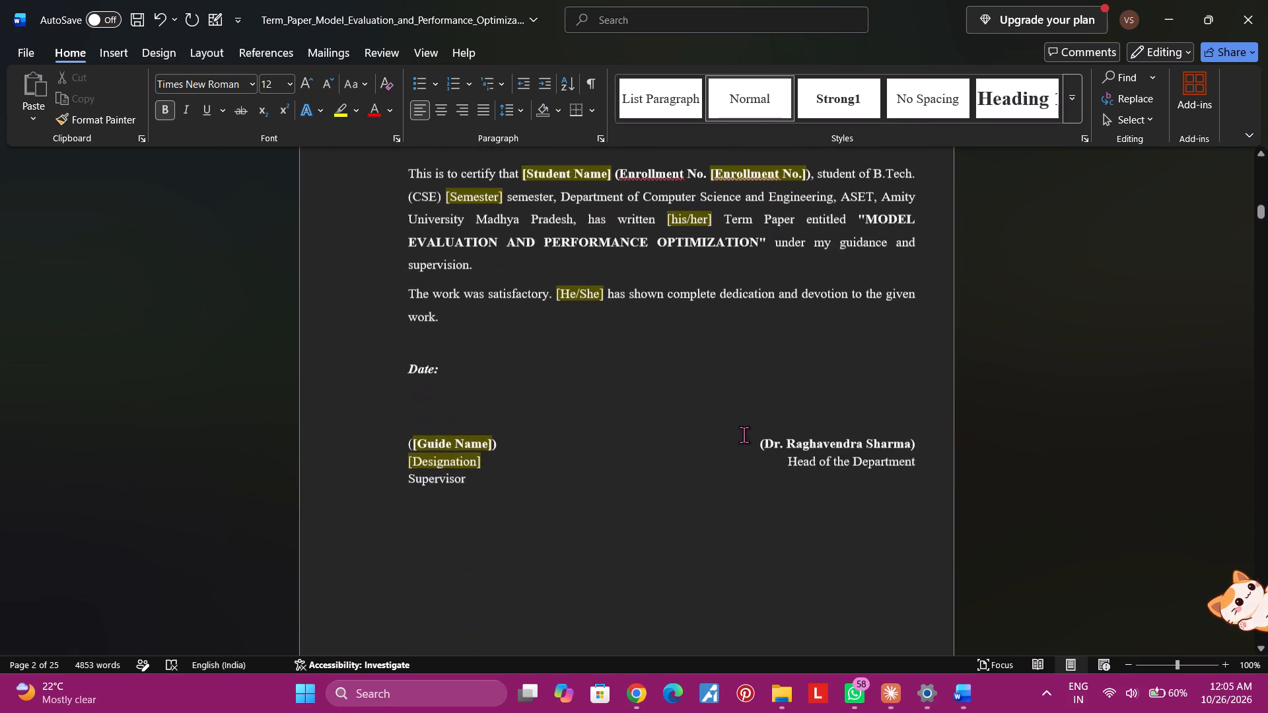
scroll(744, 434, "down", 1)
left_click(488, 419)
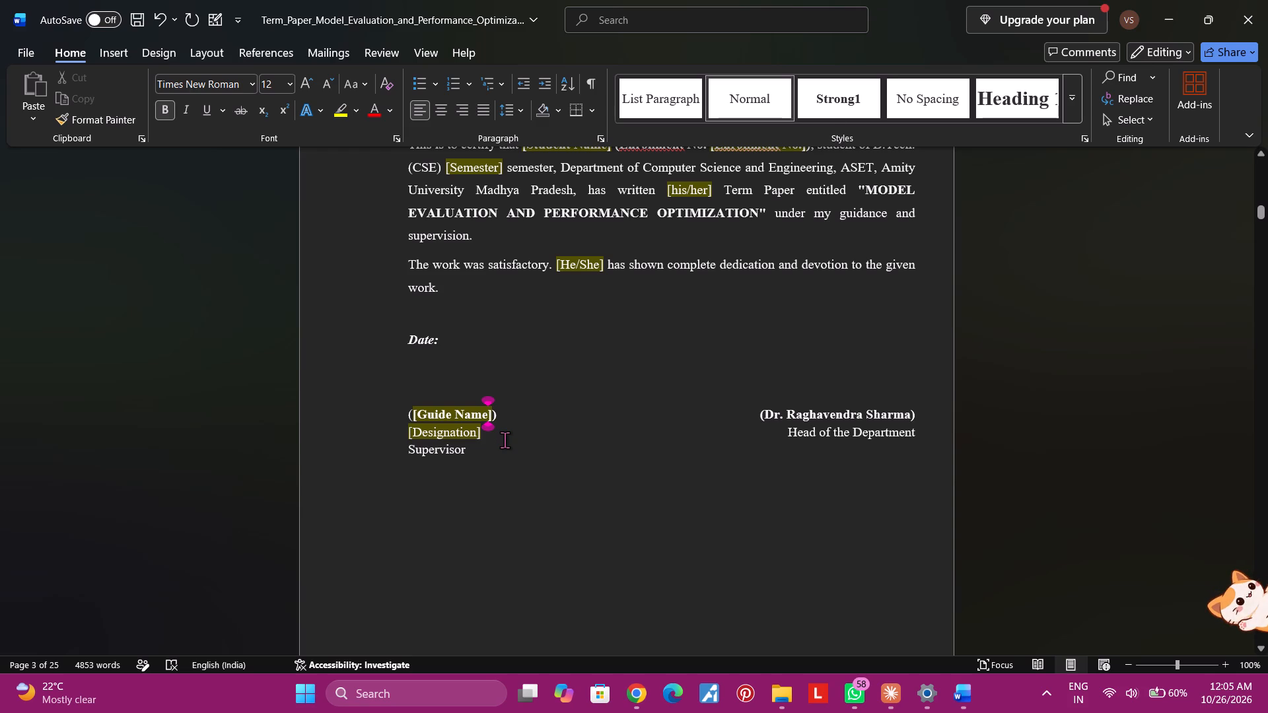
Replace the Guide Name placeholder text in the certificate's supervisor signature block with the guide's full name prefixed by "Mrs.", keeping the square brackets.
key("BackSpace")
key("BackSpace")
key("BackSpace")
key("BackSpace")
key("BackSpace")
key("BackSpace")
key("BackSpace")
key("BackSpace")
key("BackSpace")
key("BackSpace")
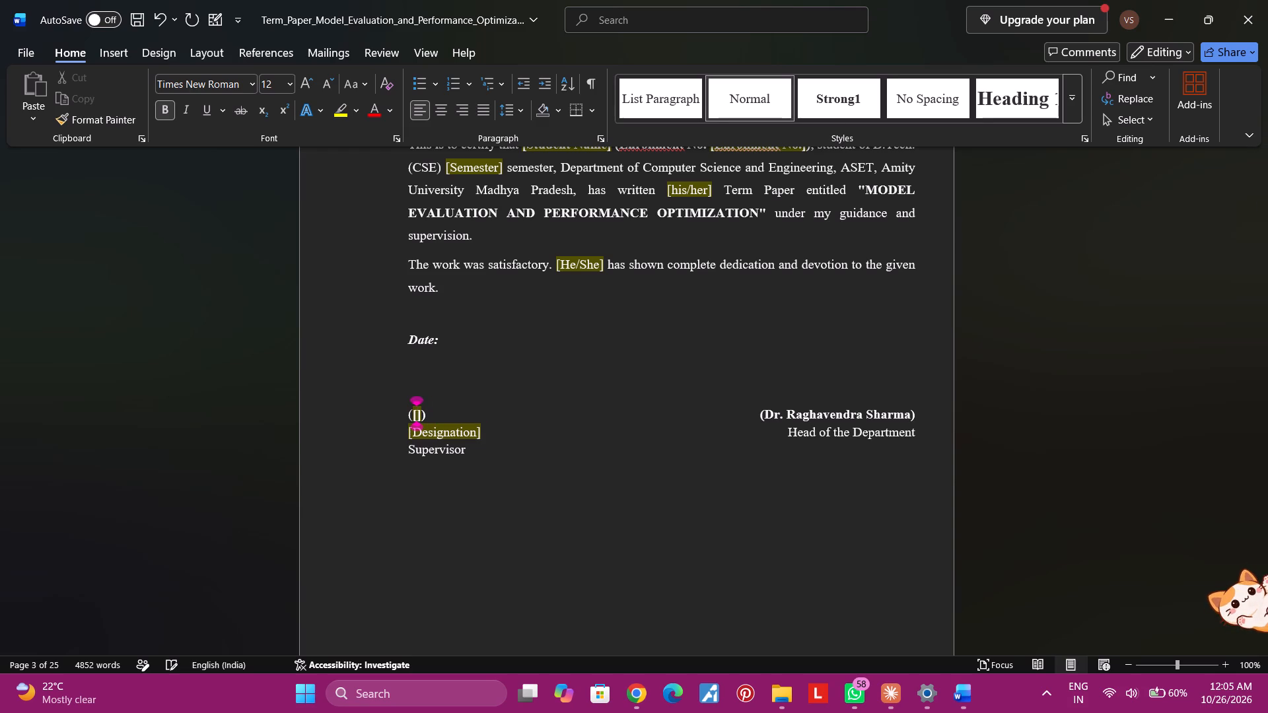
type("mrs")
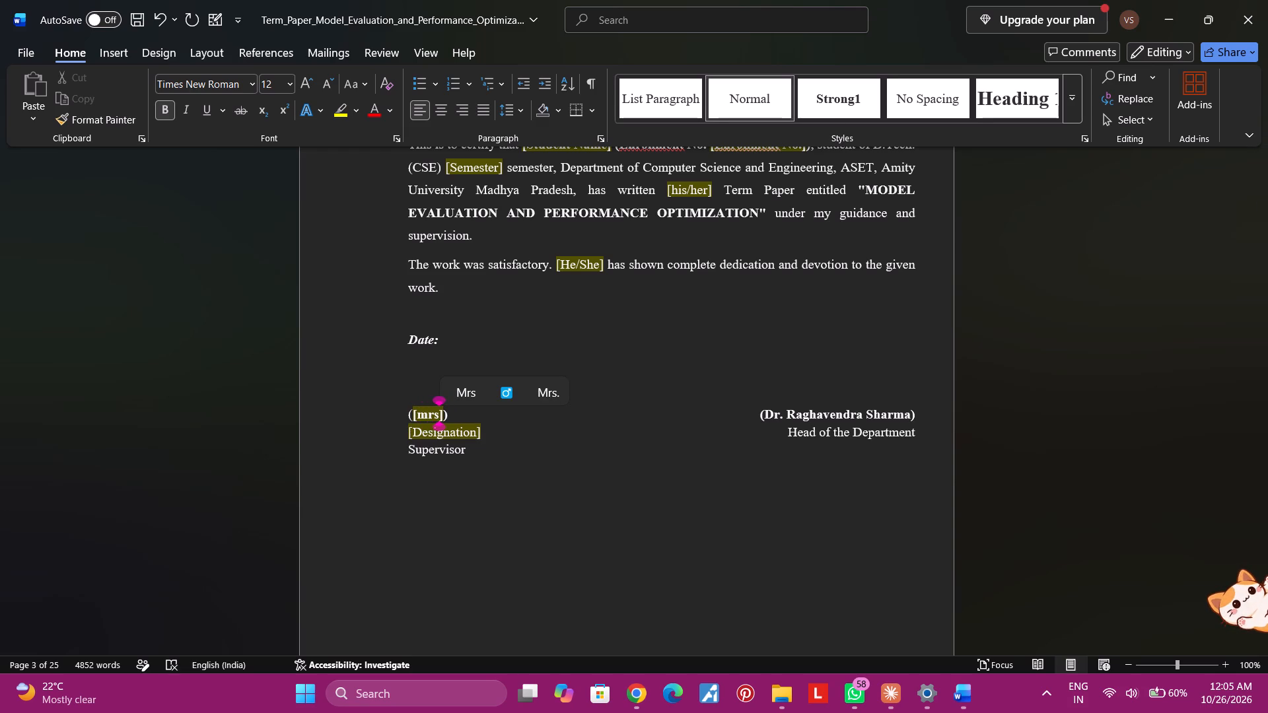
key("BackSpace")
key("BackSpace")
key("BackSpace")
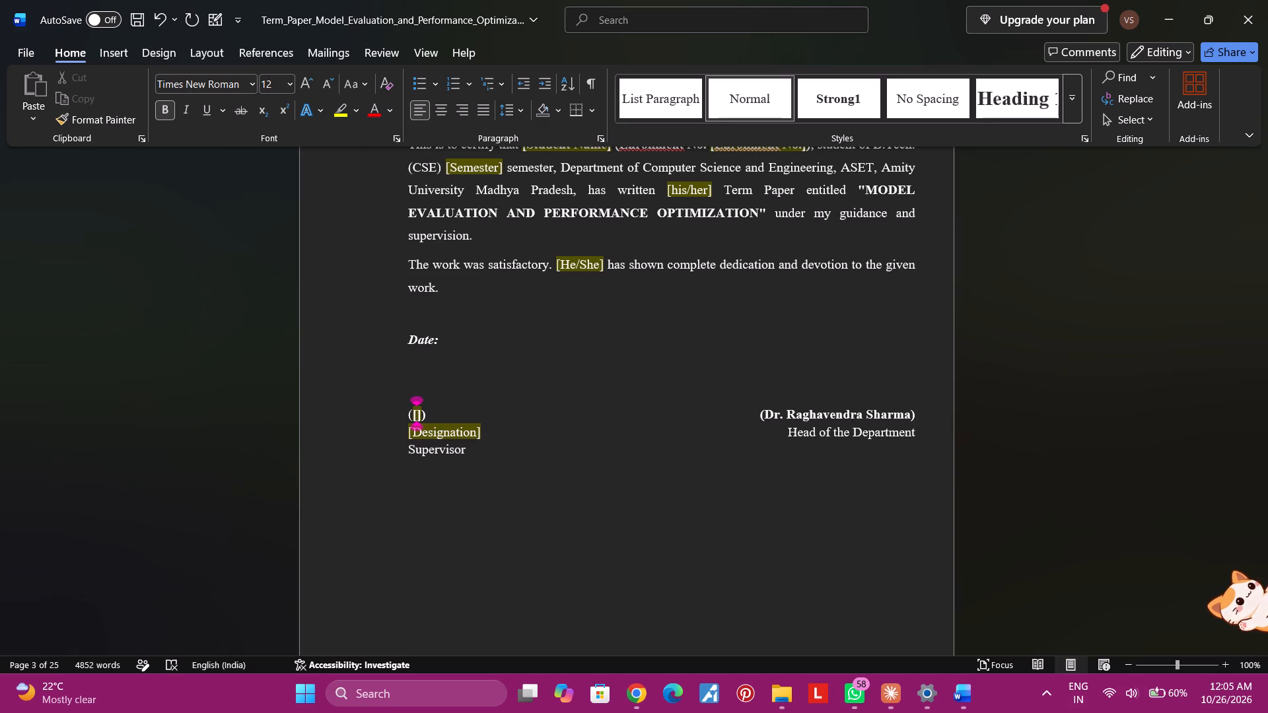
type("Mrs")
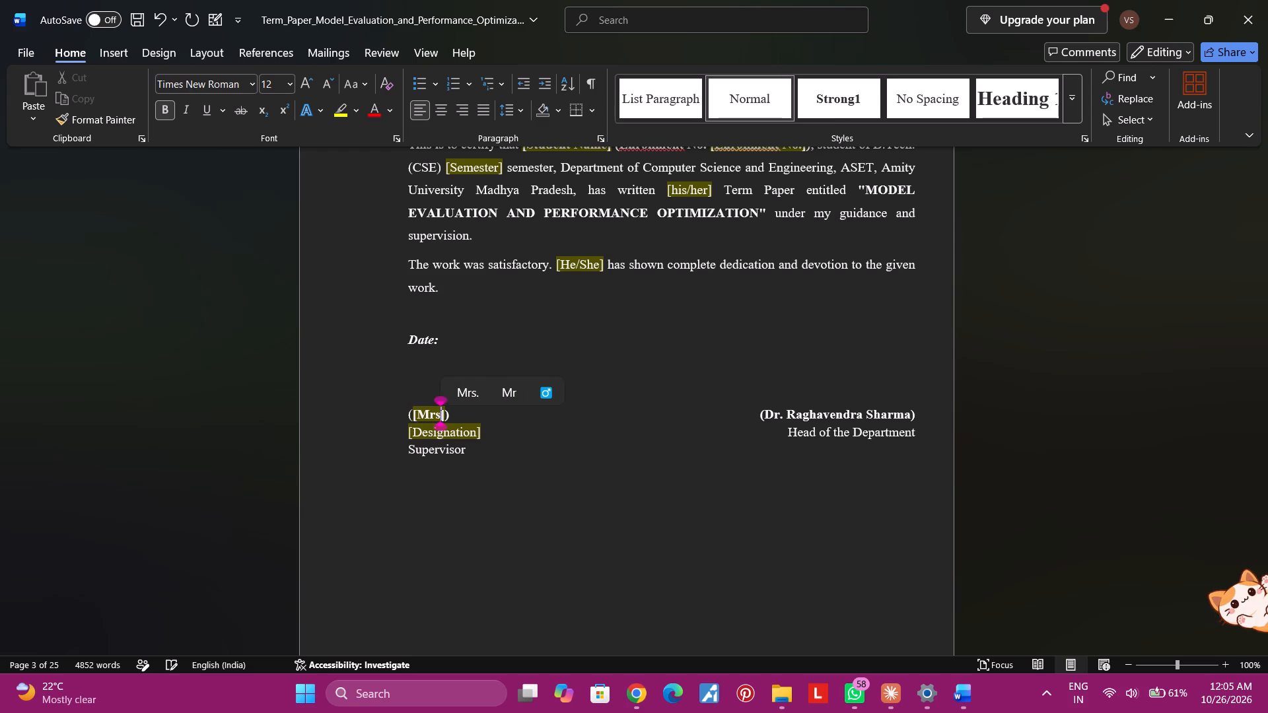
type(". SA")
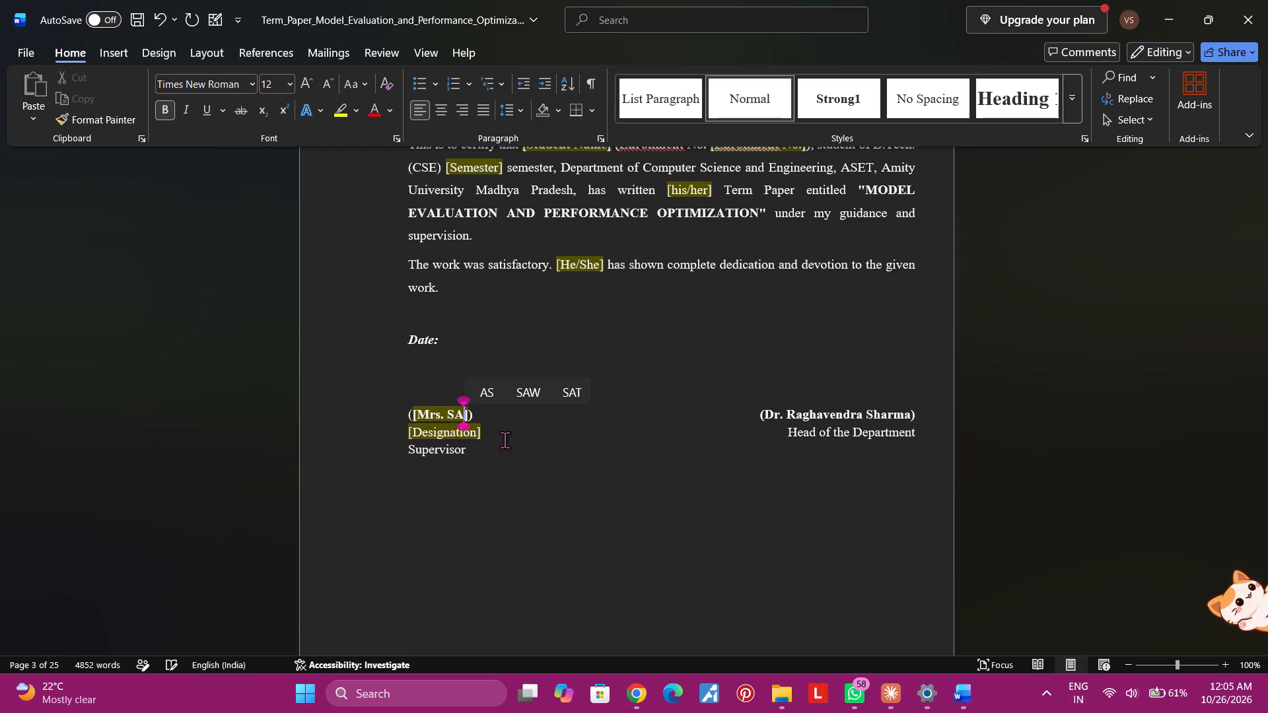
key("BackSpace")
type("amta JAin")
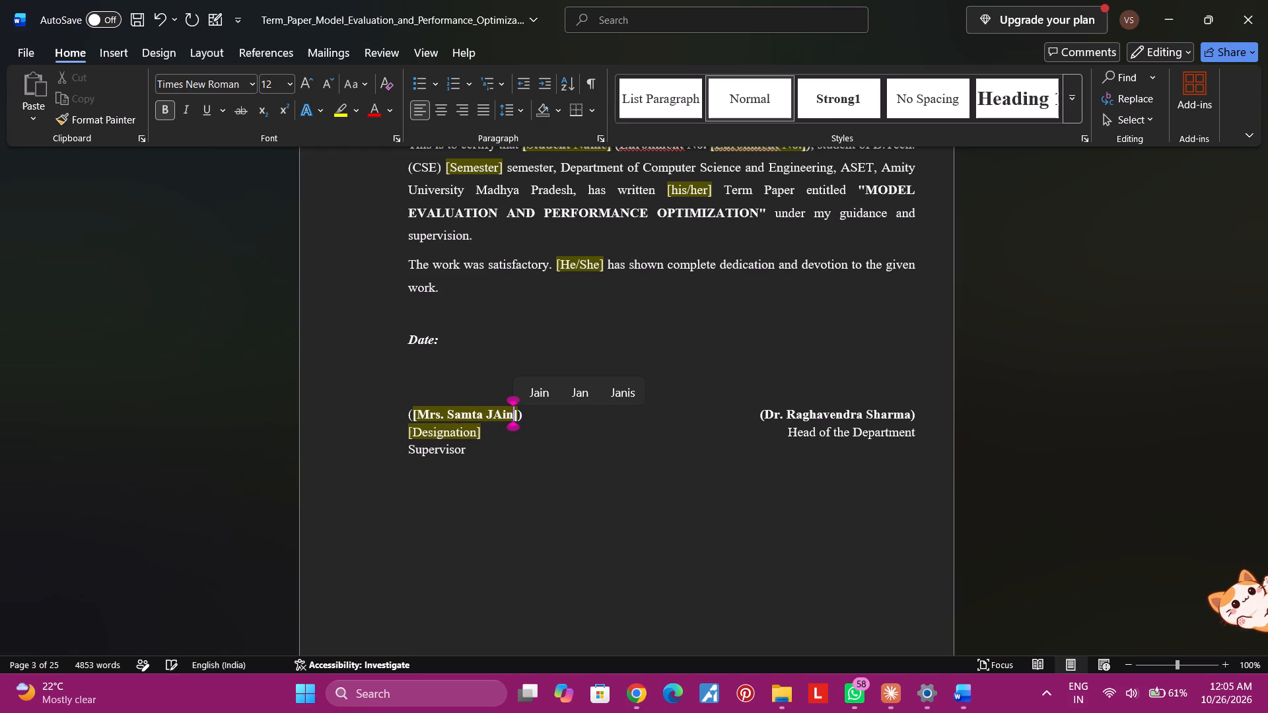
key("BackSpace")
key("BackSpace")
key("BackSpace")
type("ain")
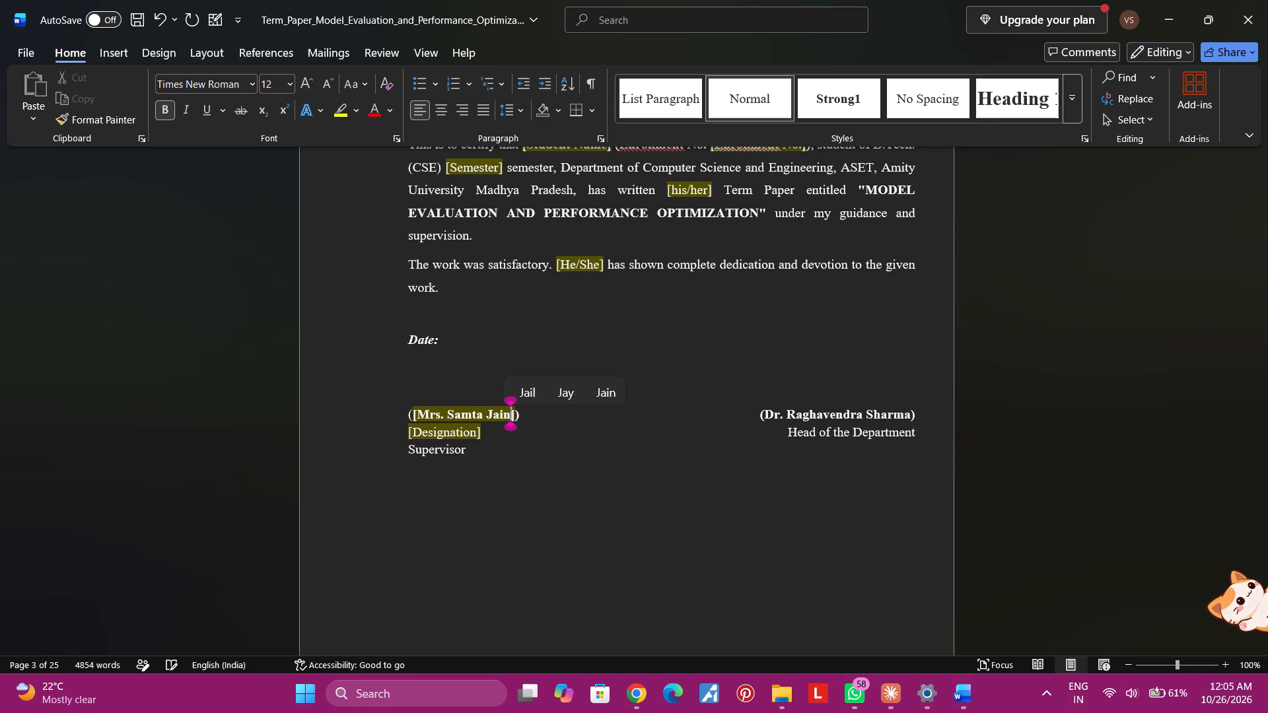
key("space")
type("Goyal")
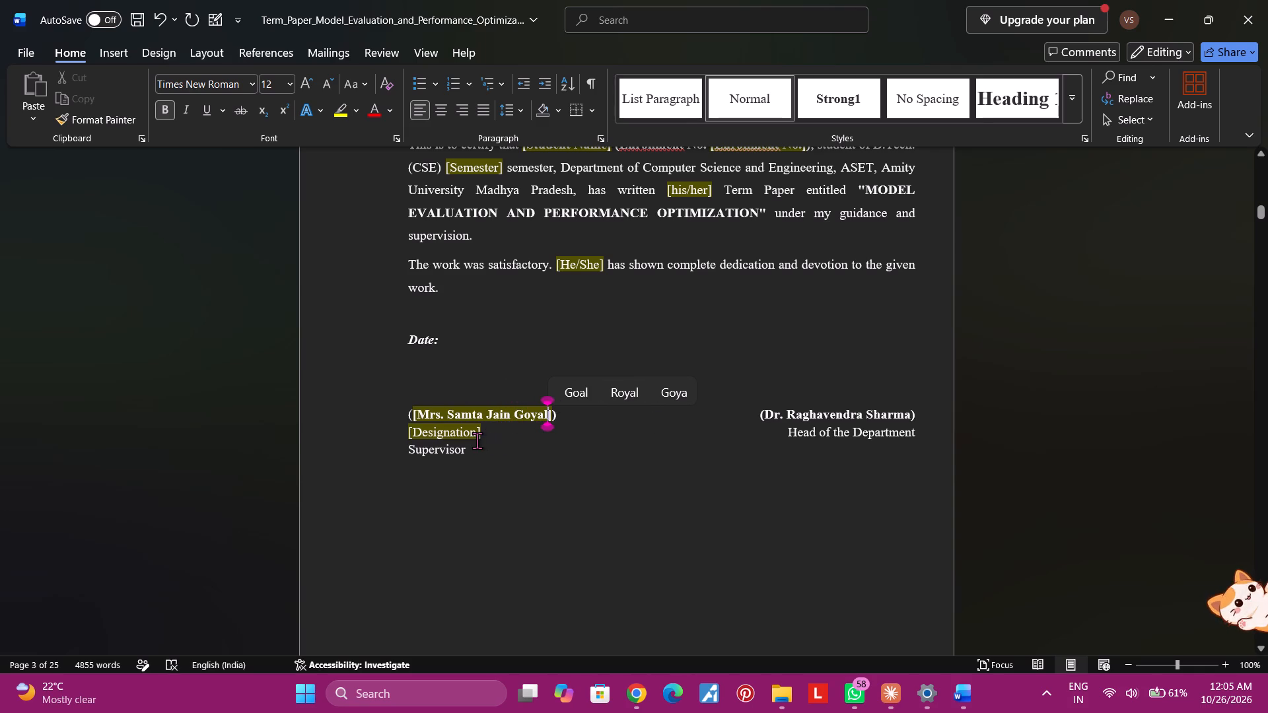
Replace the Designation placeholder text below the guide's name on the certificate page with "Assistant Professor", keeping the square brackets.
left_click(477, 438)
left_click(477, 438)
key("BackSpace")
key("BackSpace")
key("BackSpace")
key("BackSpace")
key("BackSpace")
key("BackSpace")
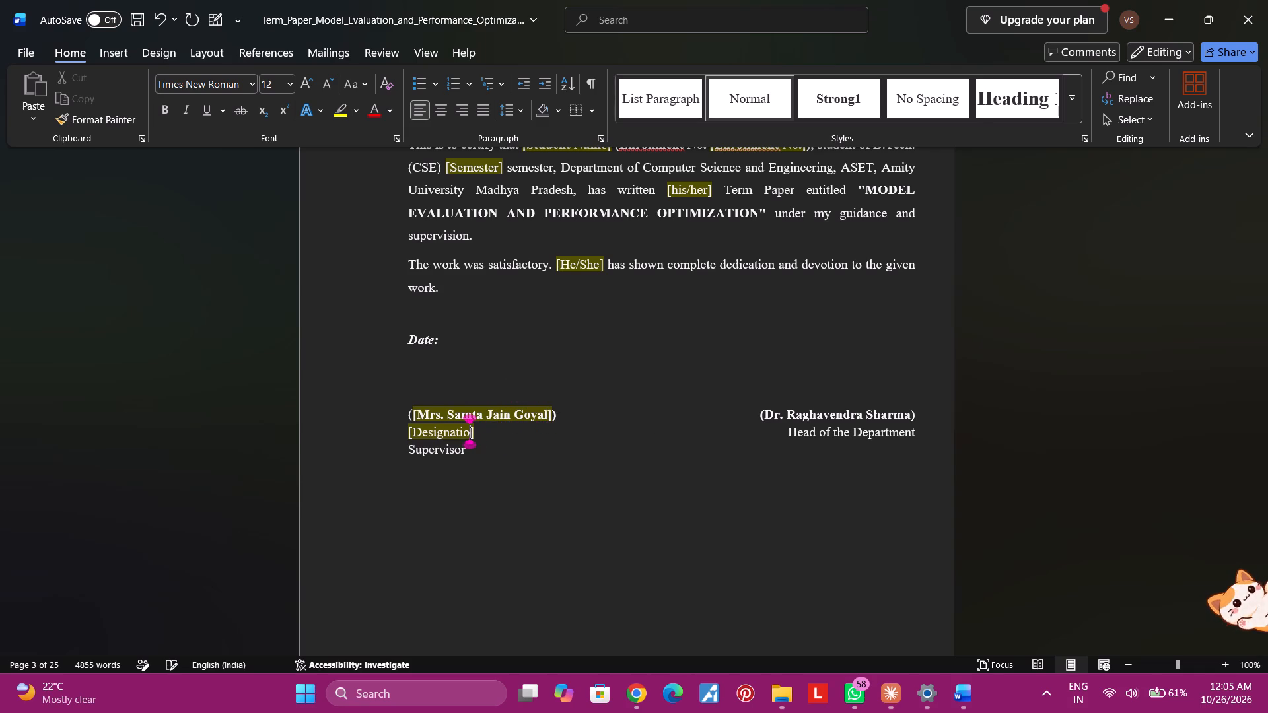
key("BackSpace")
key("BackSpace")
key("BackSpace")
key("BackSpace")
key("BackSpace")
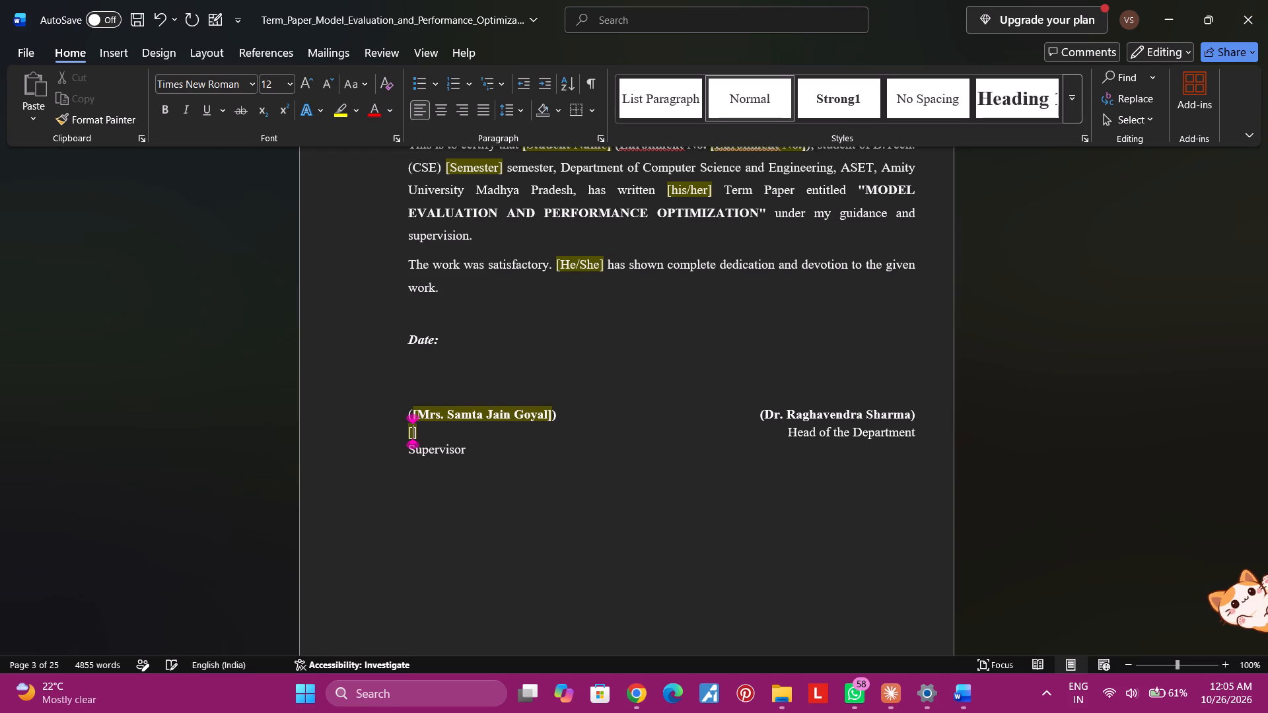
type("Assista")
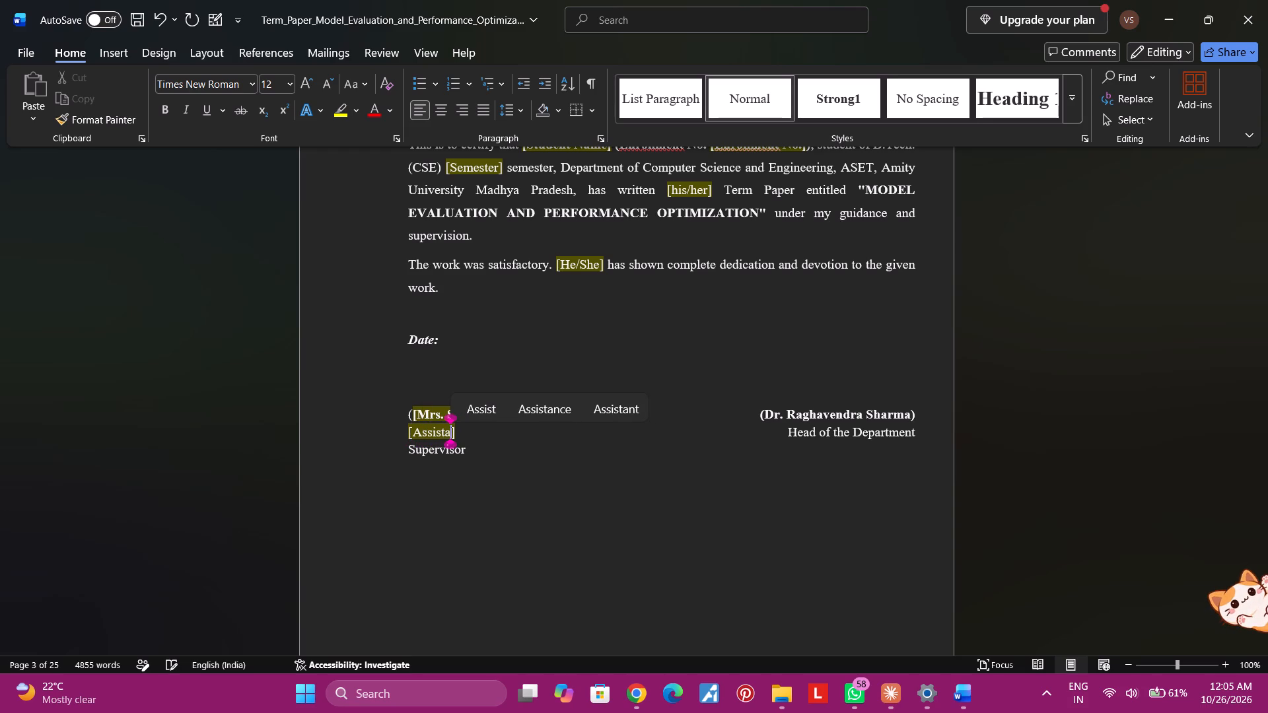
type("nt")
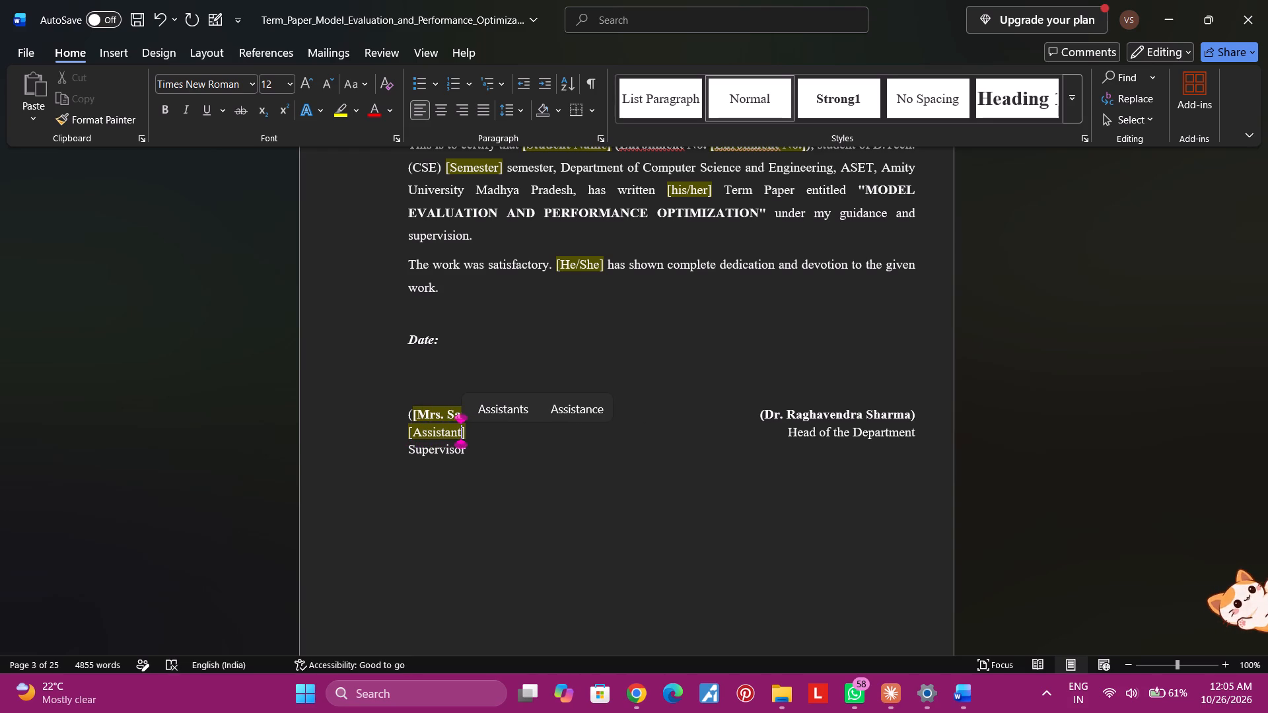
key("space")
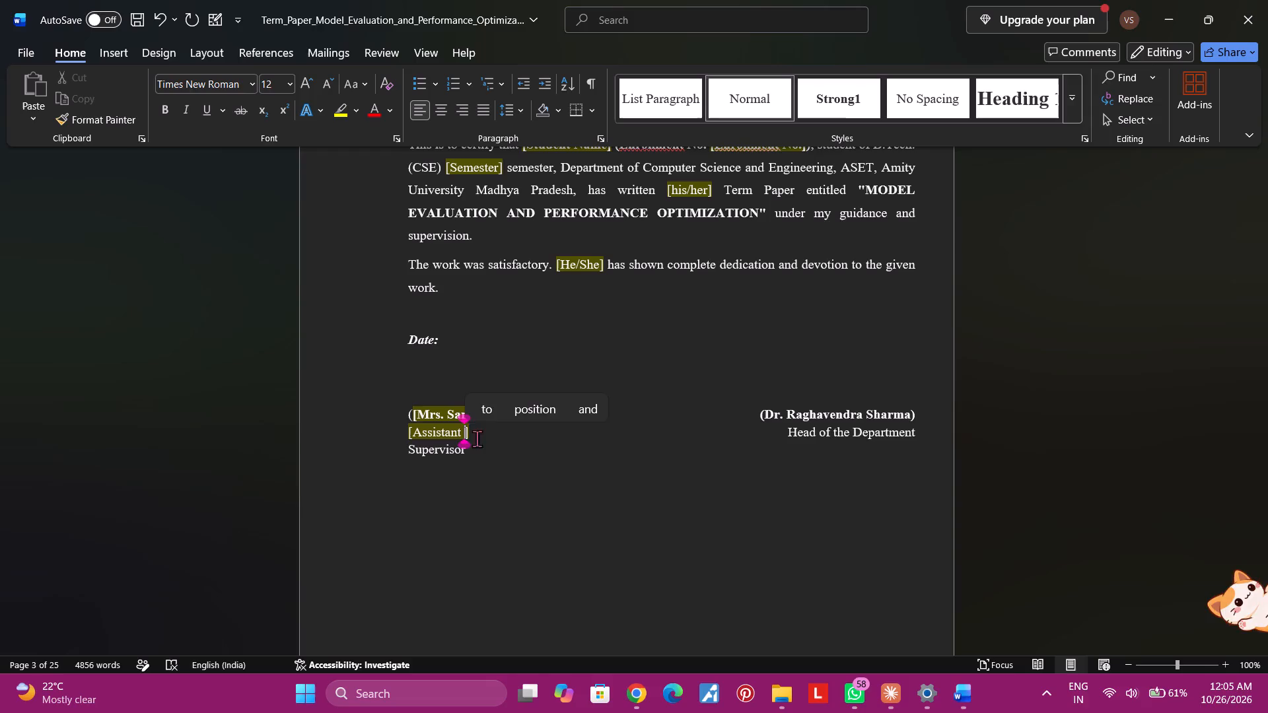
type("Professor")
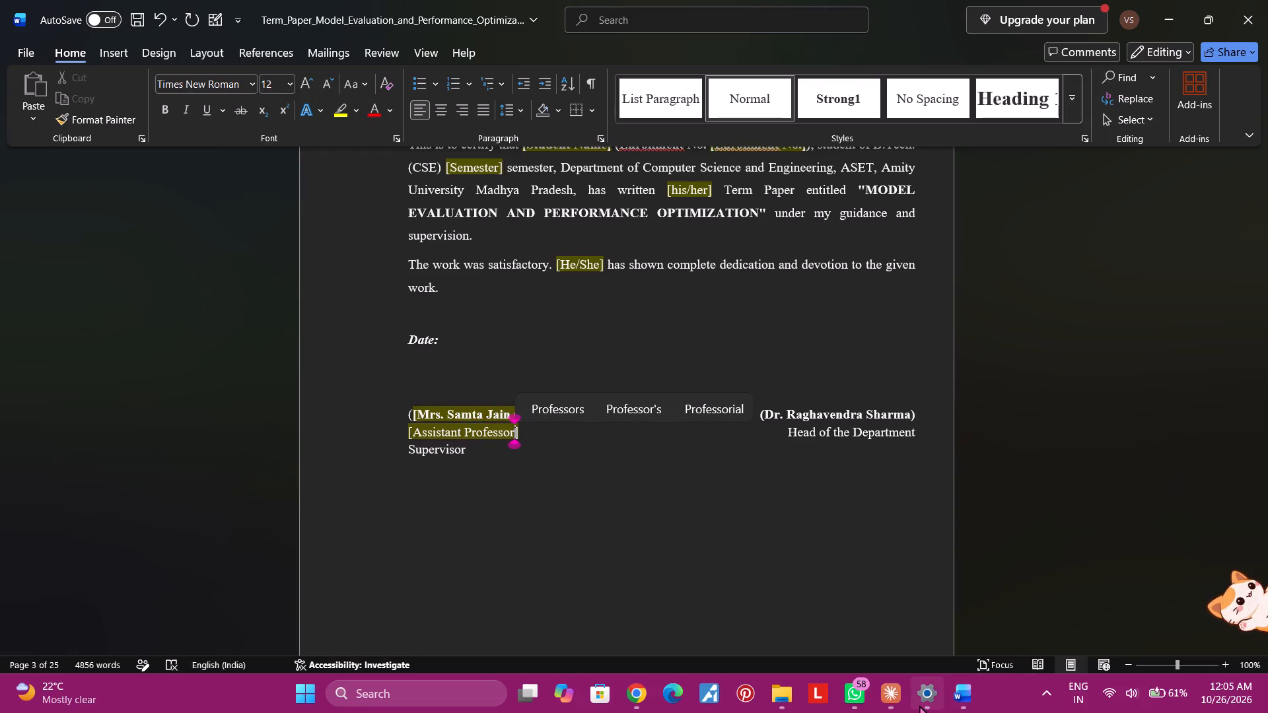
Switch to the Windows Settings window.
left_click(920, 703)
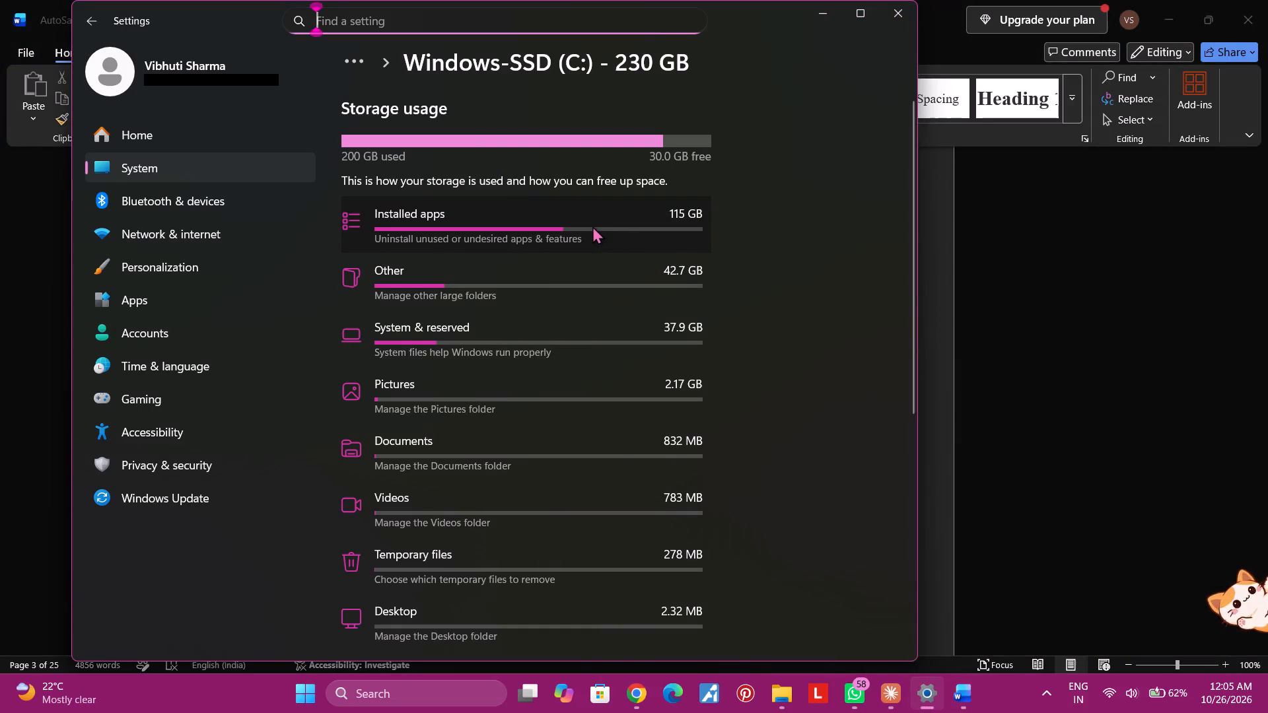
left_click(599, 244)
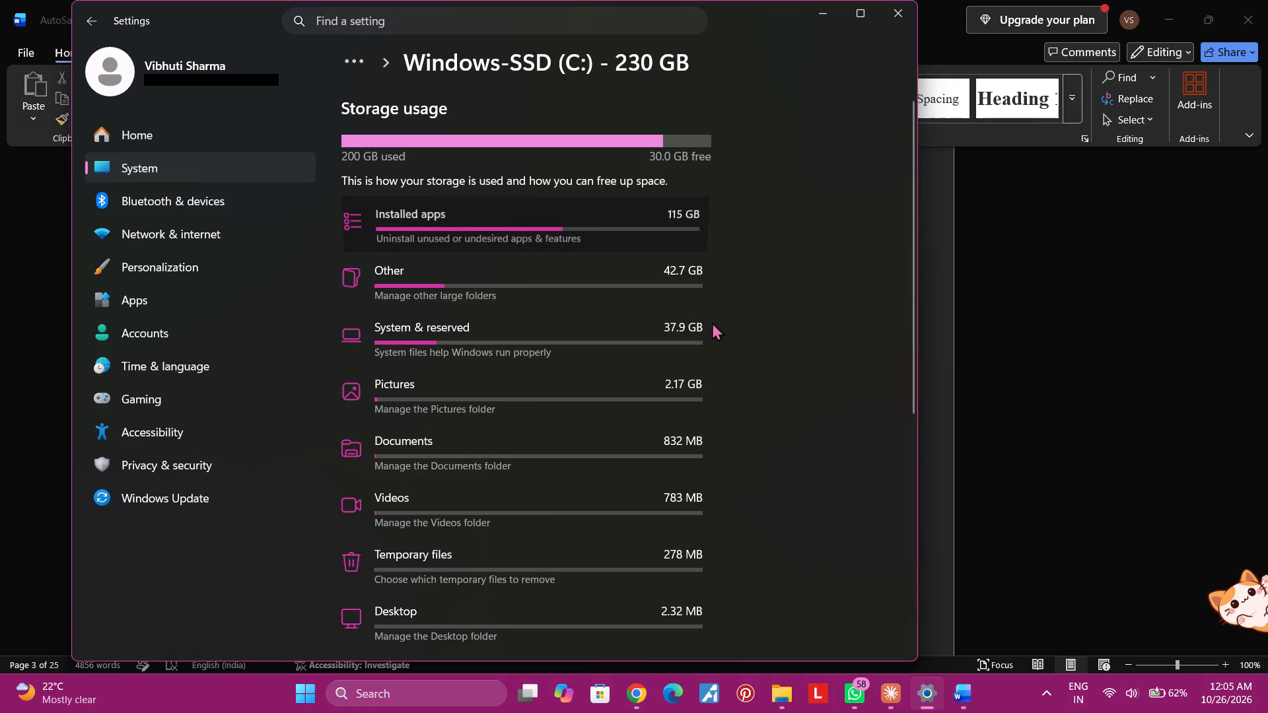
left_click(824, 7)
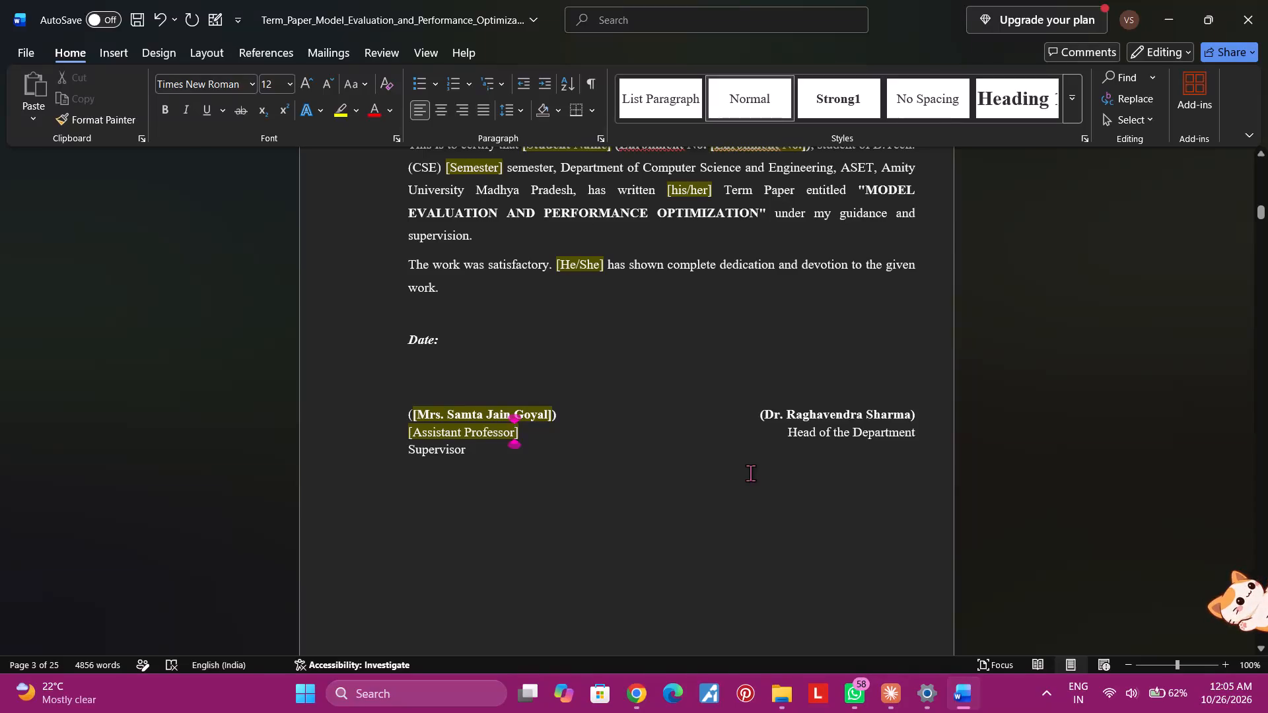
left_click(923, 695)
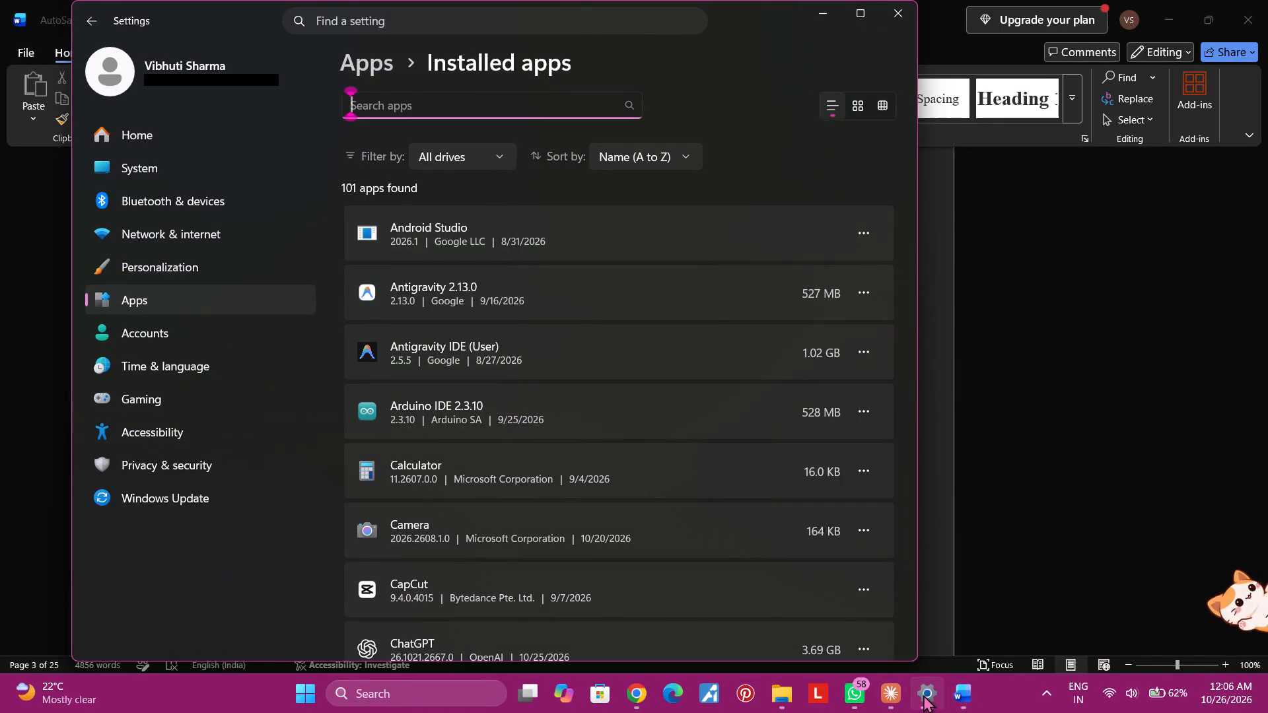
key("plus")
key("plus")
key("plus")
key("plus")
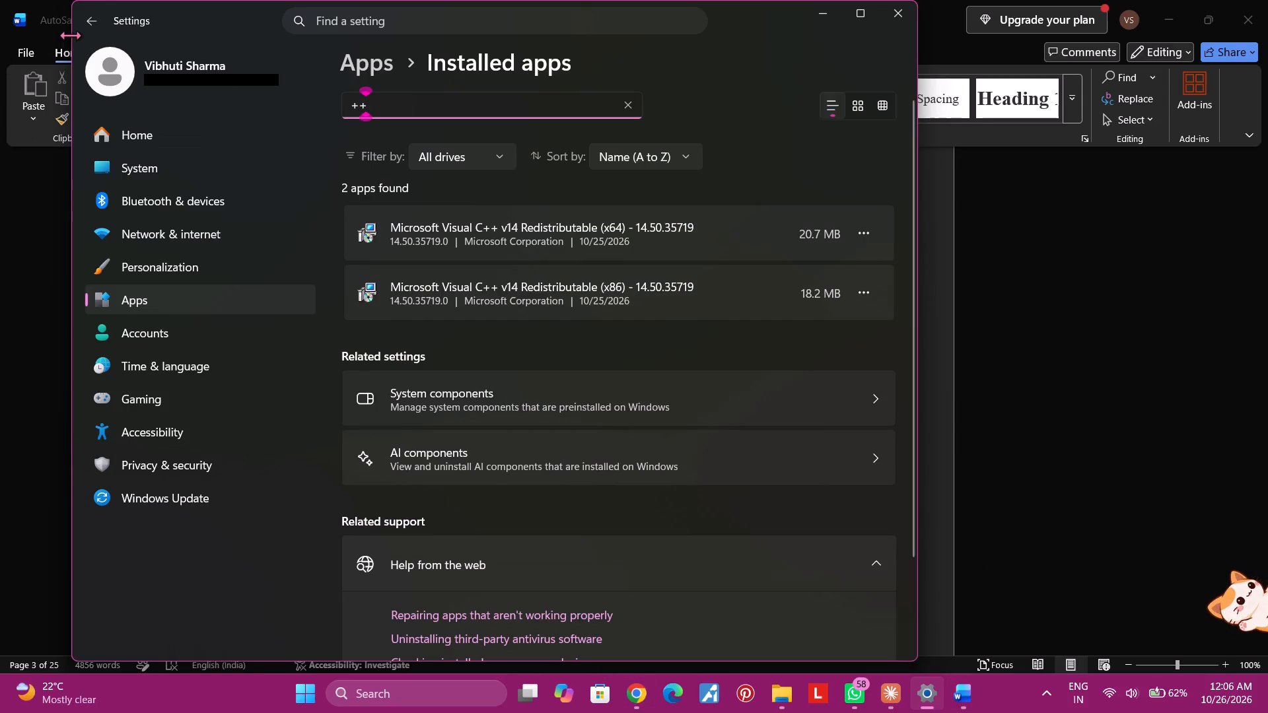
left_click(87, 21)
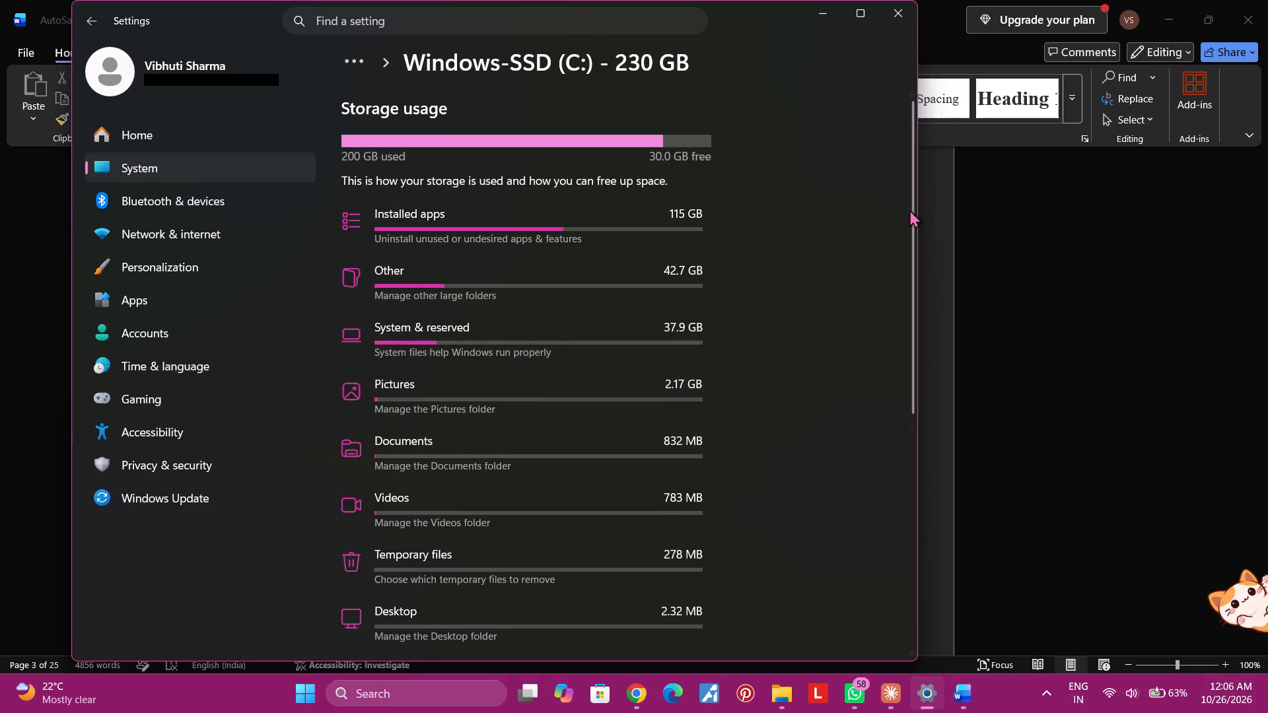
left_click_drag(909, 209, 905, 384)
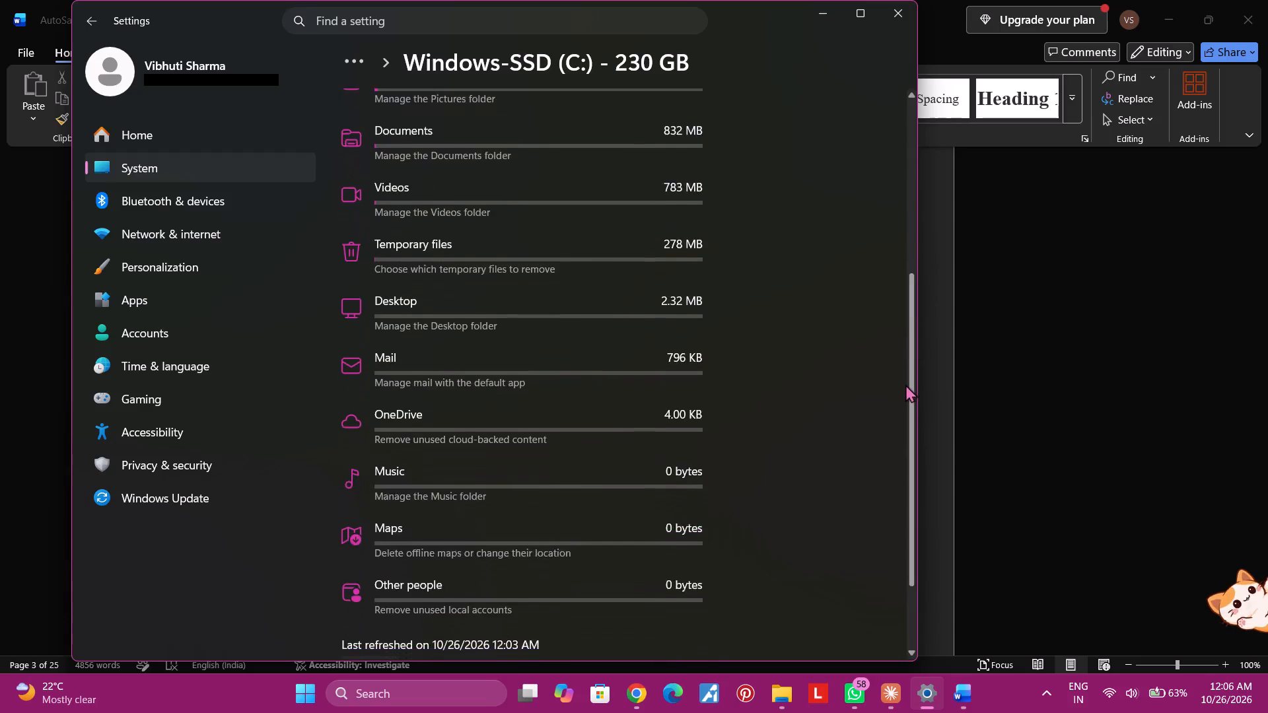
left_click_drag(905, 384, 964, 357)
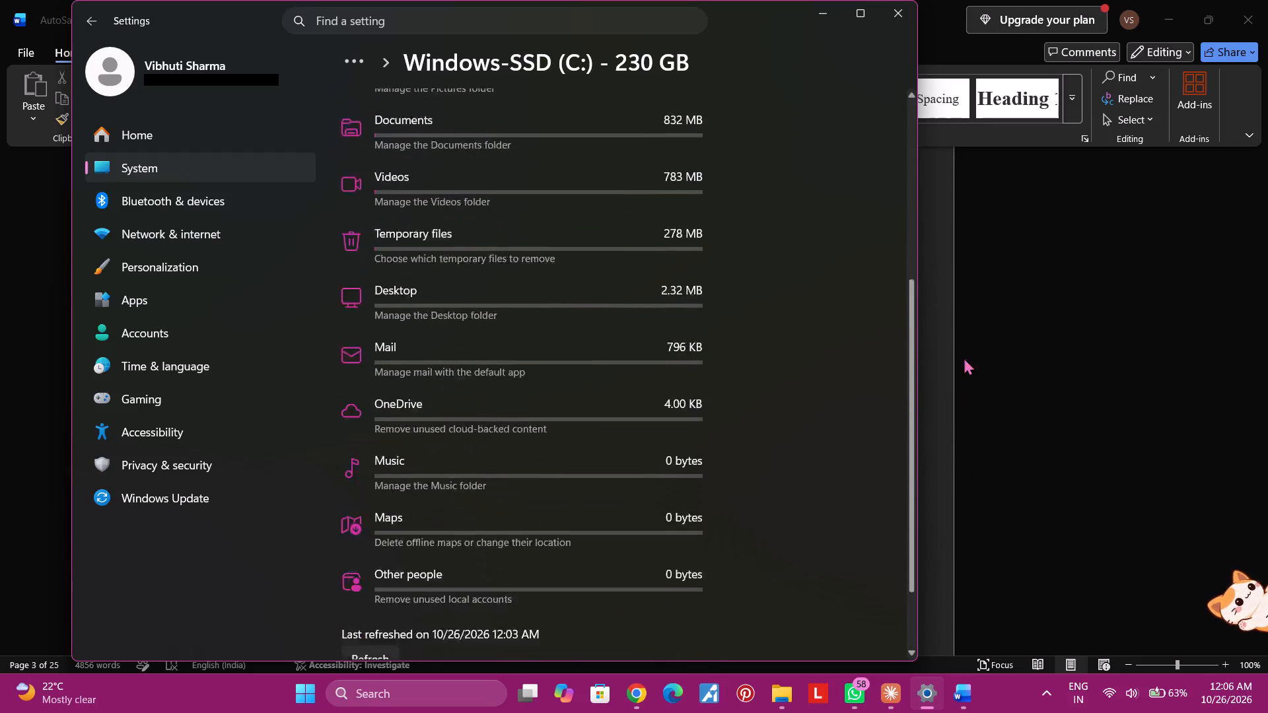
left_click_drag(964, 357, 958, 148)
left_click(646, 235)
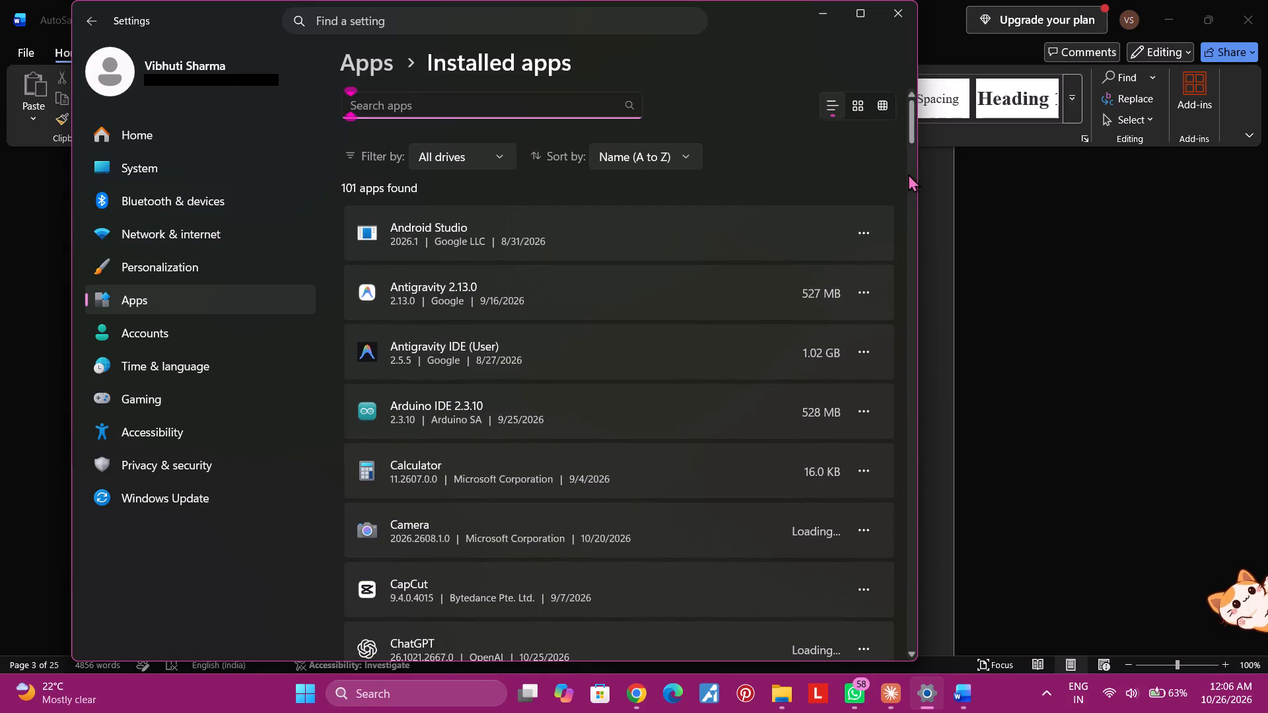
left_click(686, 149)
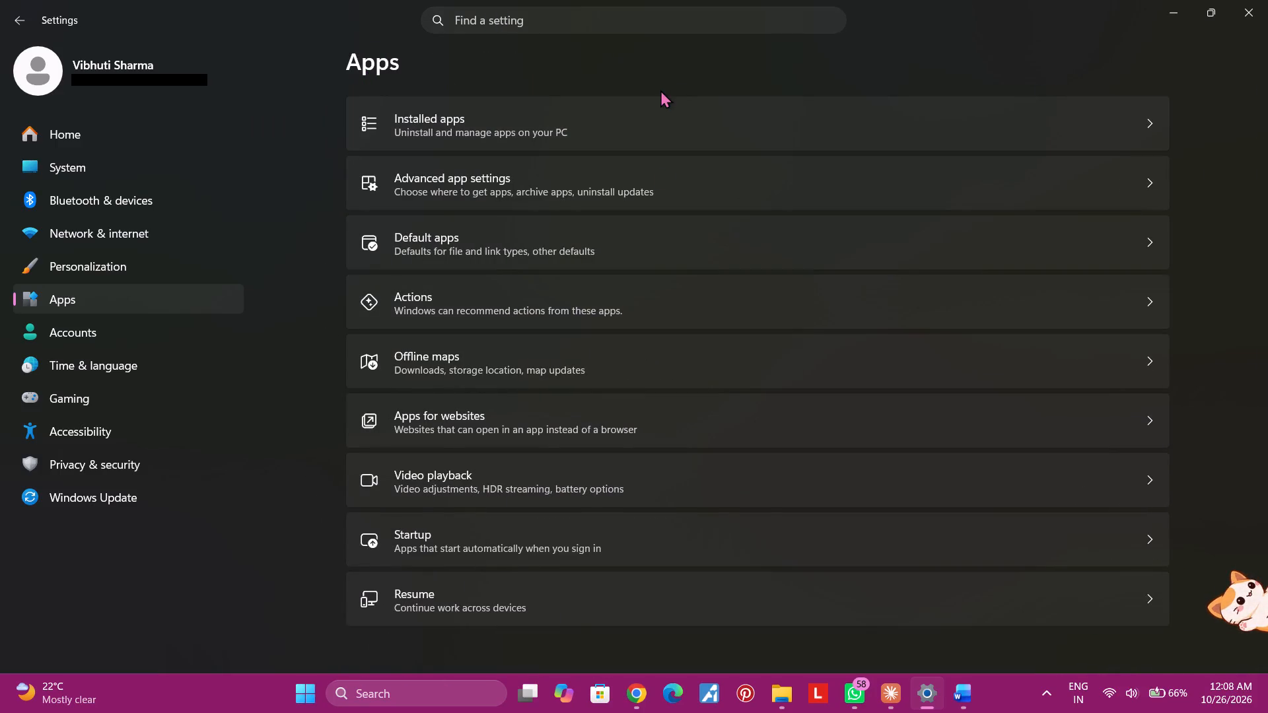
left_click(30, 19)
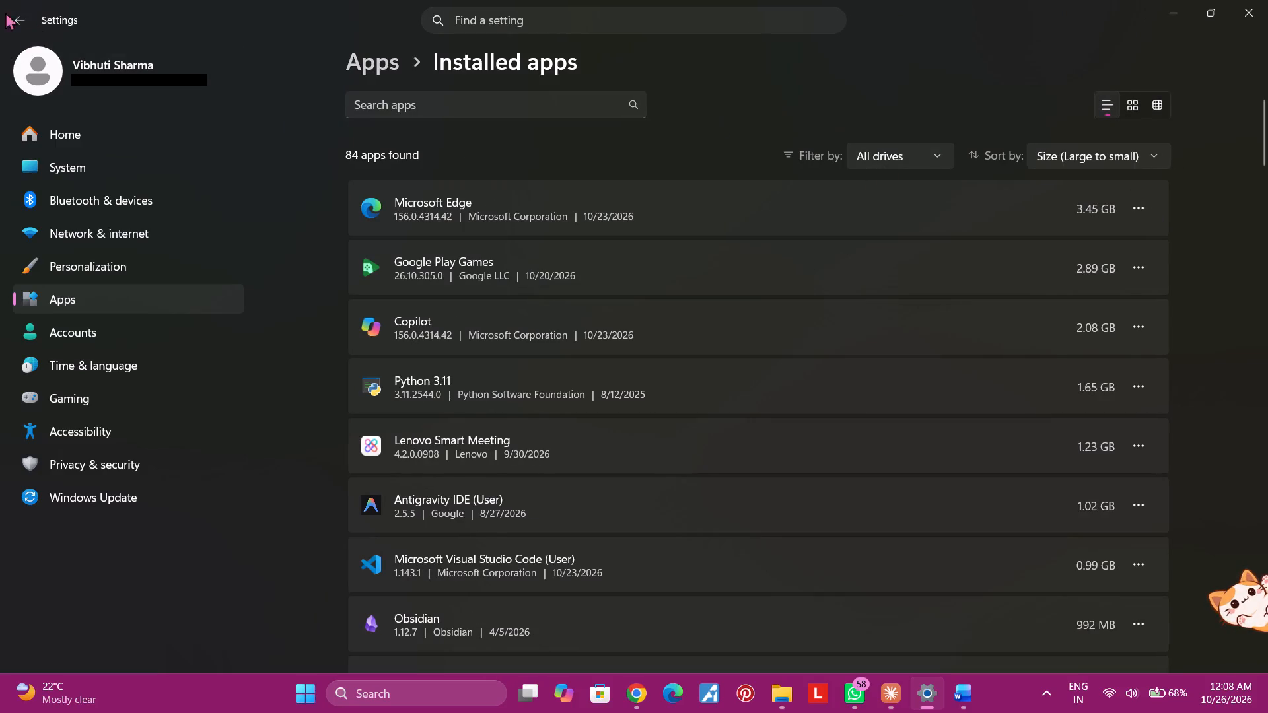
left_click(20, 24)
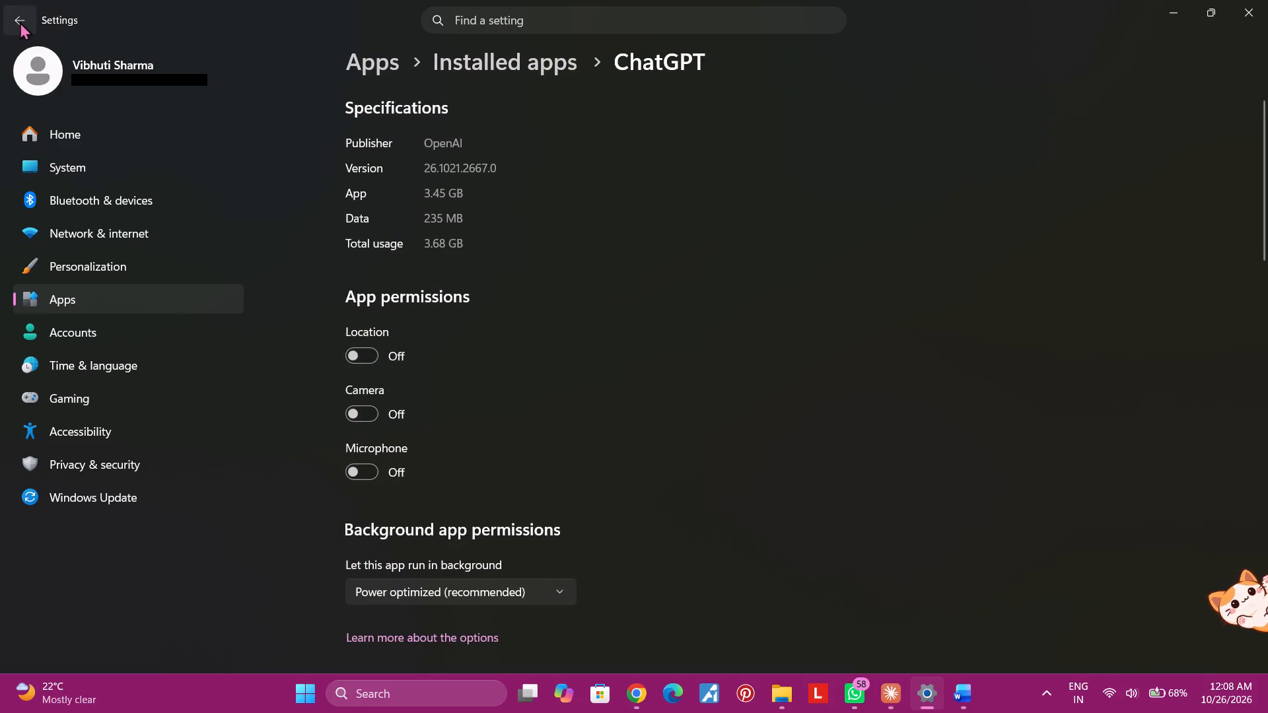
left_click(20, 22)
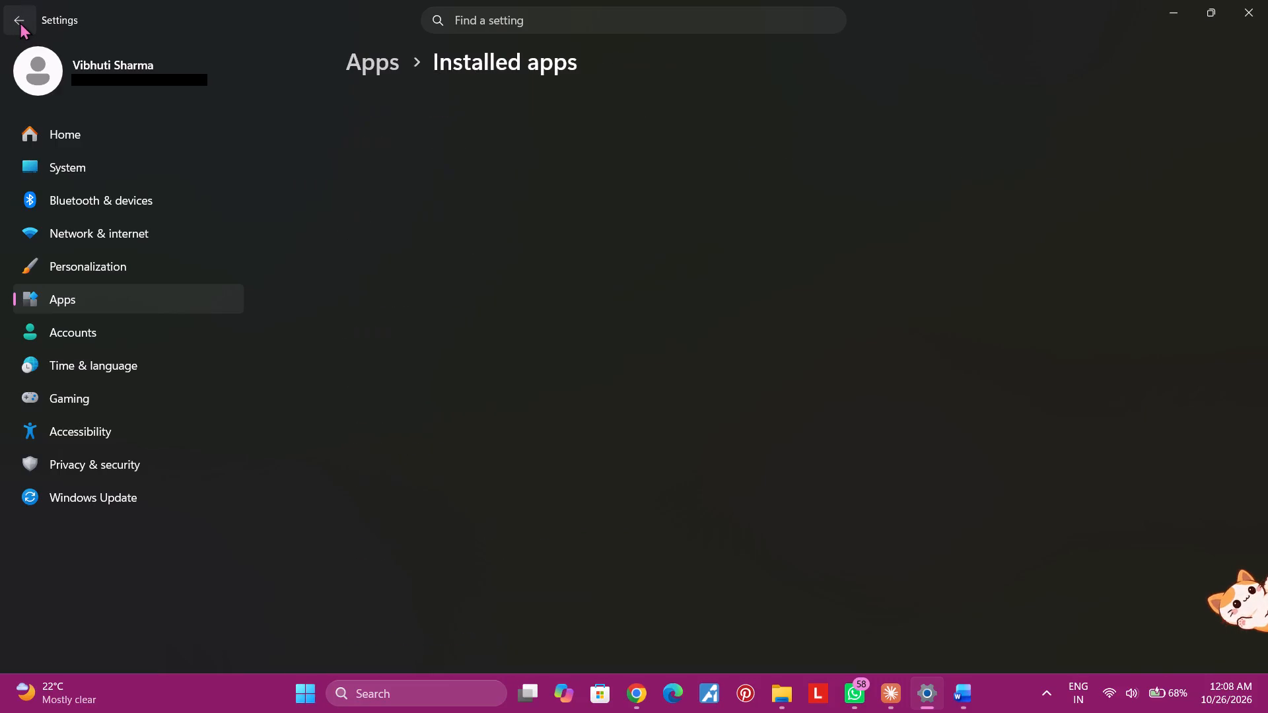
left_click(20, 22)
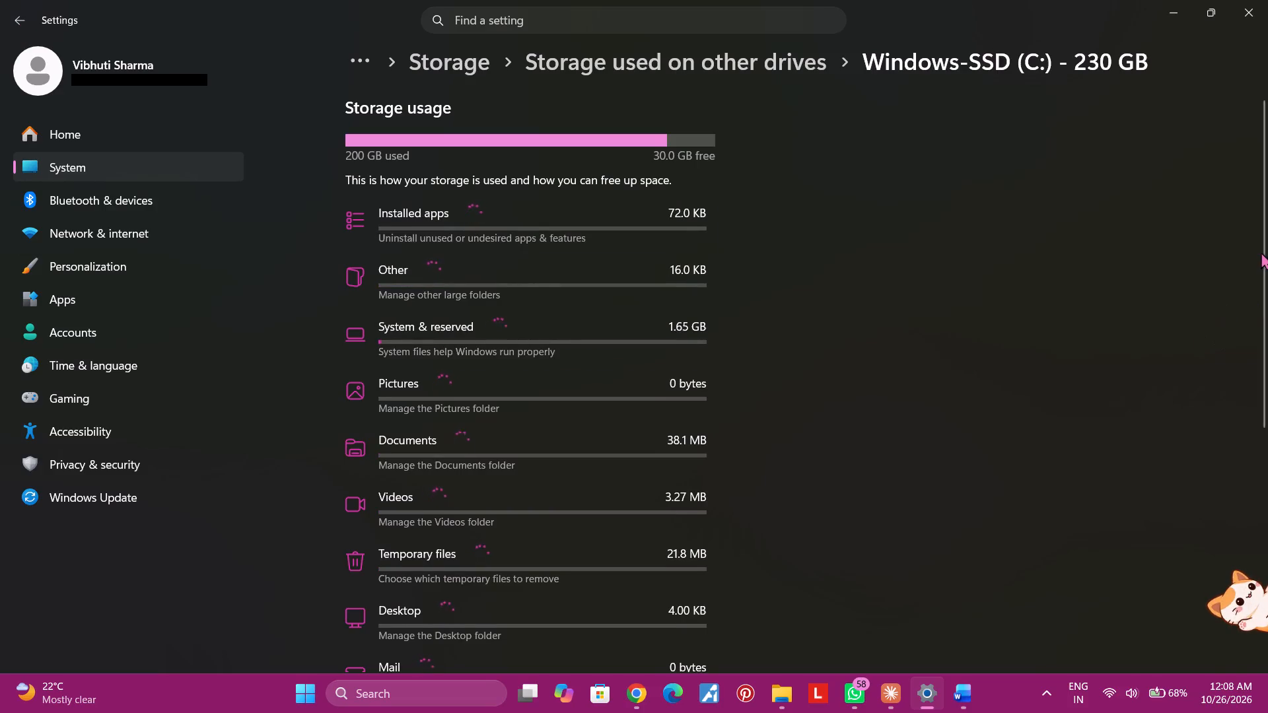
Examine the C: drive's storage usage by category, from Installed apps through Other people.
left_click_drag(1264, 252, 1267, 277)
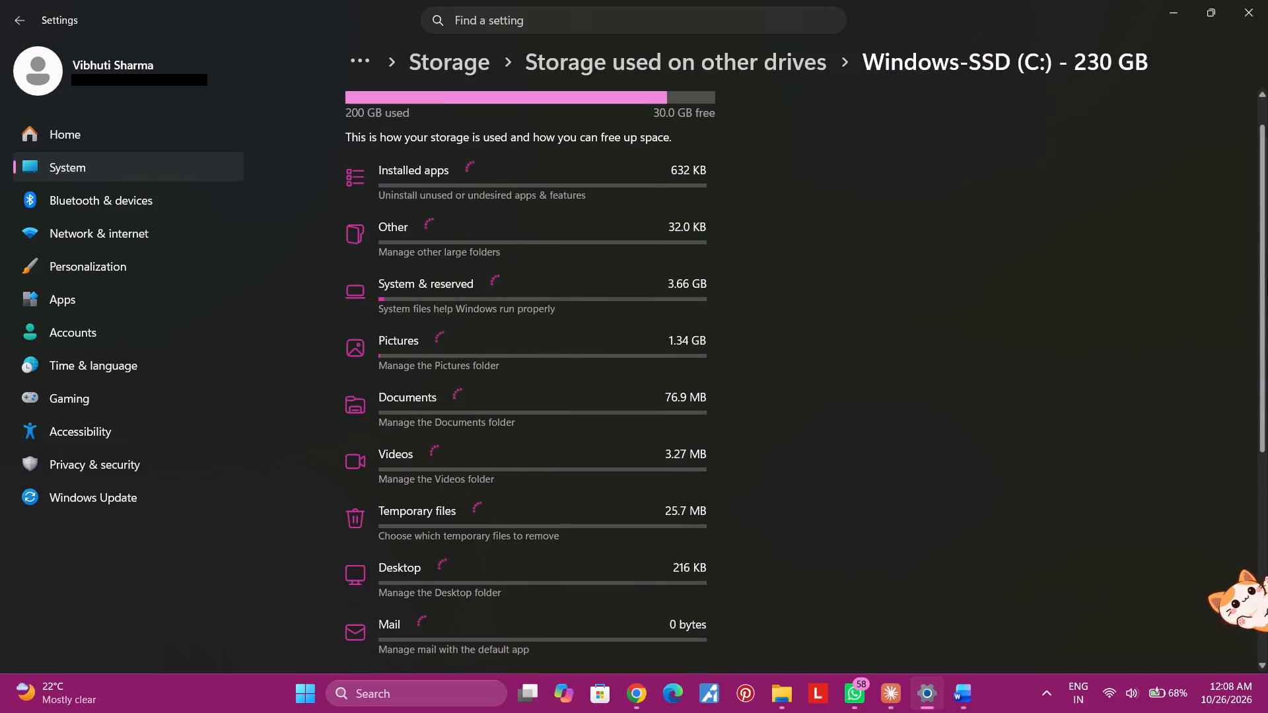
left_click_drag(1267, 277, 1267, 300)
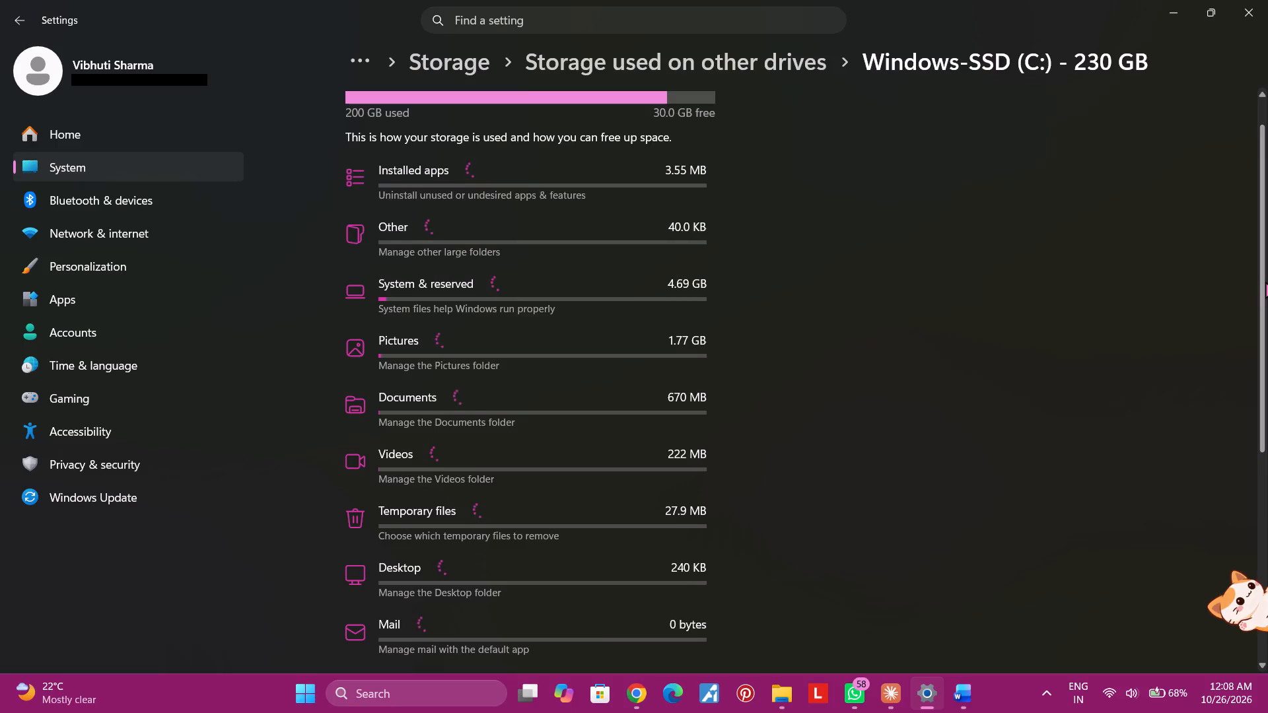
left_click_drag(1261, 283, 1255, 426)
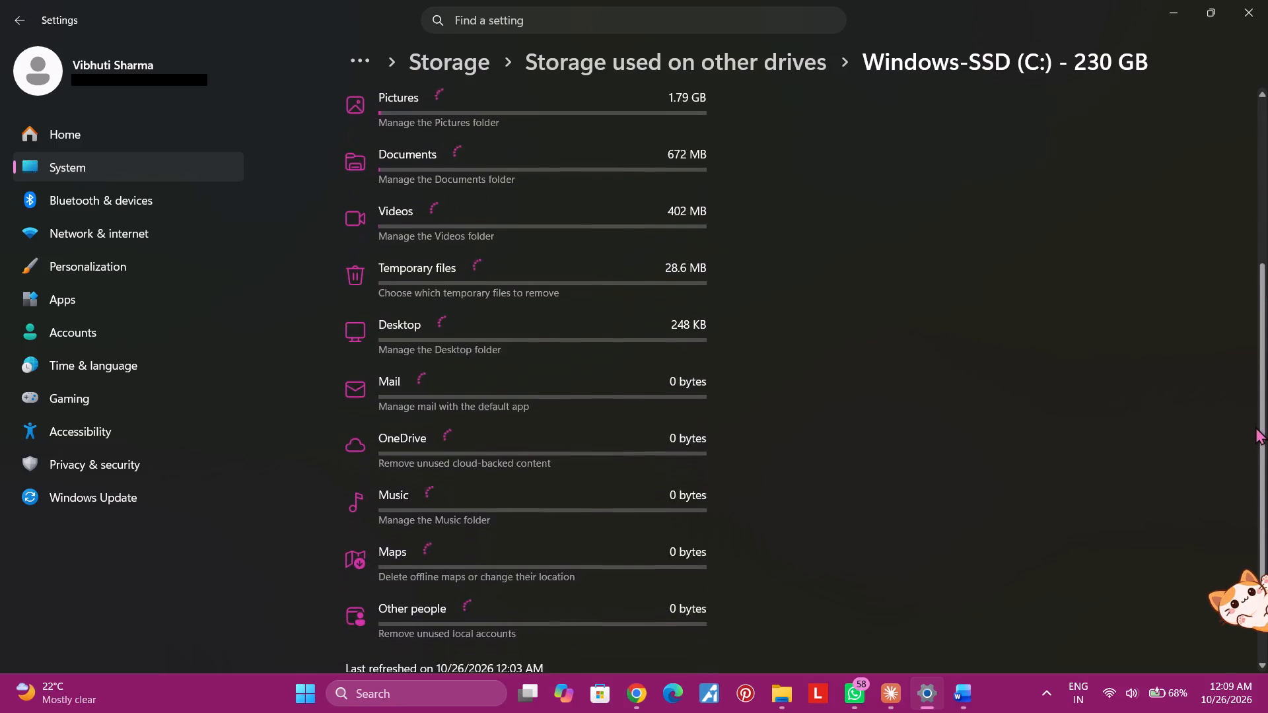
left_click_drag(1255, 426, 1242, 423)
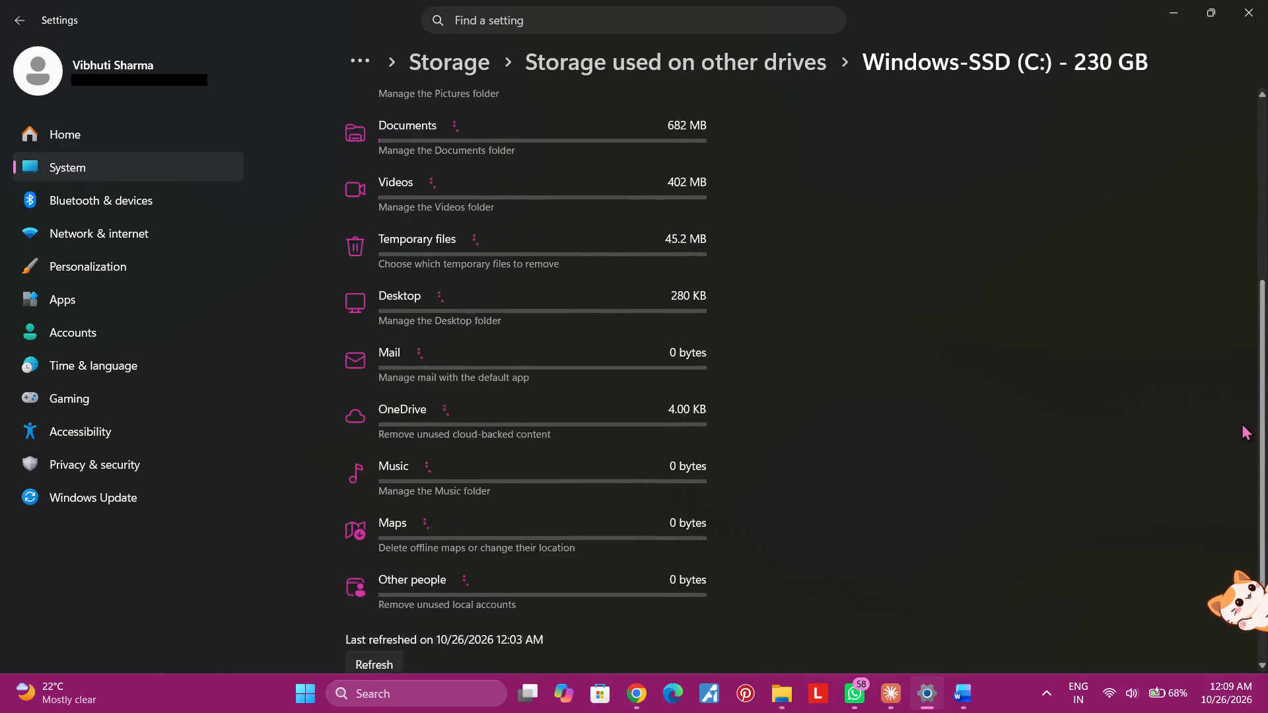
left_click_drag(1242, 423, 1199, 250)
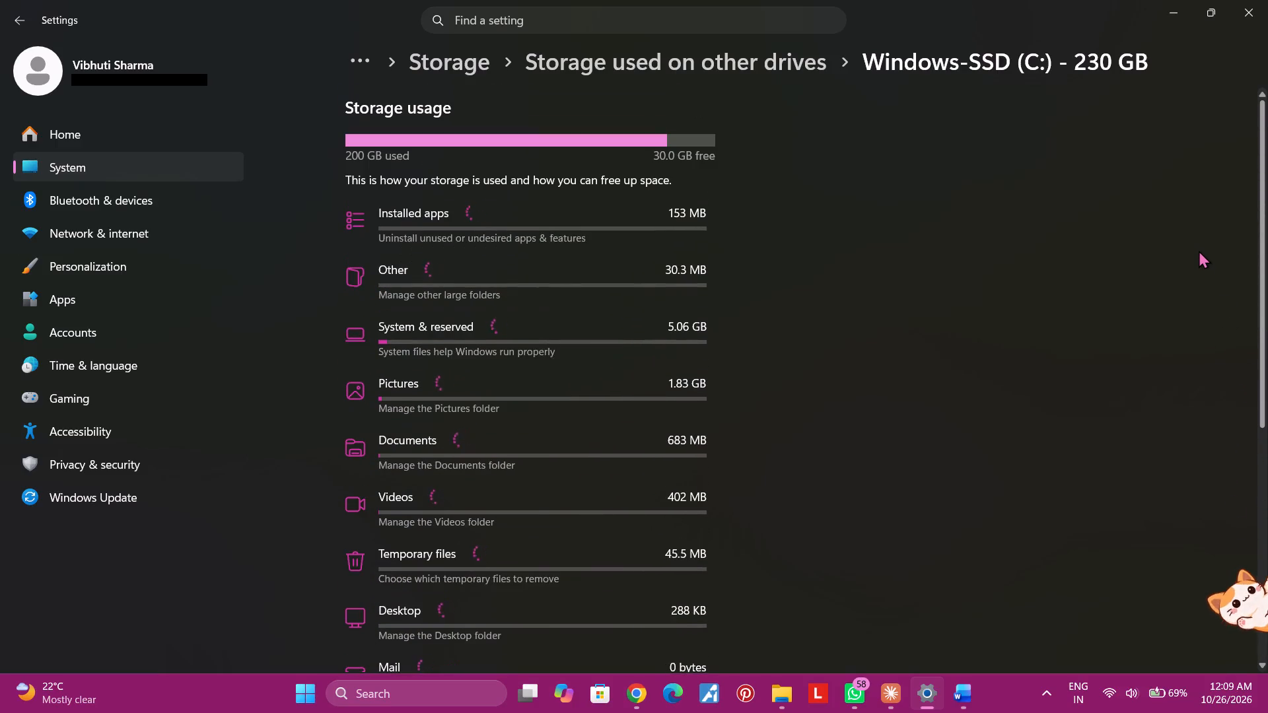
left_click_drag(1199, 250, 1216, 279)
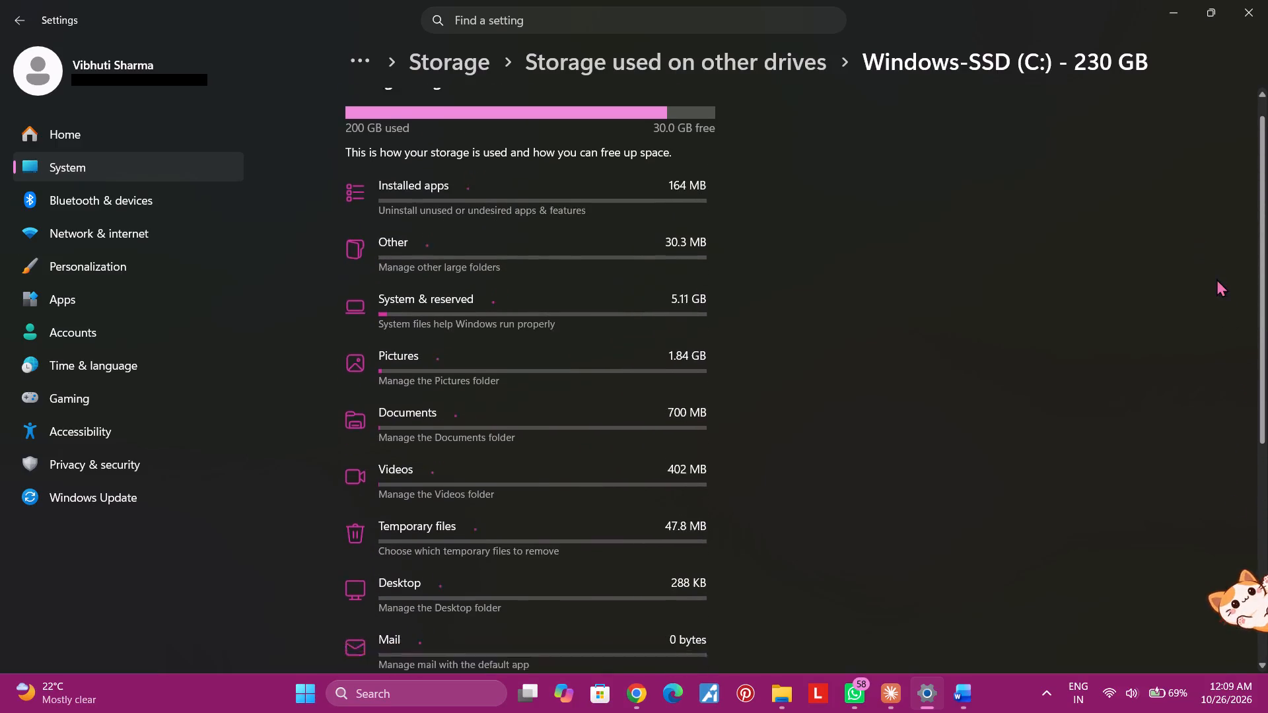
left_click_drag(1216, 279, 1216, 310)
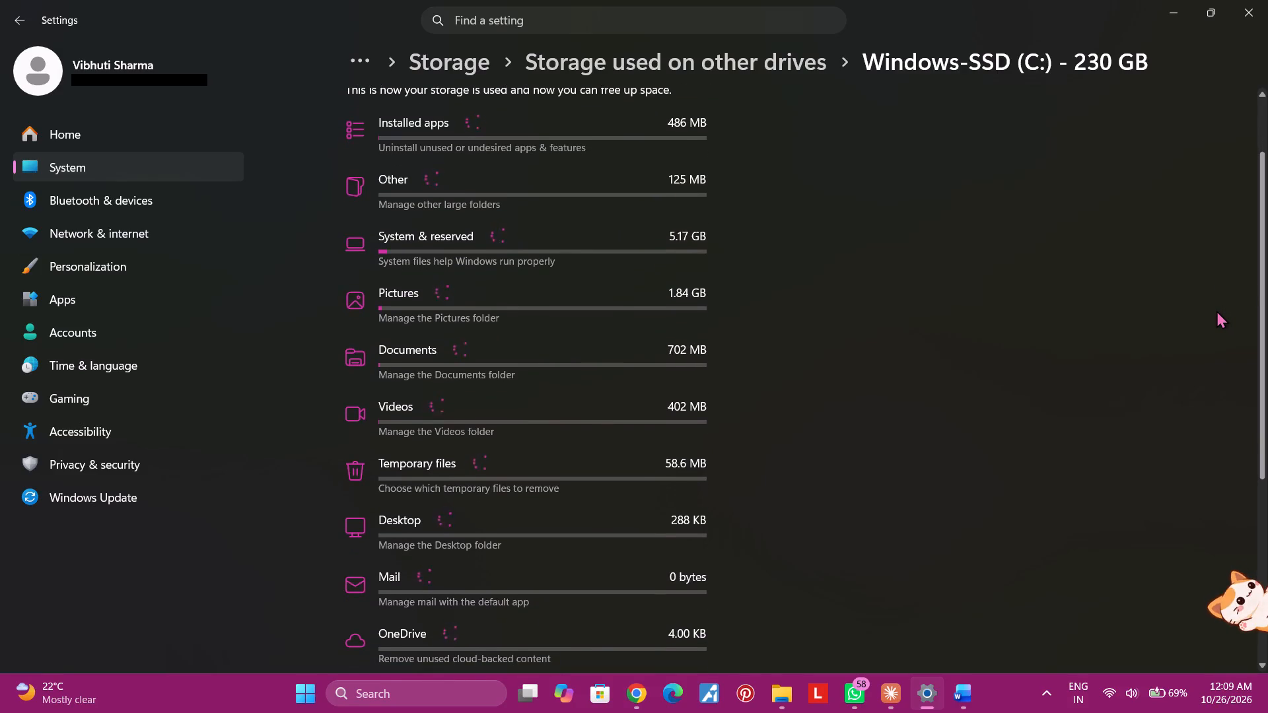
left_click_drag(1216, 310, 1220, 373)
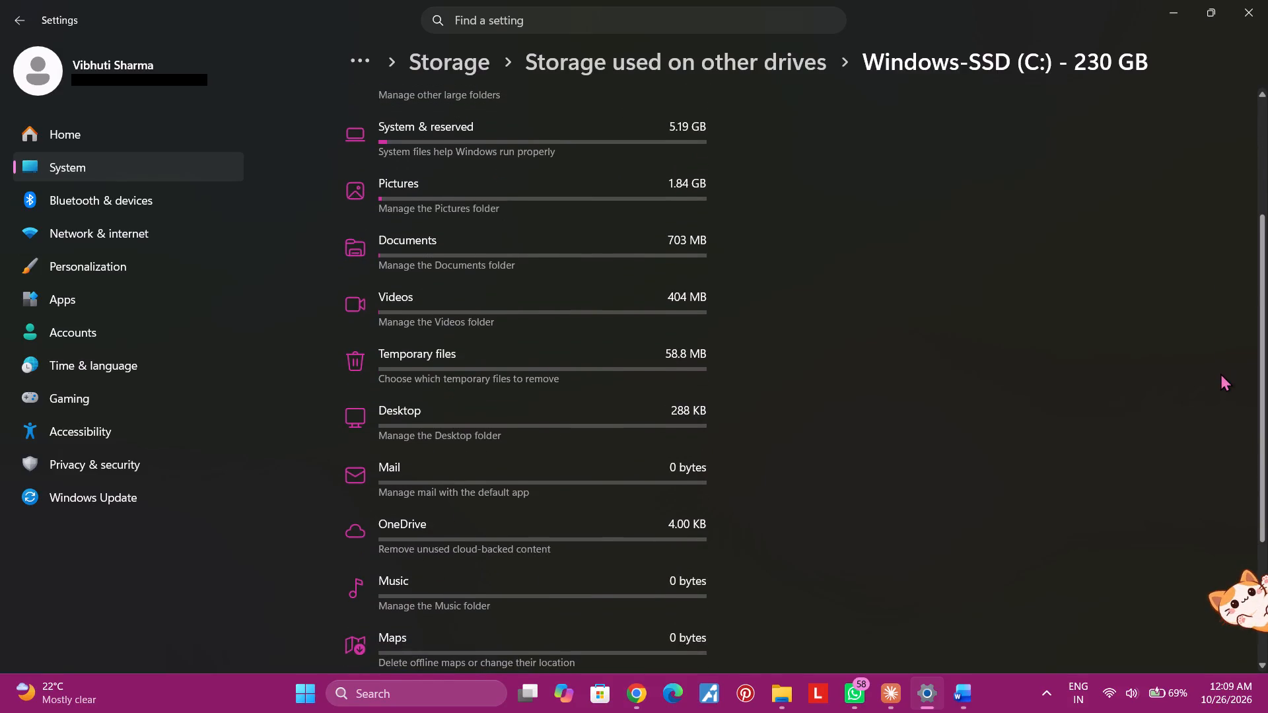
left_click_drag(1220, 373, 1221, 434)
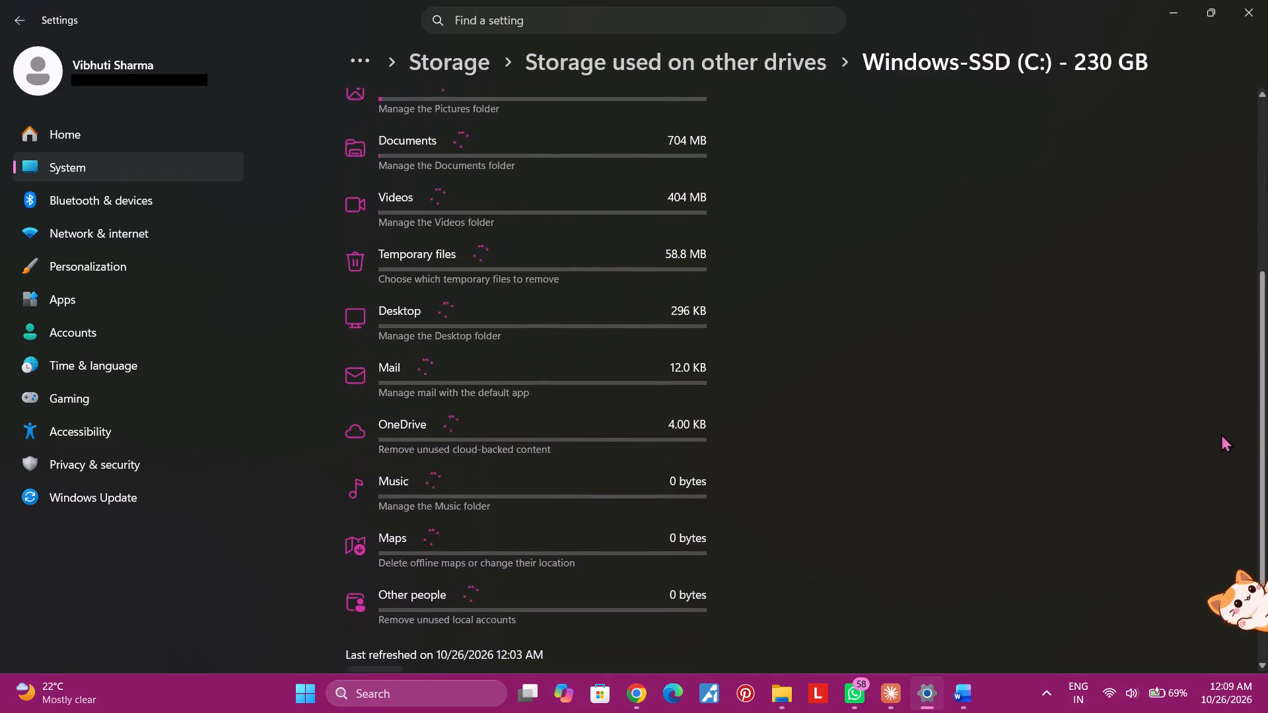
left_click_drag(1221, 434, 1256, 110)
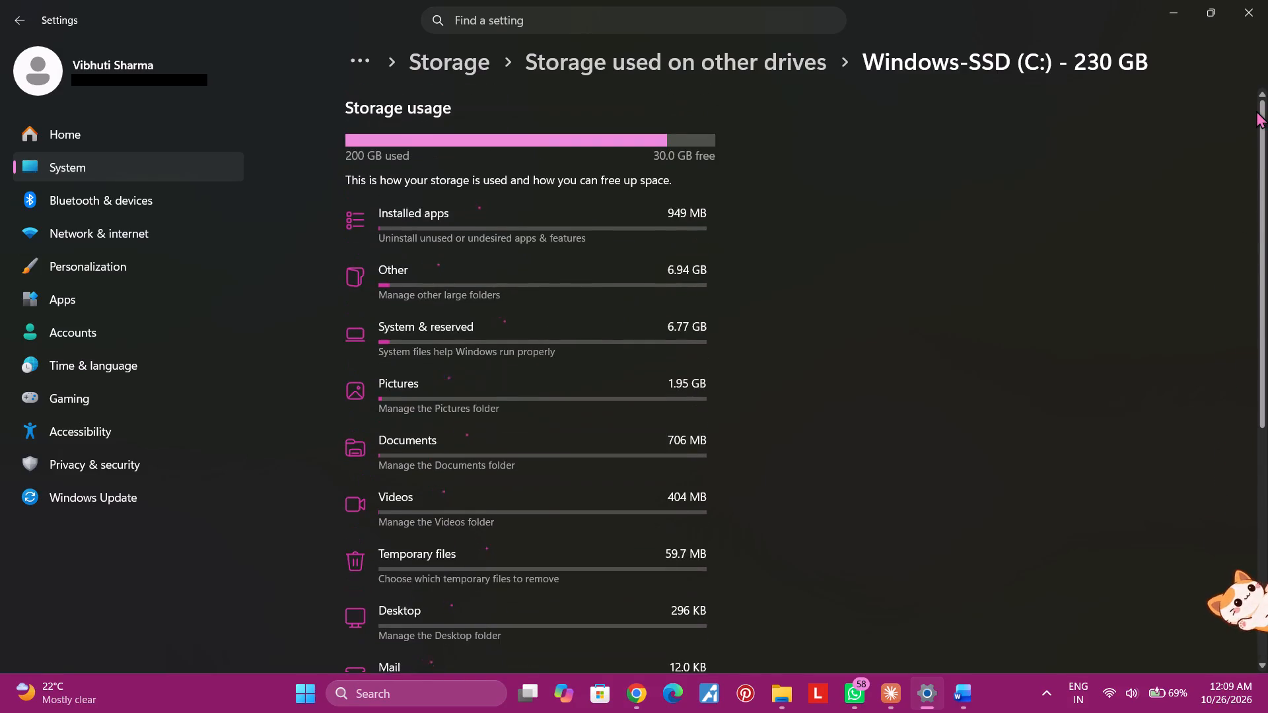
Close the Settings window and return to the term paper in Word, keeping the document open.
left_click(1255, 19)
left_click(1255, 19)
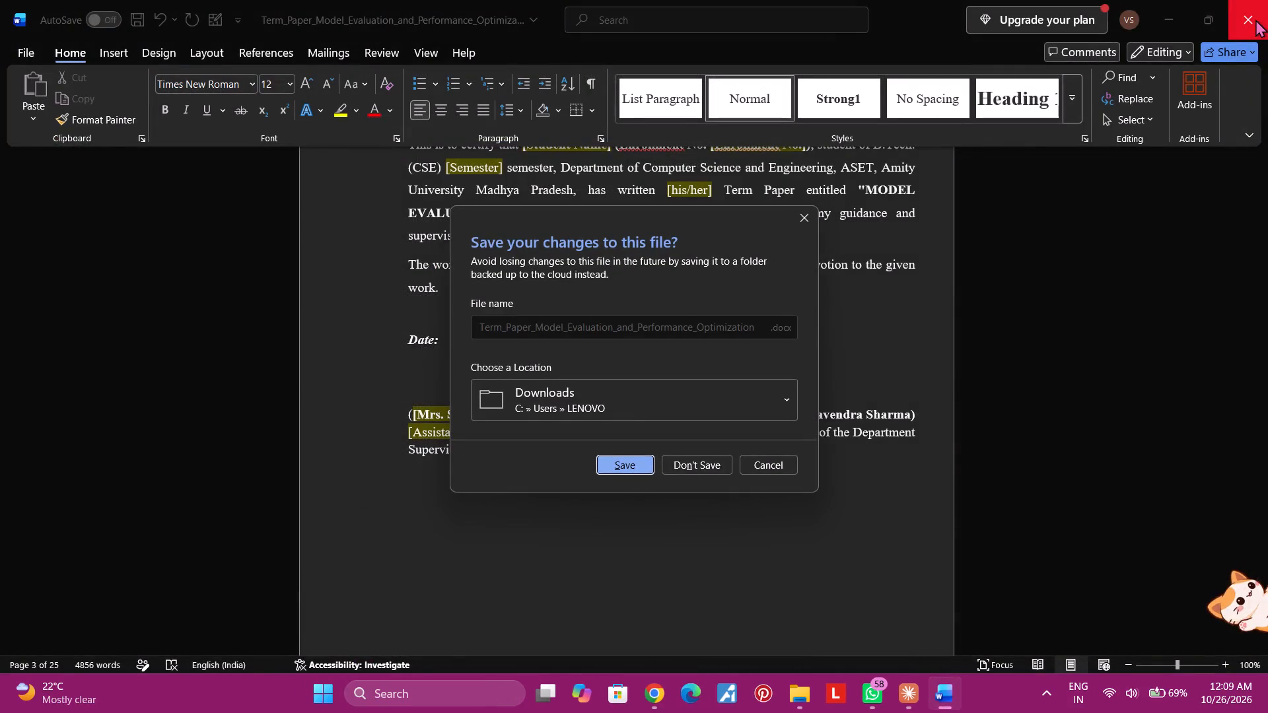
left_click(784, 455)
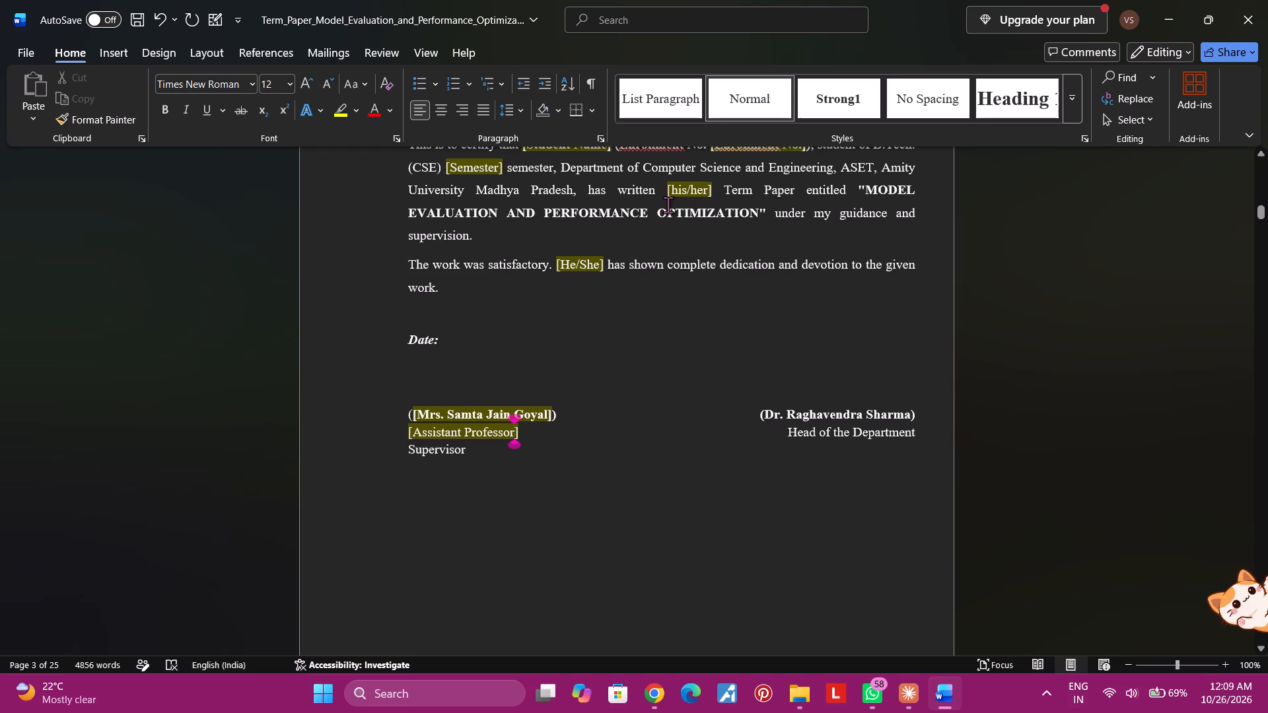
Replace the Student Name placeholder in the certificate's first sentence with the student's full name, keeping the square brackets.
scroll(668, 205, "up", 1)
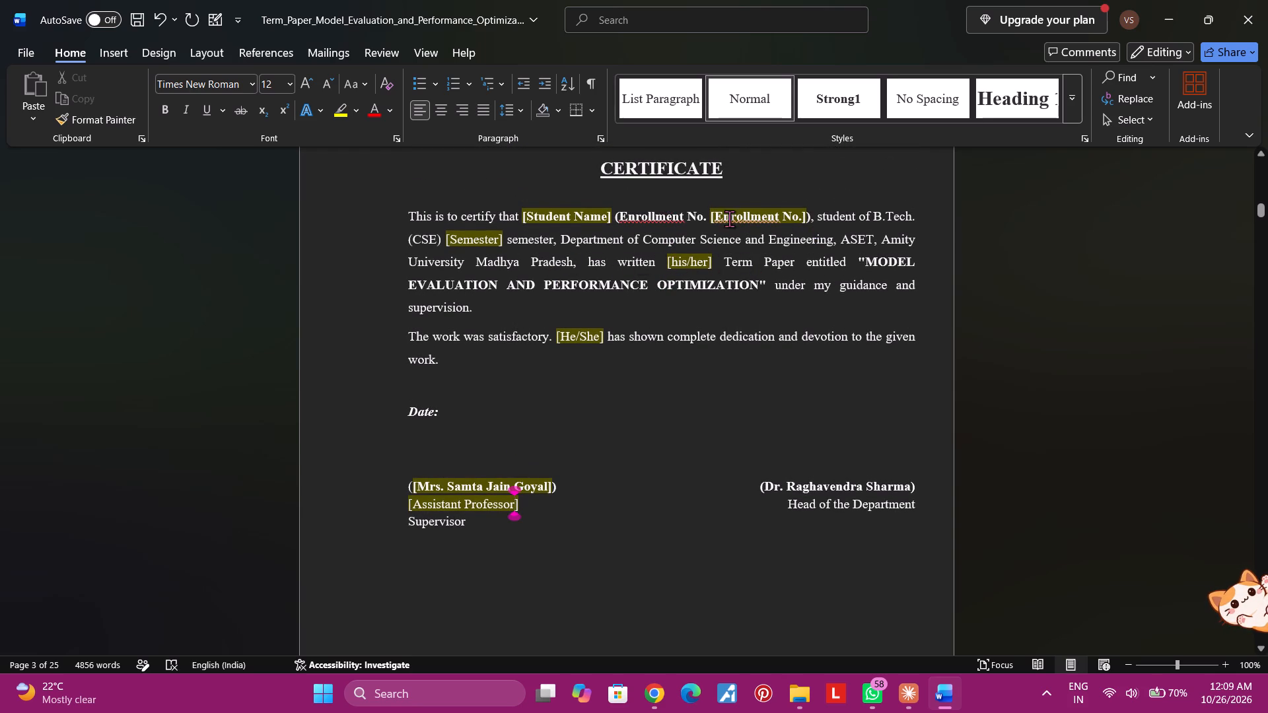
left_click(604, 219)
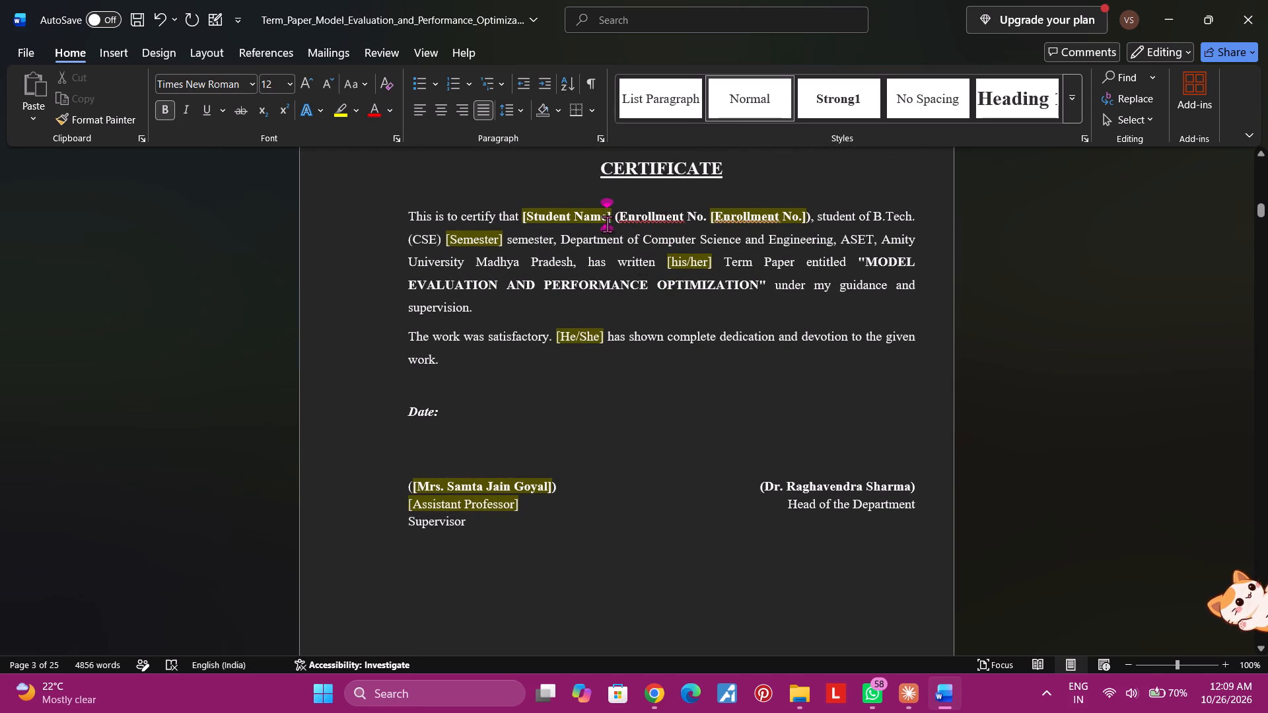
key("BackSpace")
key("BackSpace")
key("BackSpace")
key("BackSpace")
key("BackSpace")
key("BackSpace")
key("BackSpace")
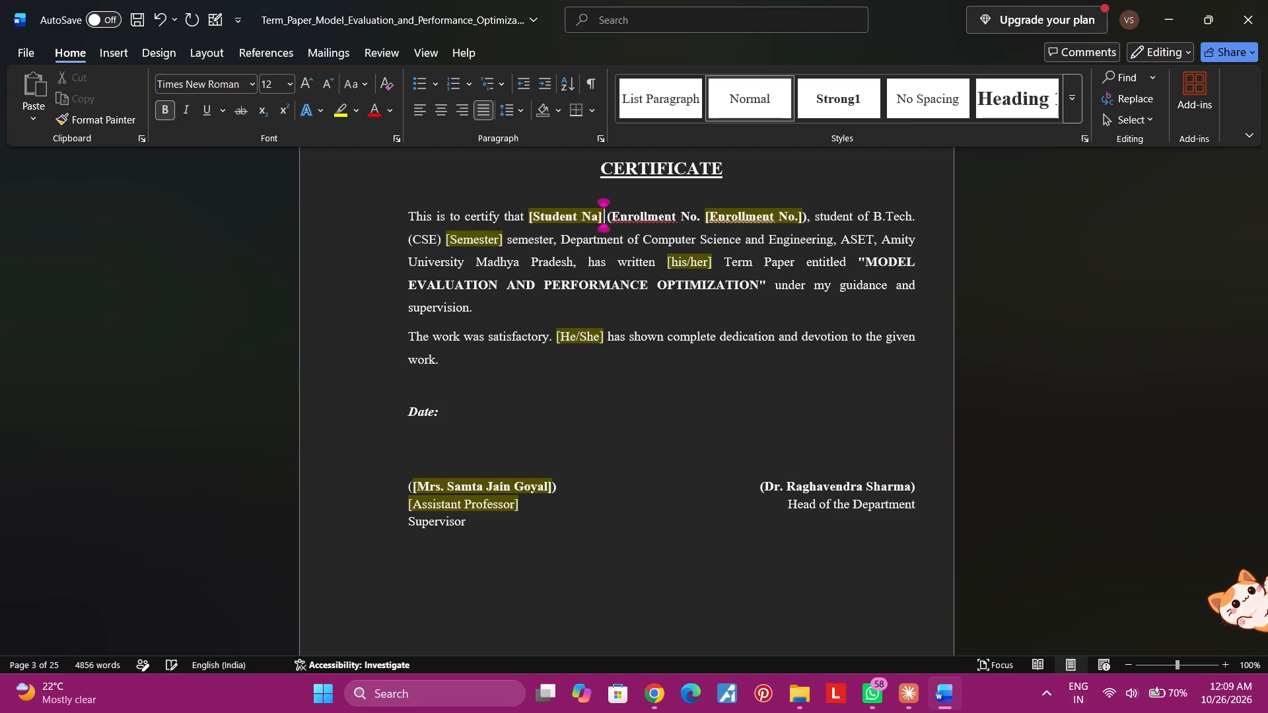
key("BackSpace")
key("BackSpace")
key("BackSpace")
key("BackSpace")
key("BackSpace")
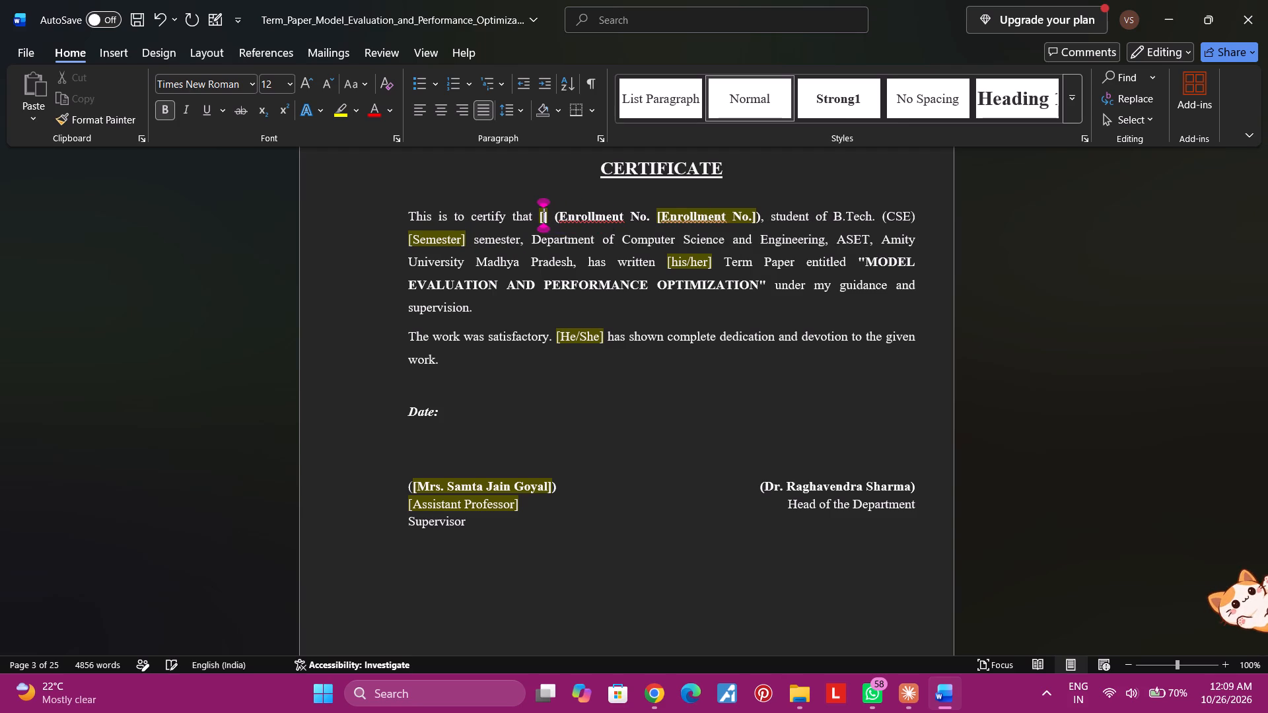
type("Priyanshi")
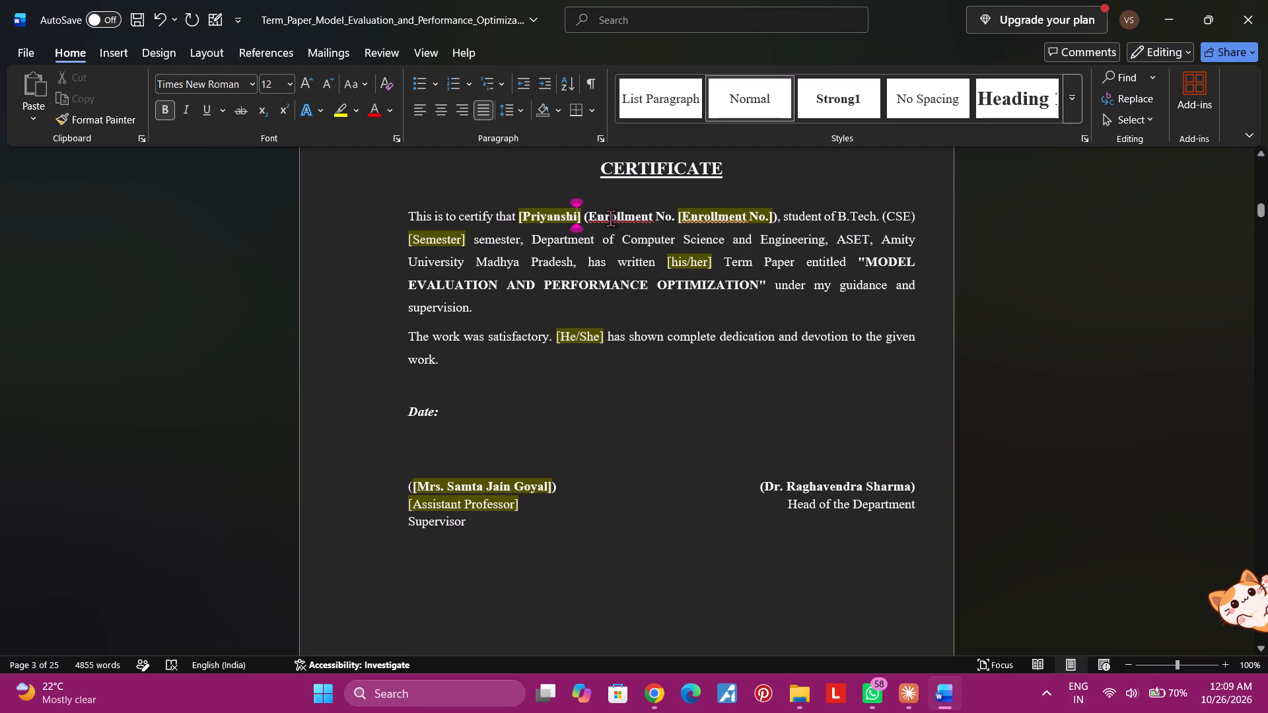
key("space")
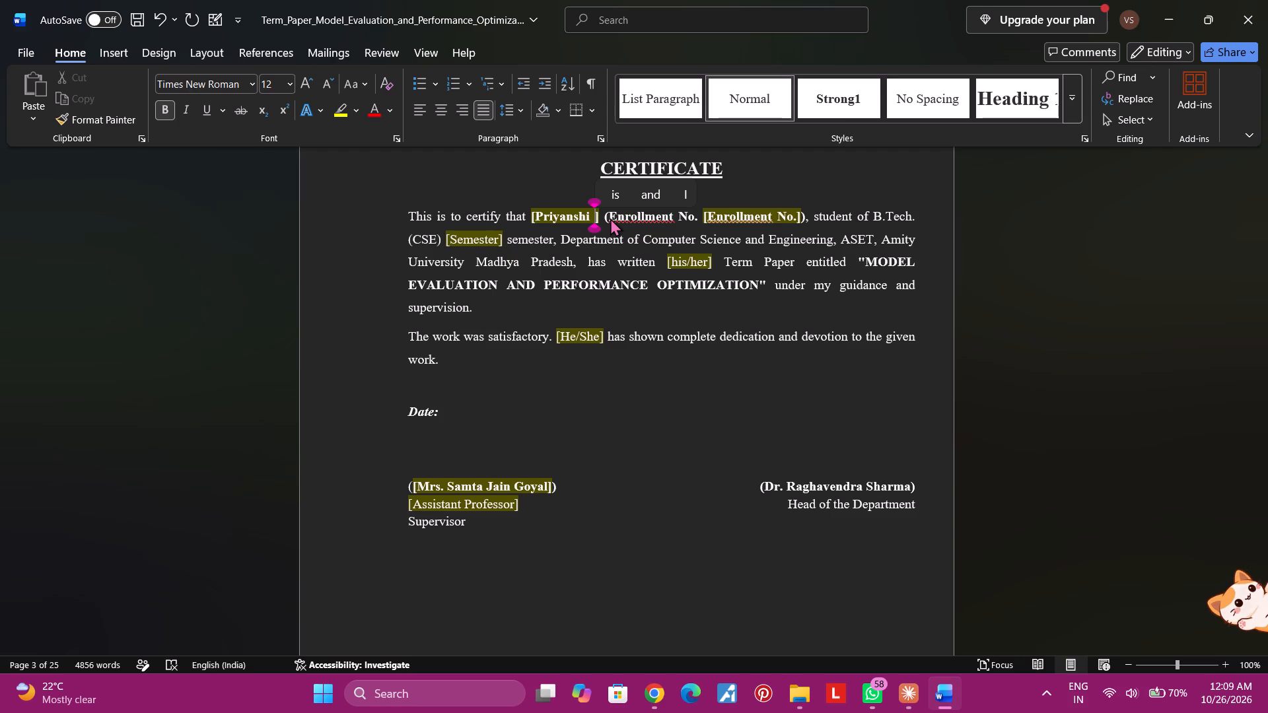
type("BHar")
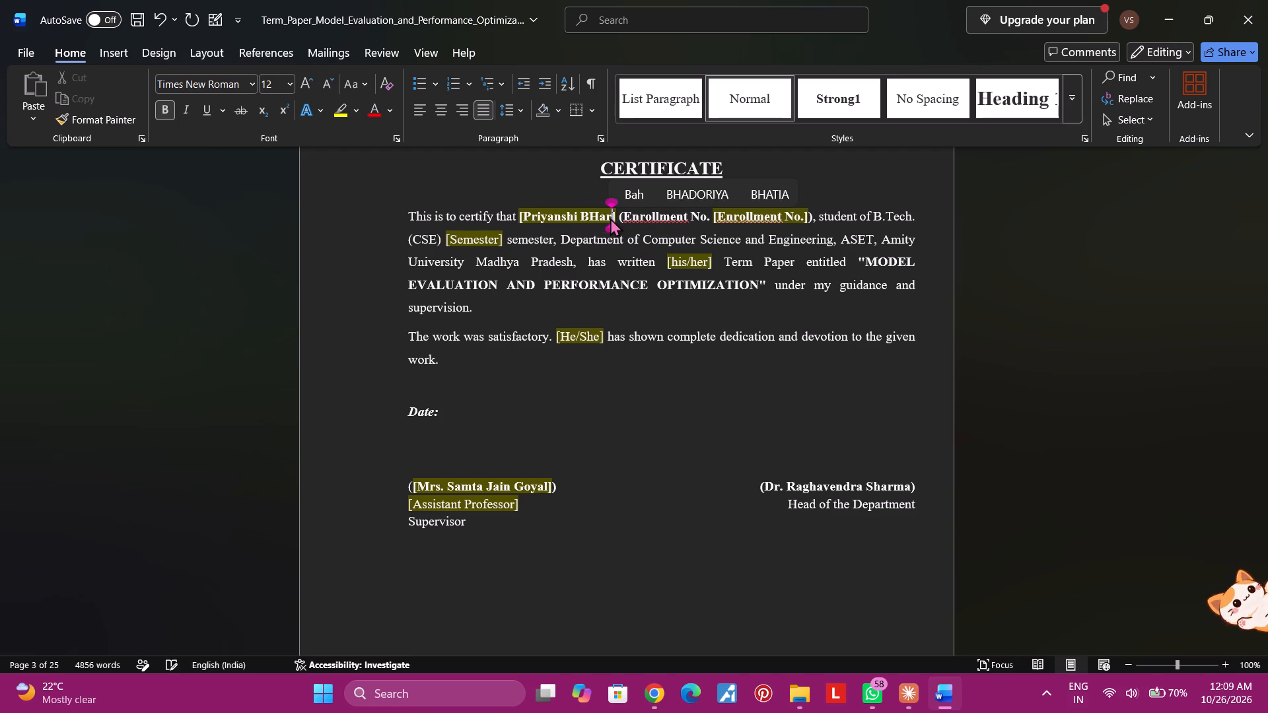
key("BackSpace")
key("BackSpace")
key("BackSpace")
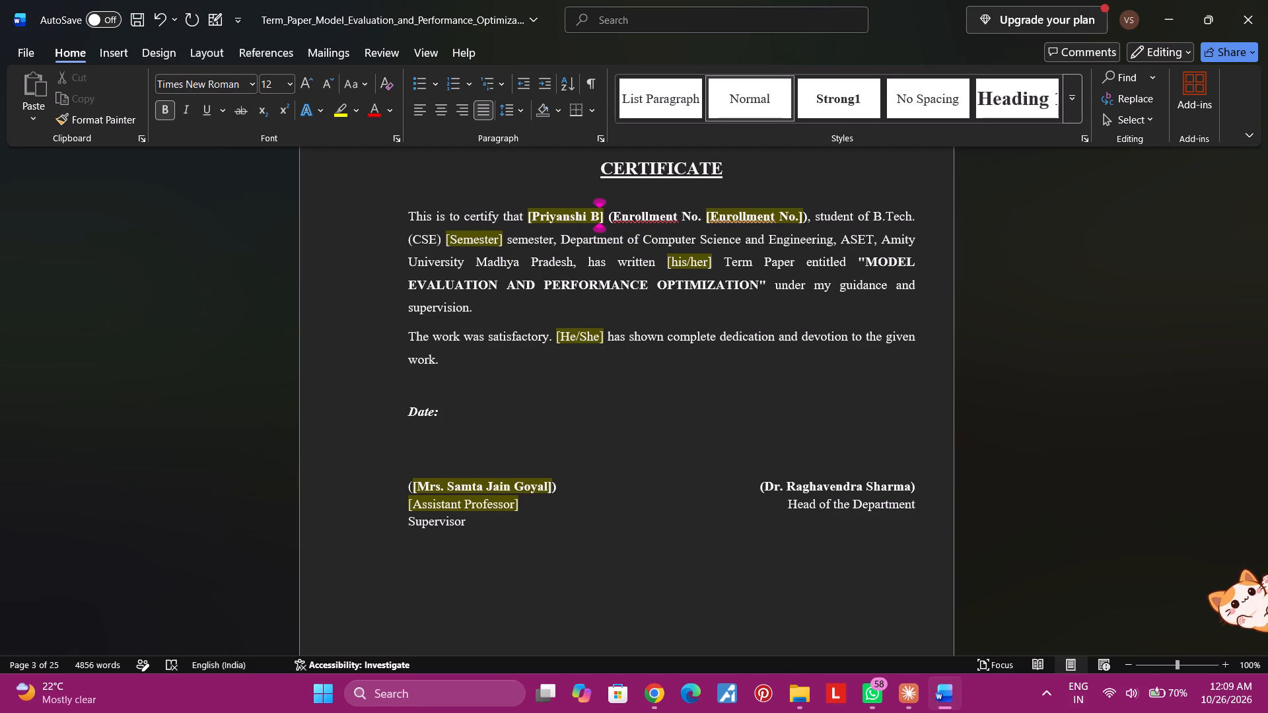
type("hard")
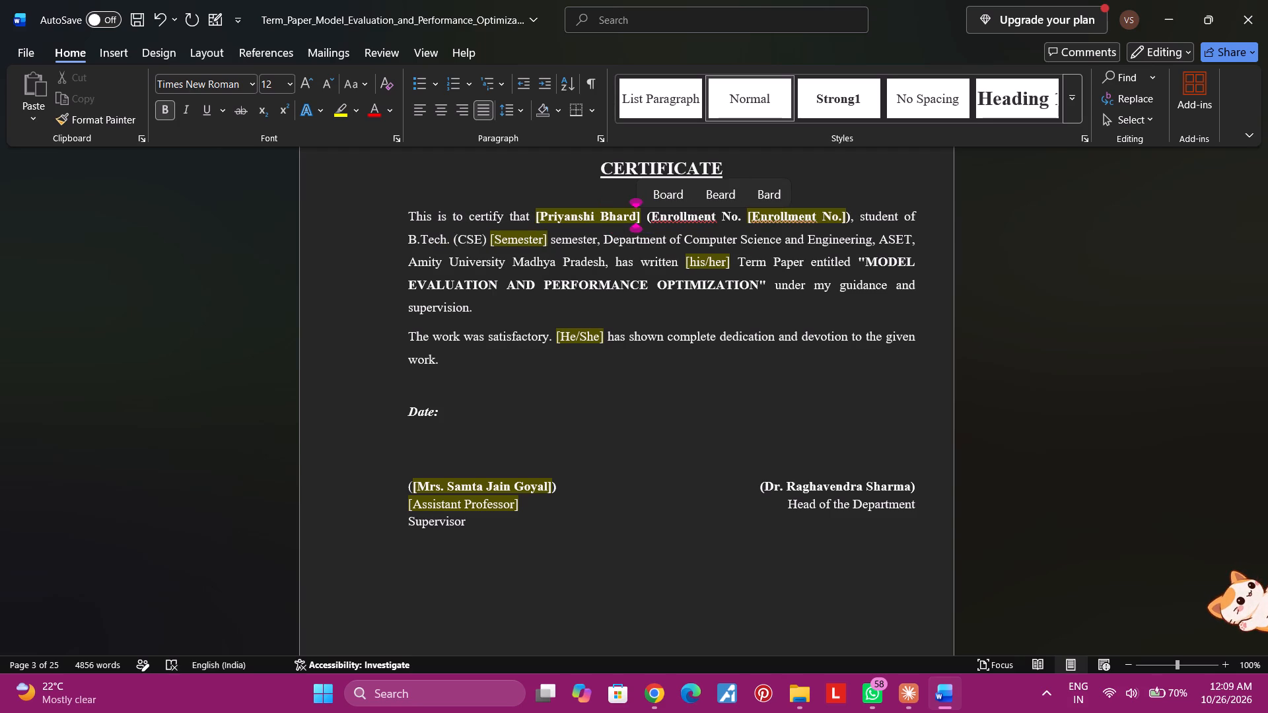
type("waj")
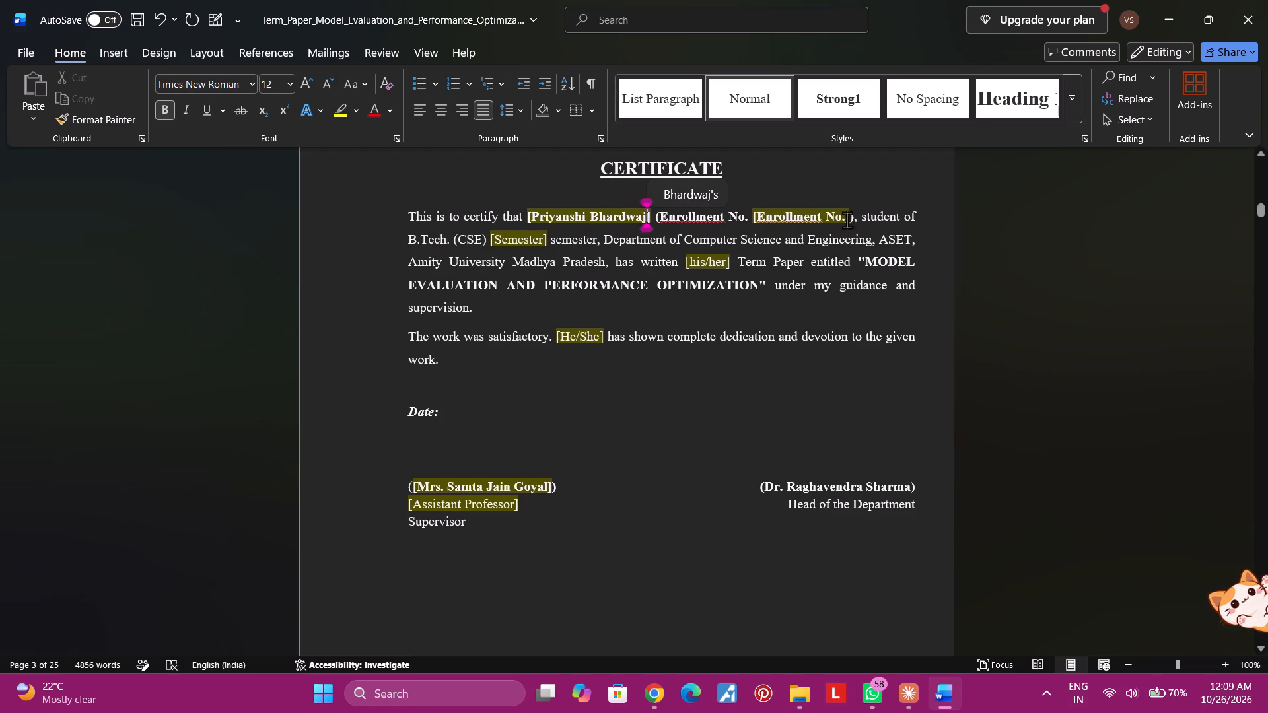
Replace the bracketed Enrollment No. placeholder in the certificate with the student's enrollment number, keeping the square brackets.
left_click(843, 217)
left_click(845, 221)
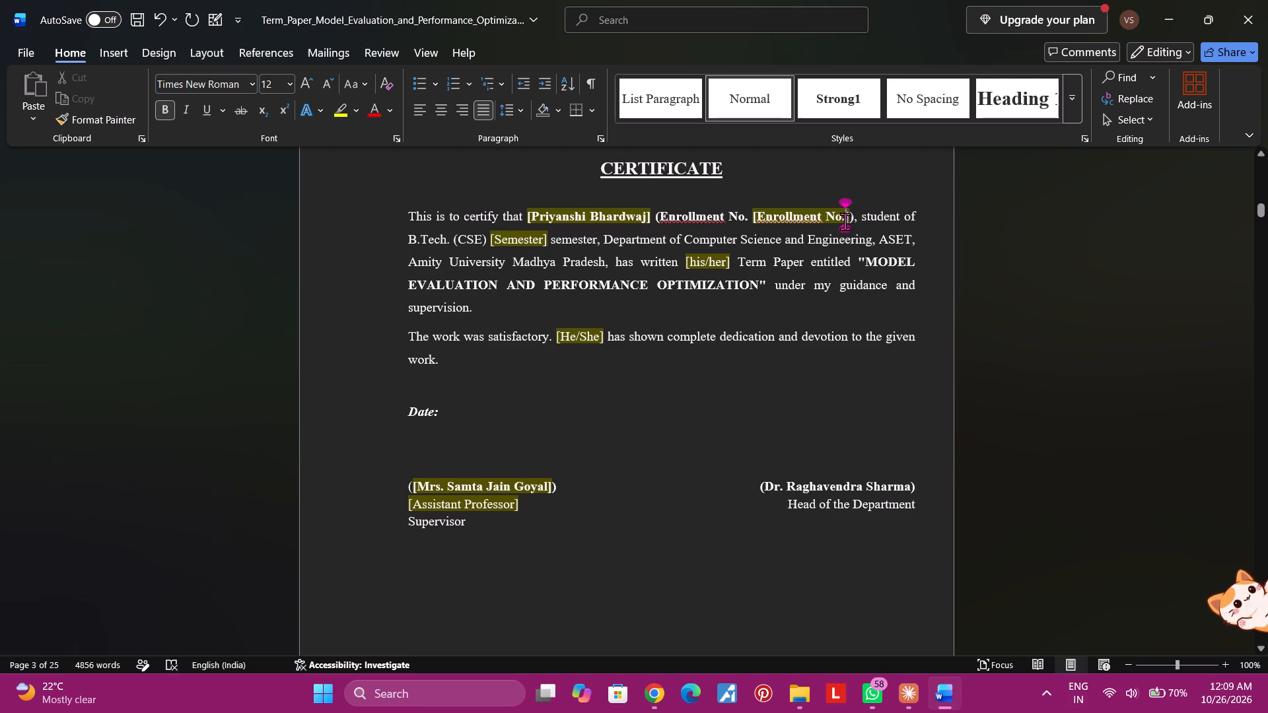
key("BackSpace")
key("BackSpace")
key("BackSpace")
key("BackSpace")
key("BackSpace")
key("BackSpace")
key("BackSpace")
key("BackSpace")
key("BackSpace")
key("BackSpace")
key("BackSpace")
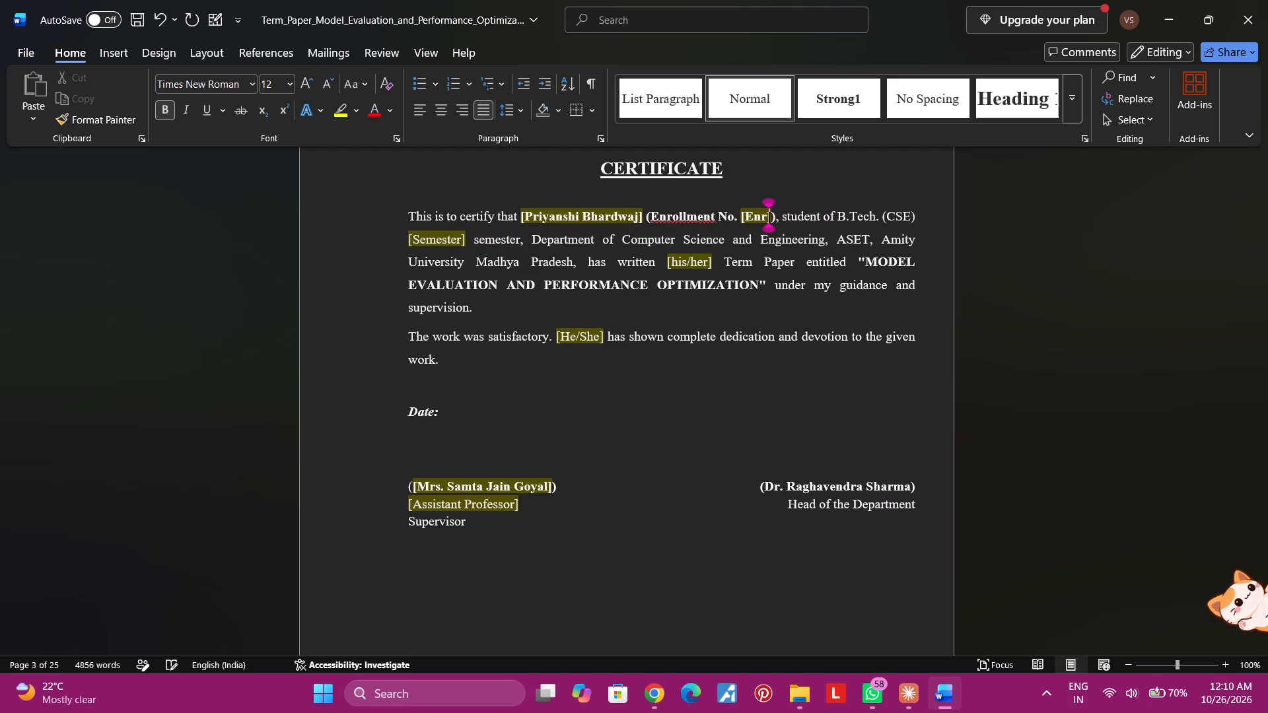
key("BackSpace")
key("BackSpace")
key("BackSpace")
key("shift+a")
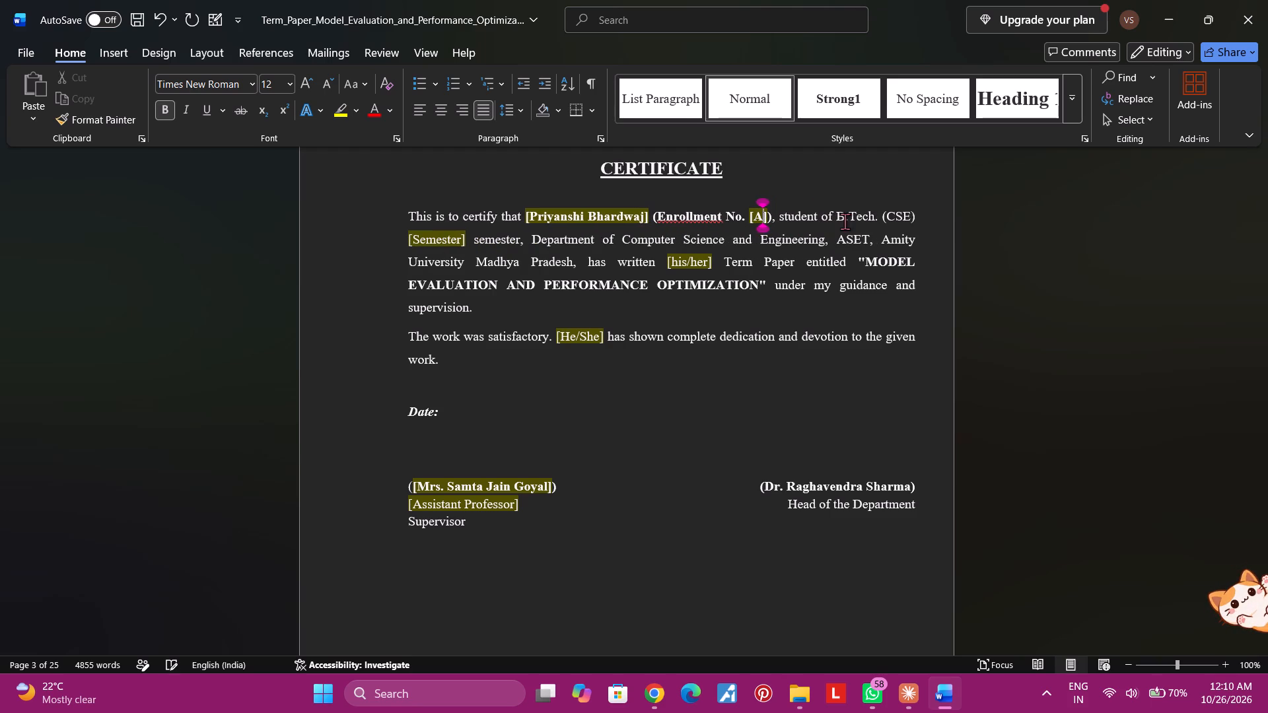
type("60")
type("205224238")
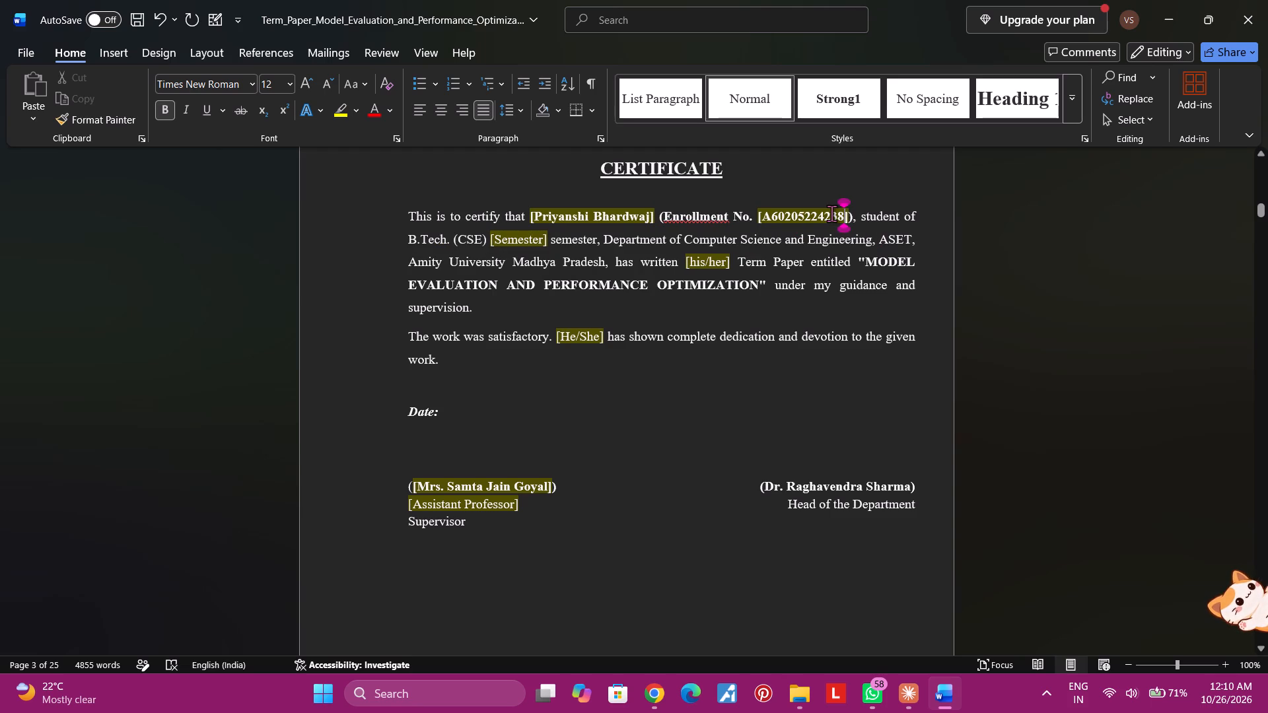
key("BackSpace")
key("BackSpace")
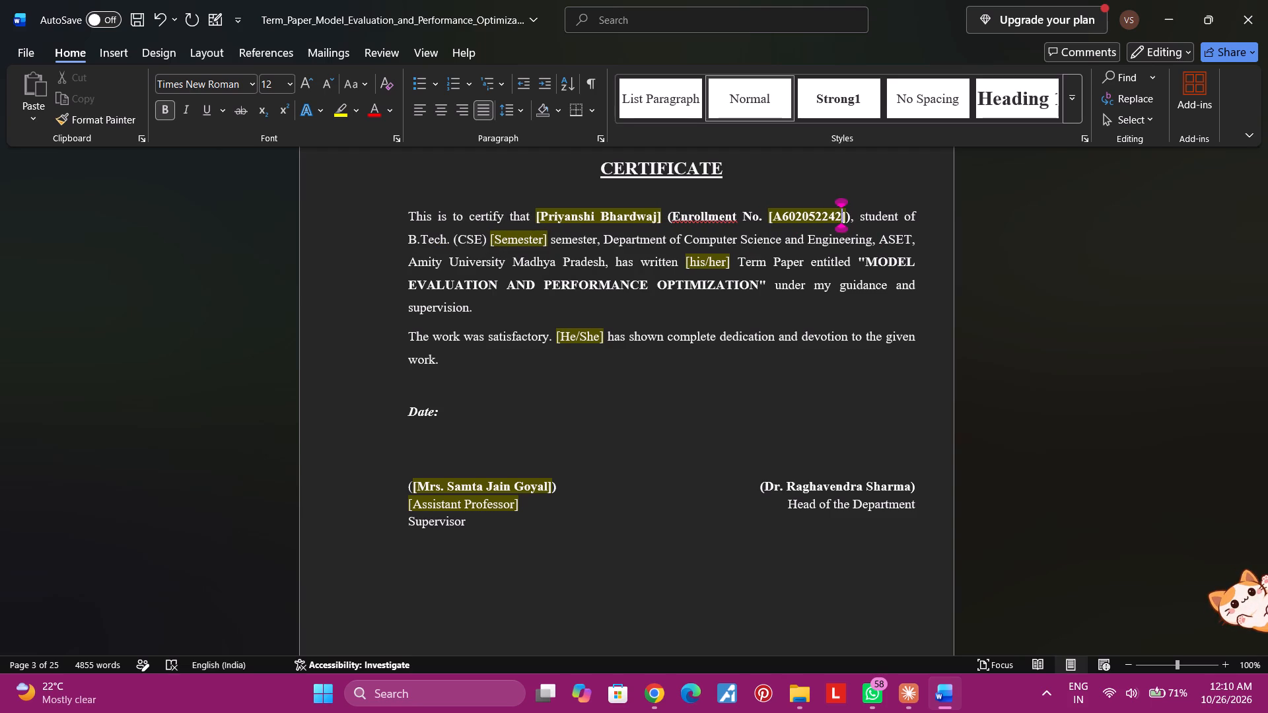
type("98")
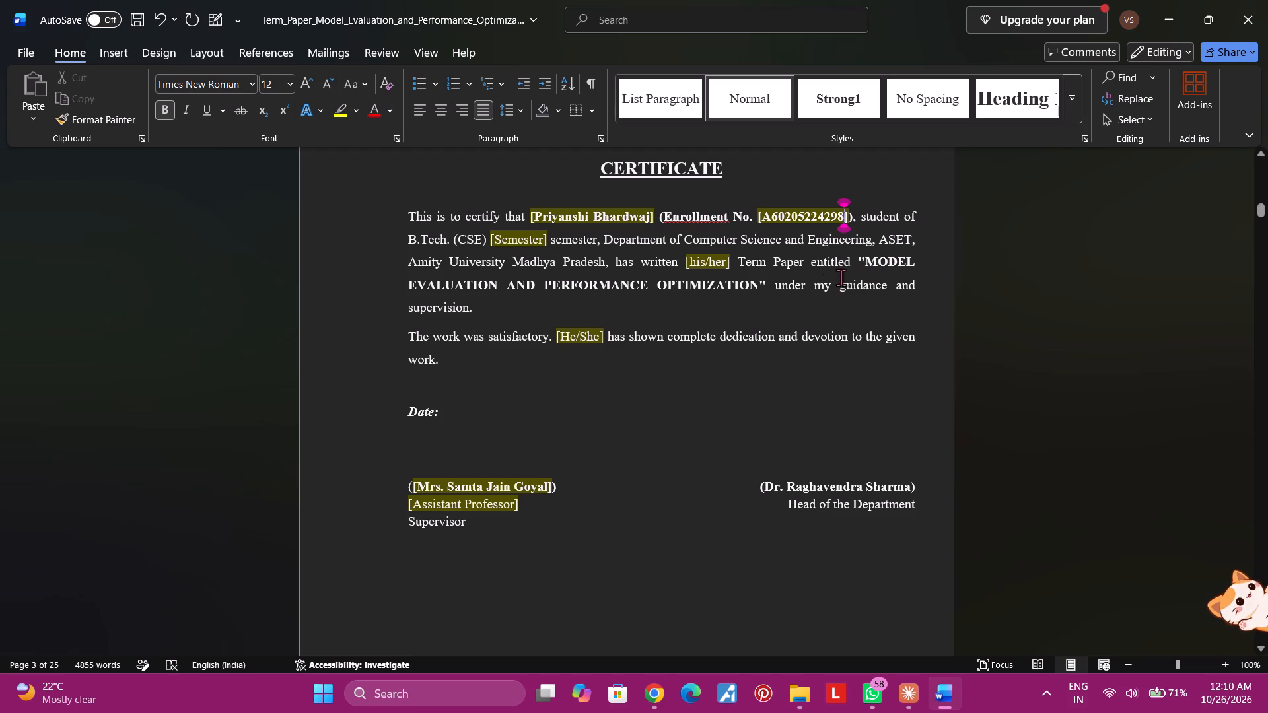
Replace the Semester placeholder after B.Tech. (CSE) in the certificate with 3rd, keeping the square brackets.
left_click_drag(541, 241, 547, 257)
left_click(532, 244)
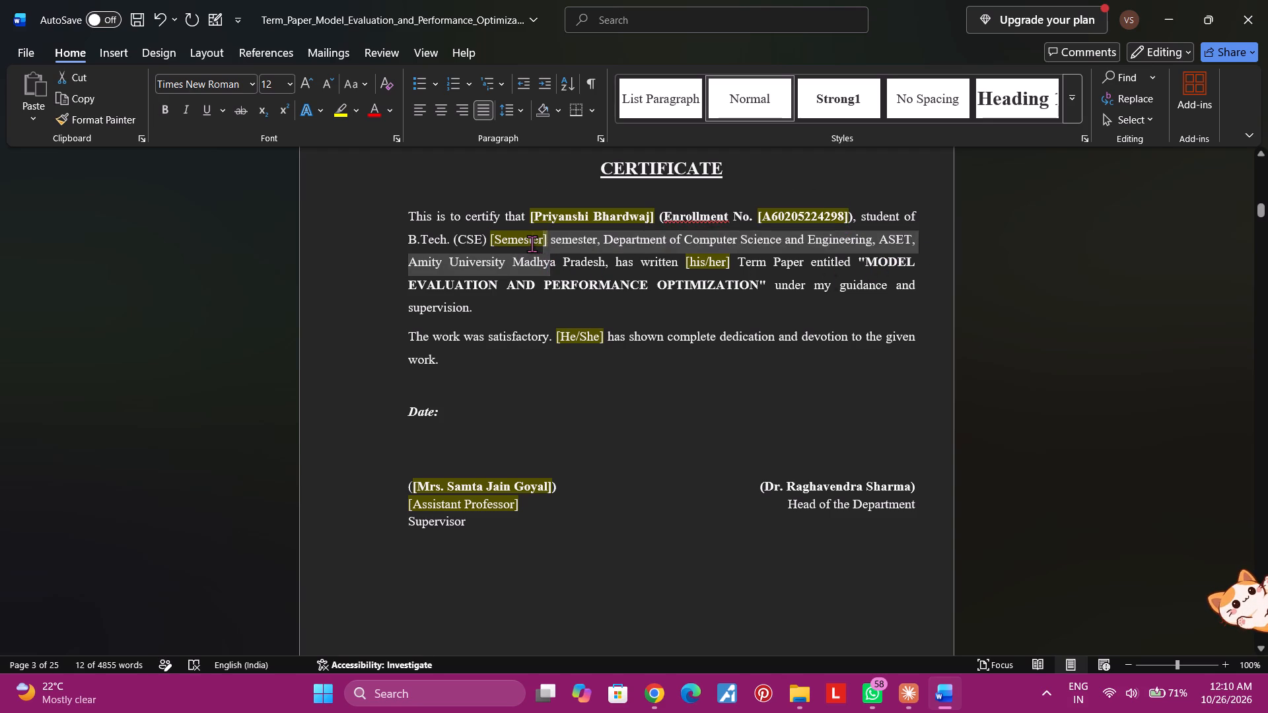
left_click(544, 240)
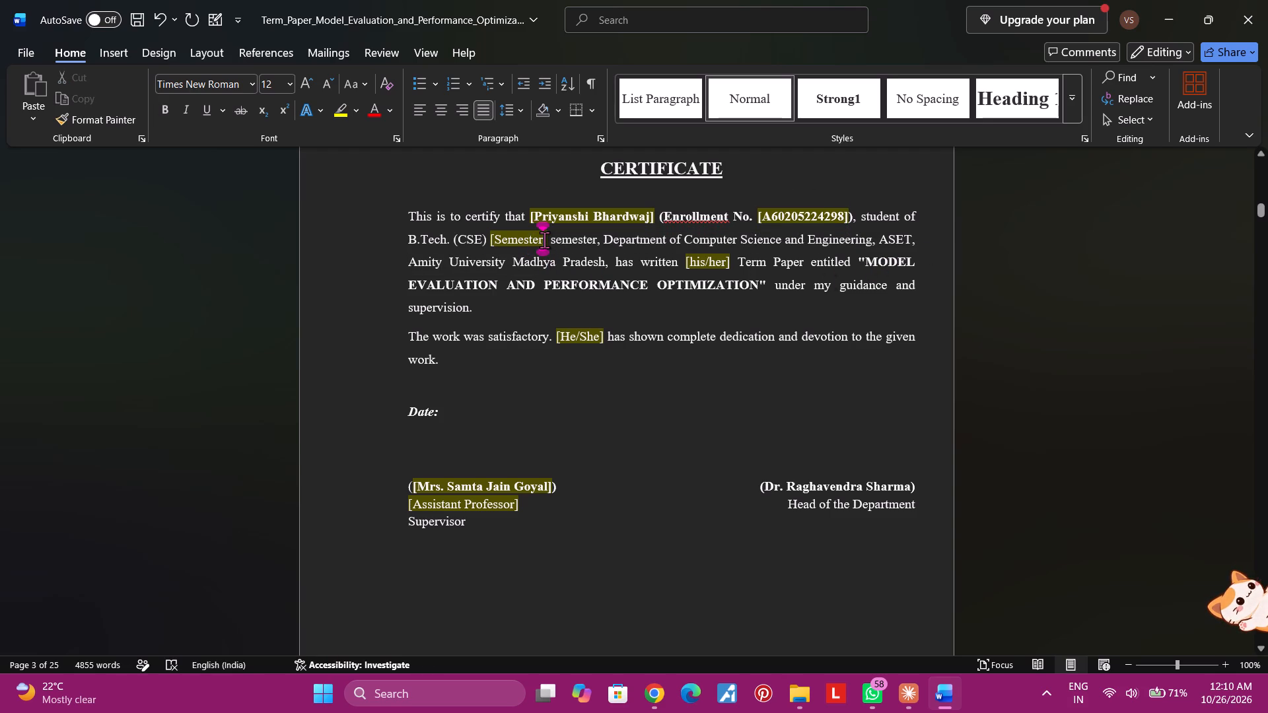
key("BackSpace")
key("BackSpace")
key("BackSpace")
key("BackSpace")
key("BackSpace")
key("BackSpace")
key("BackSpace")
key("BackSpace")
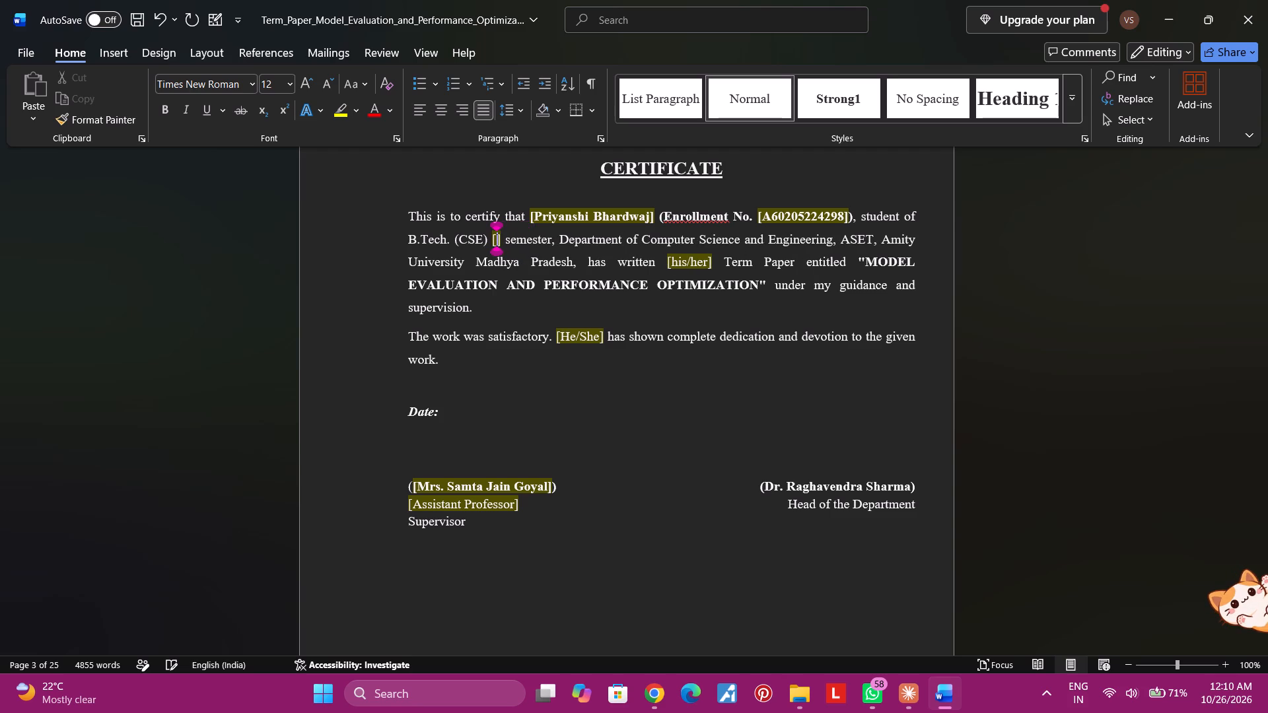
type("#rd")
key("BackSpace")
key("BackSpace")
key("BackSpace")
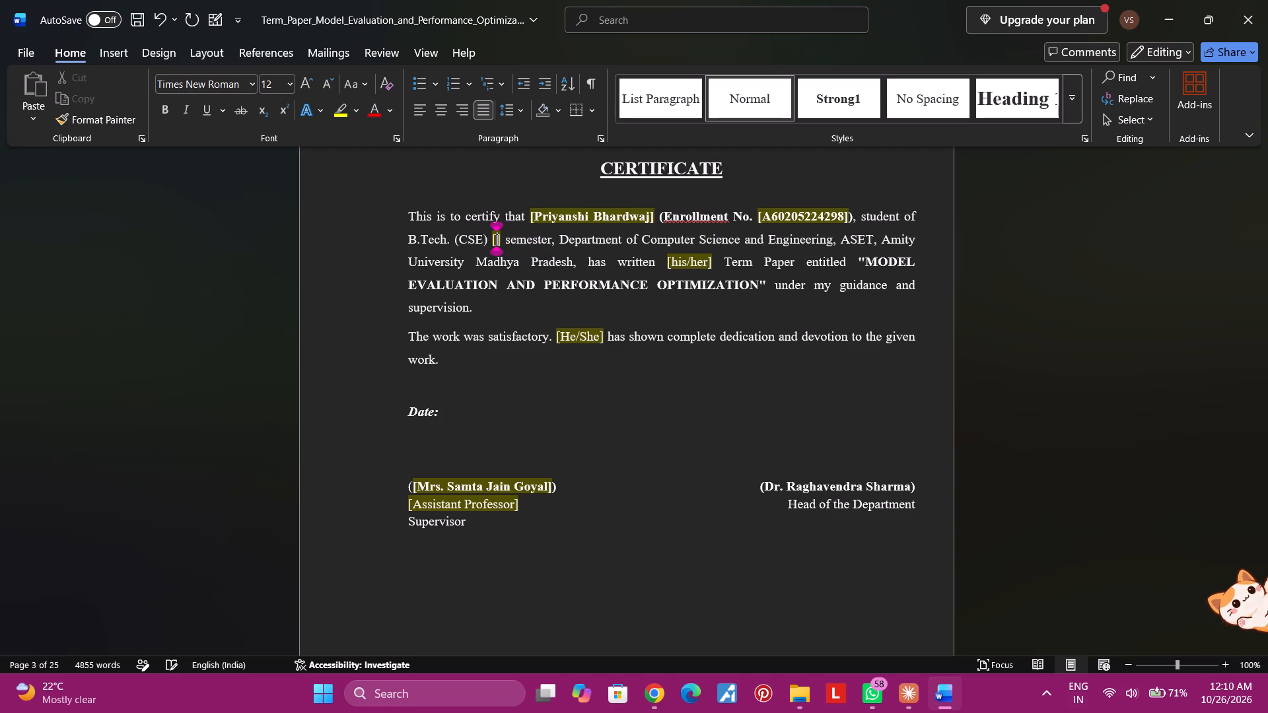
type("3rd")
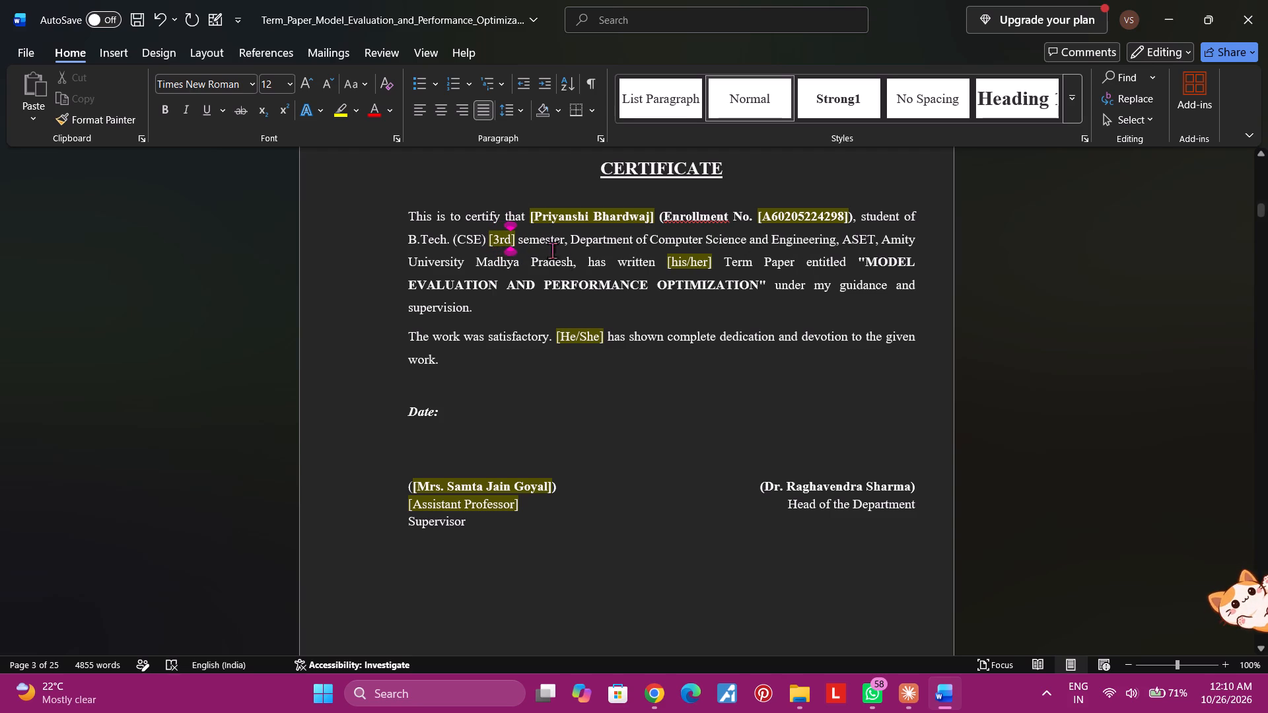
Reduce the [He/She] placeholder in the certificate's second paragraph to She, without brackets.
scroll(639, 302, "up", 1)
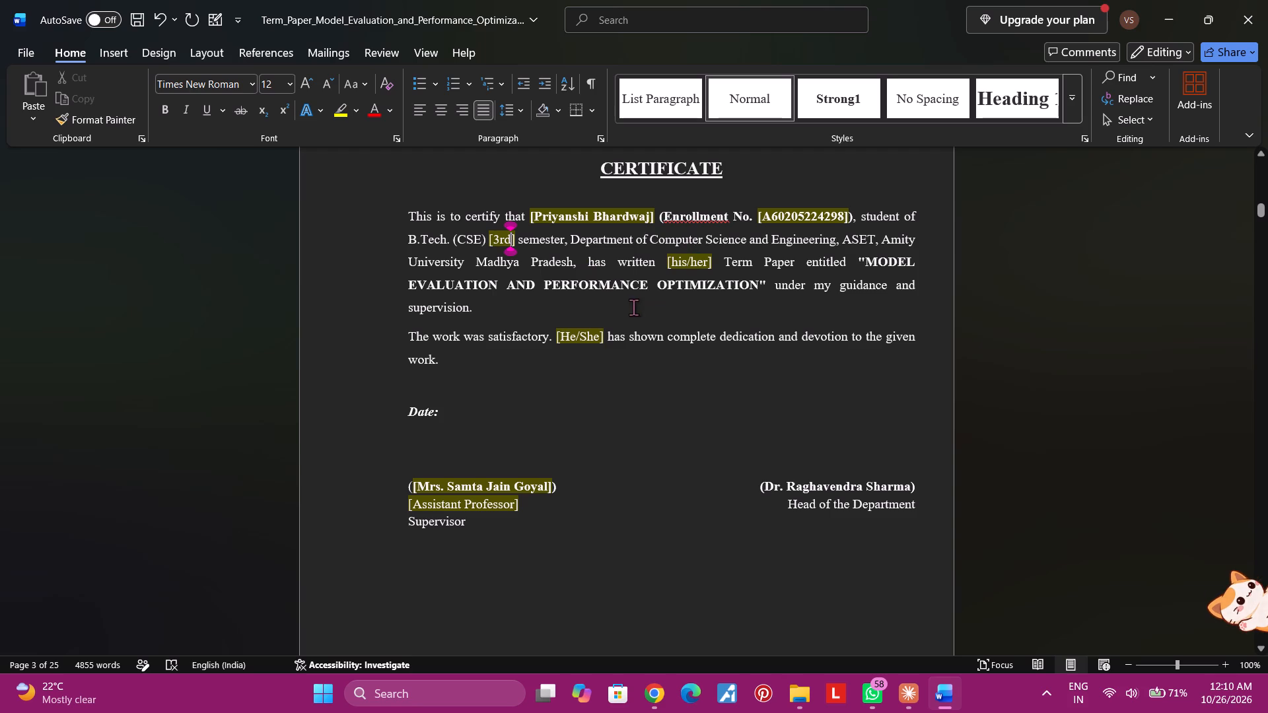
scroll(633, 307, "up", 1)
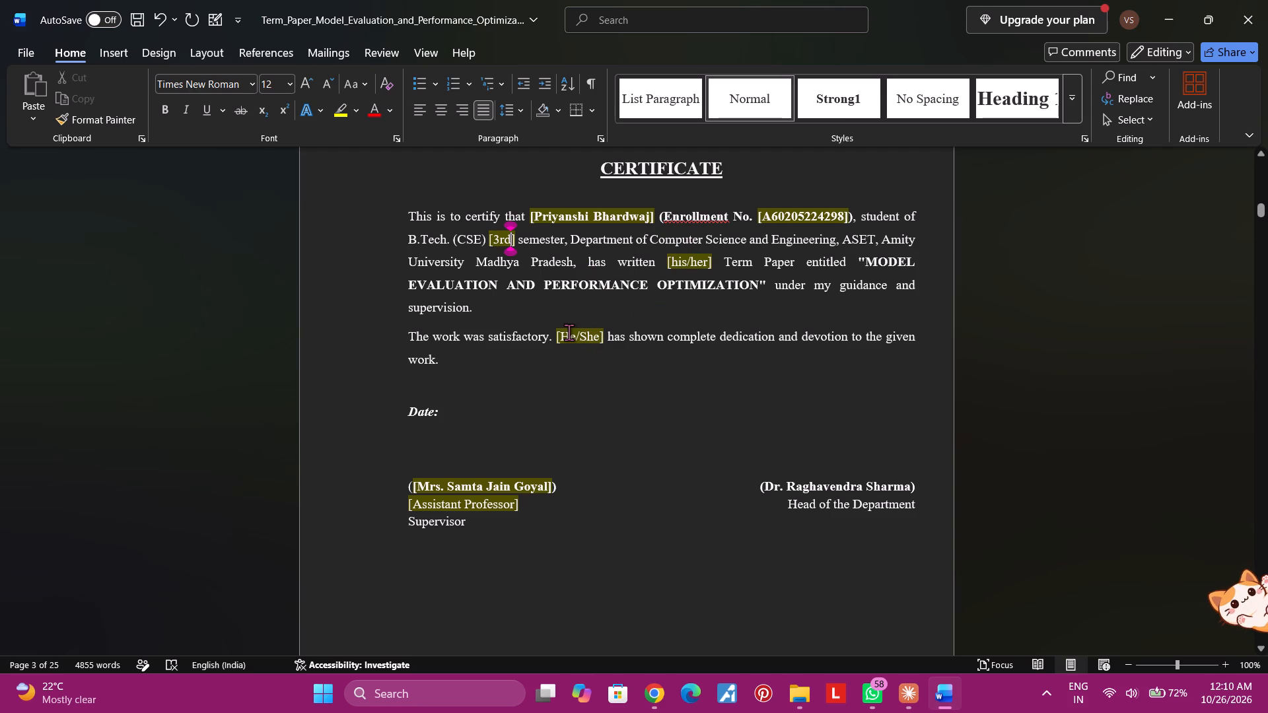
scroll(573, 335, "up", 2)
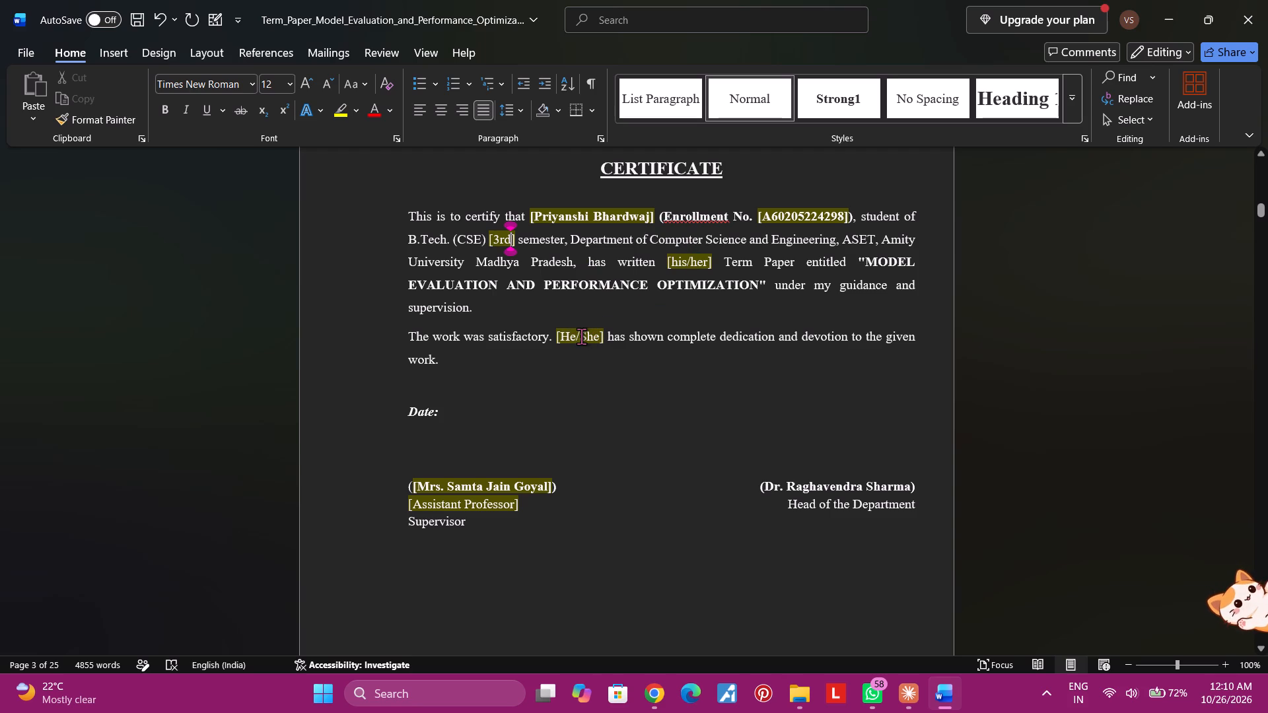
scroll(581, 336, "up", 1)
left_click(581, 336)
key("BackSpace")
key("BackSpace")
key("BackSpace")
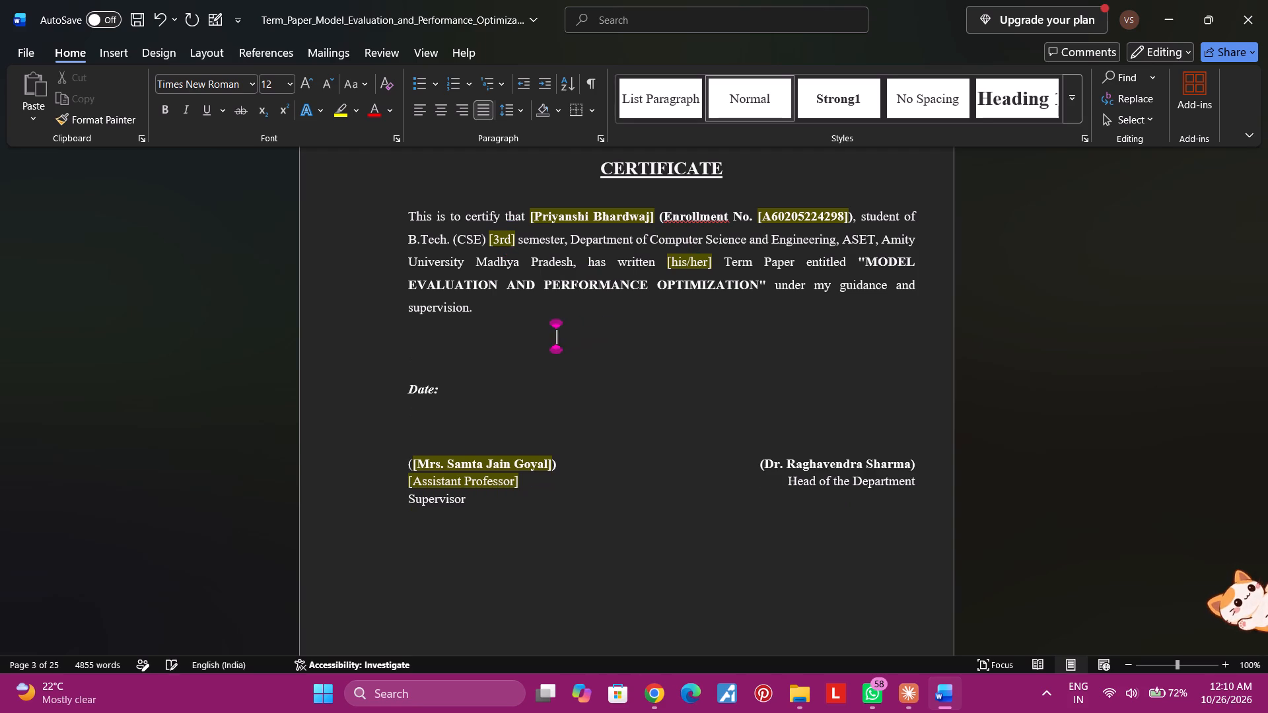
key("BackSpace")
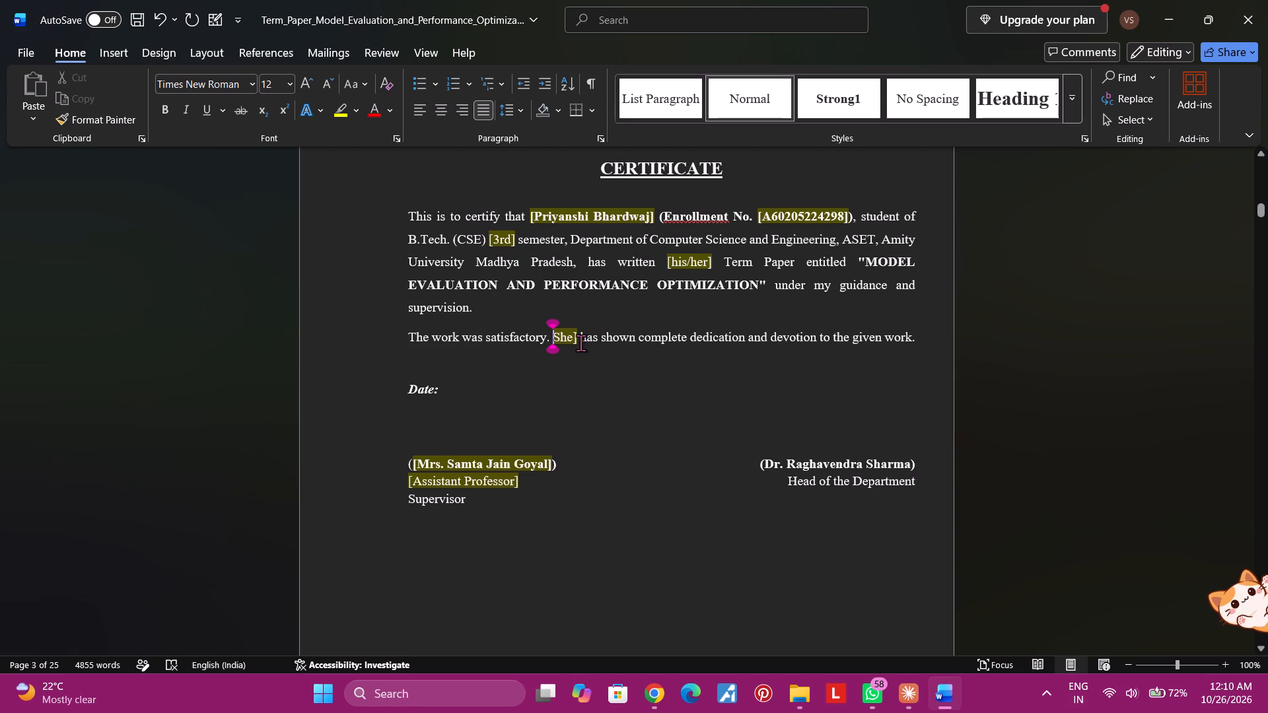
left_click(581, 340)
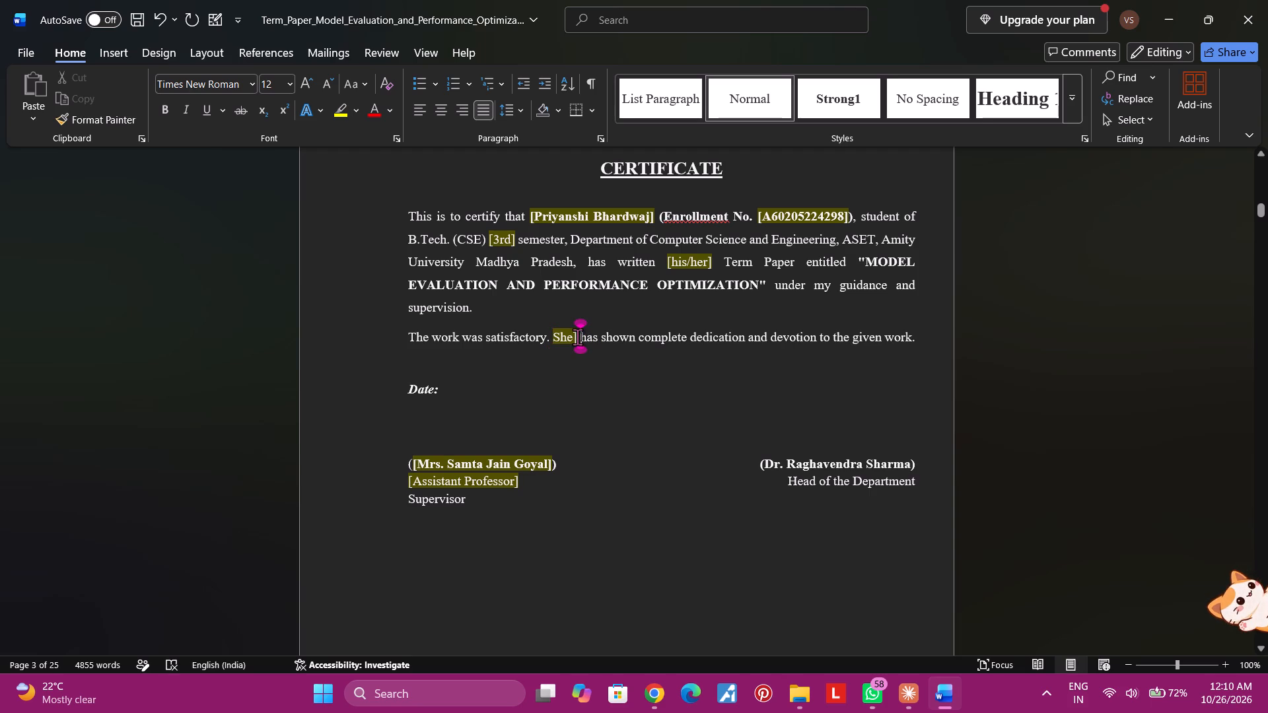
left_click(577, 337)
key("BackSpace")
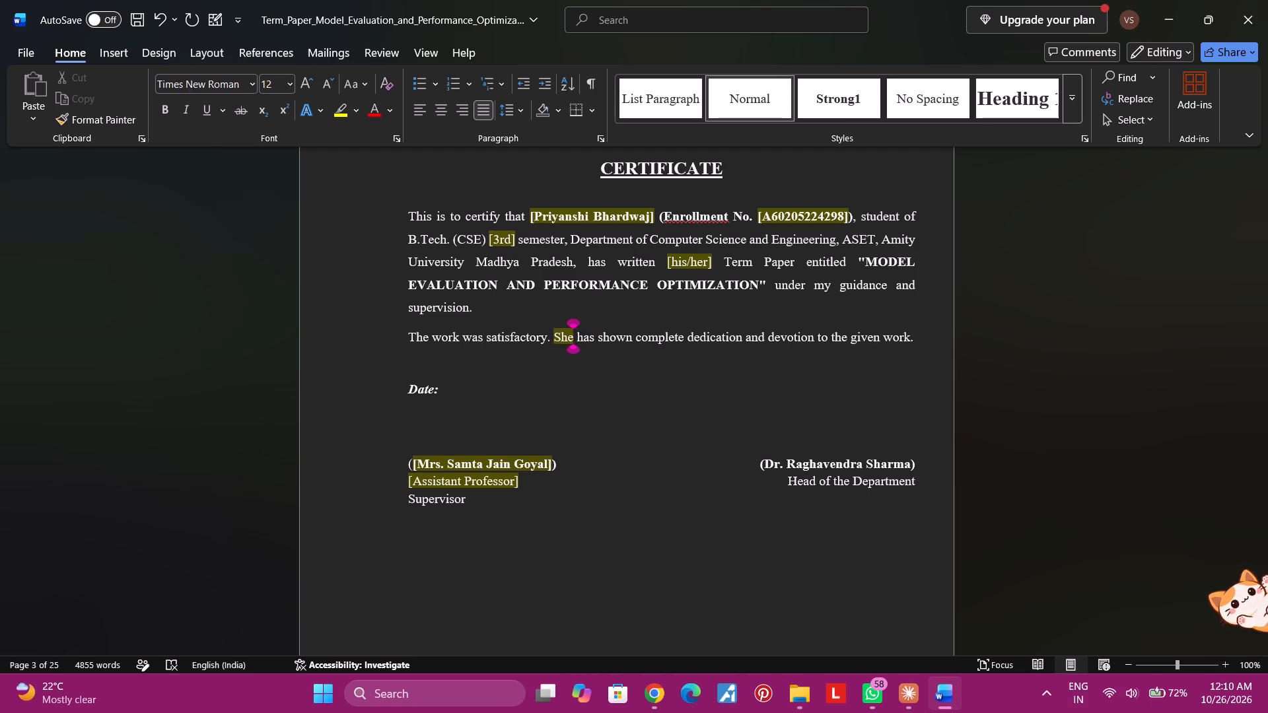
Reduce the [his/her] placeholder before "Term Paper entitled" to her, without brackets and with a space after it.
left_click(688, 261)
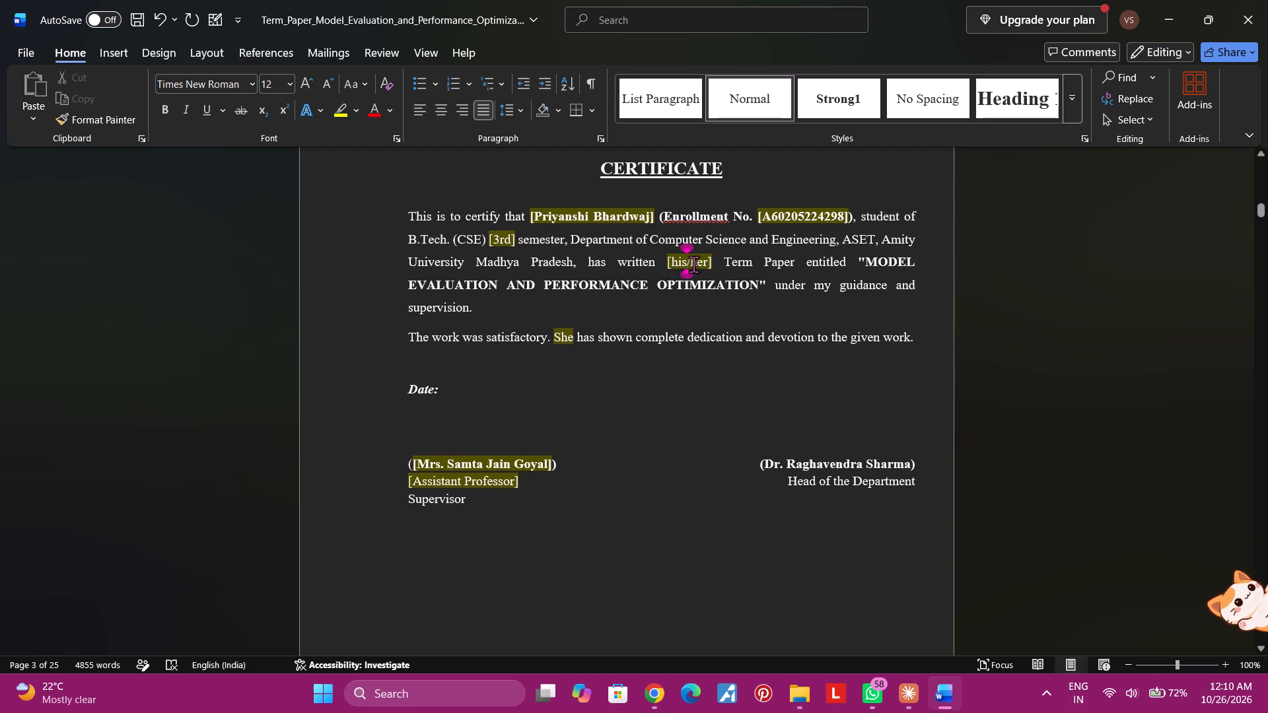
left_click(693, 264)
key("BackSpace")
key("BackSpace")
key("BackSpace")
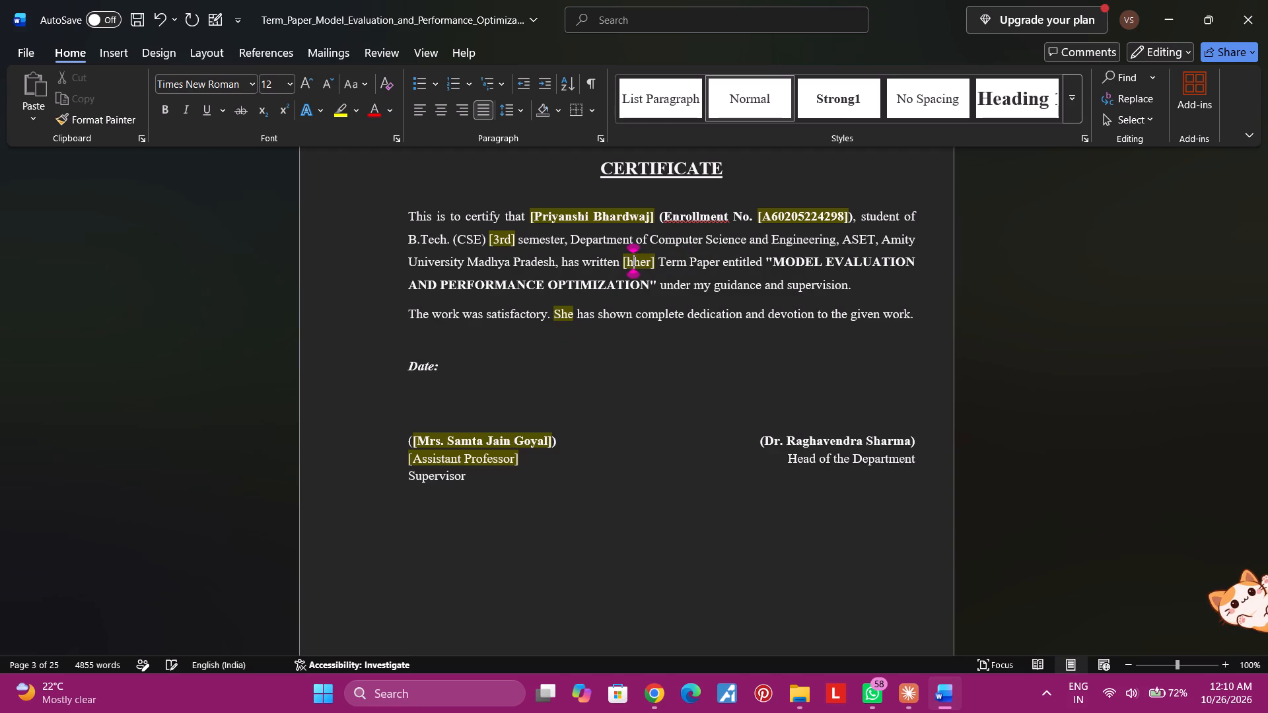
key("BackSpace")
key("BackSpace")
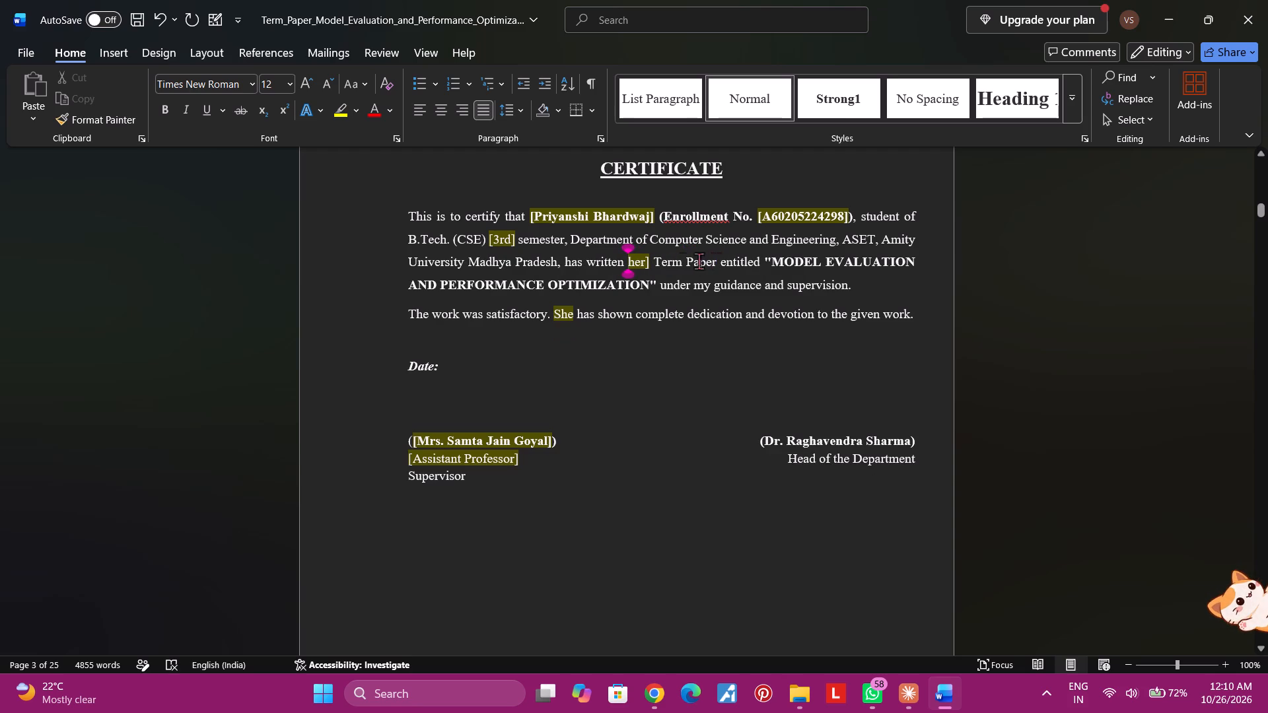
left_click(652, 263)
key("BackSpace")
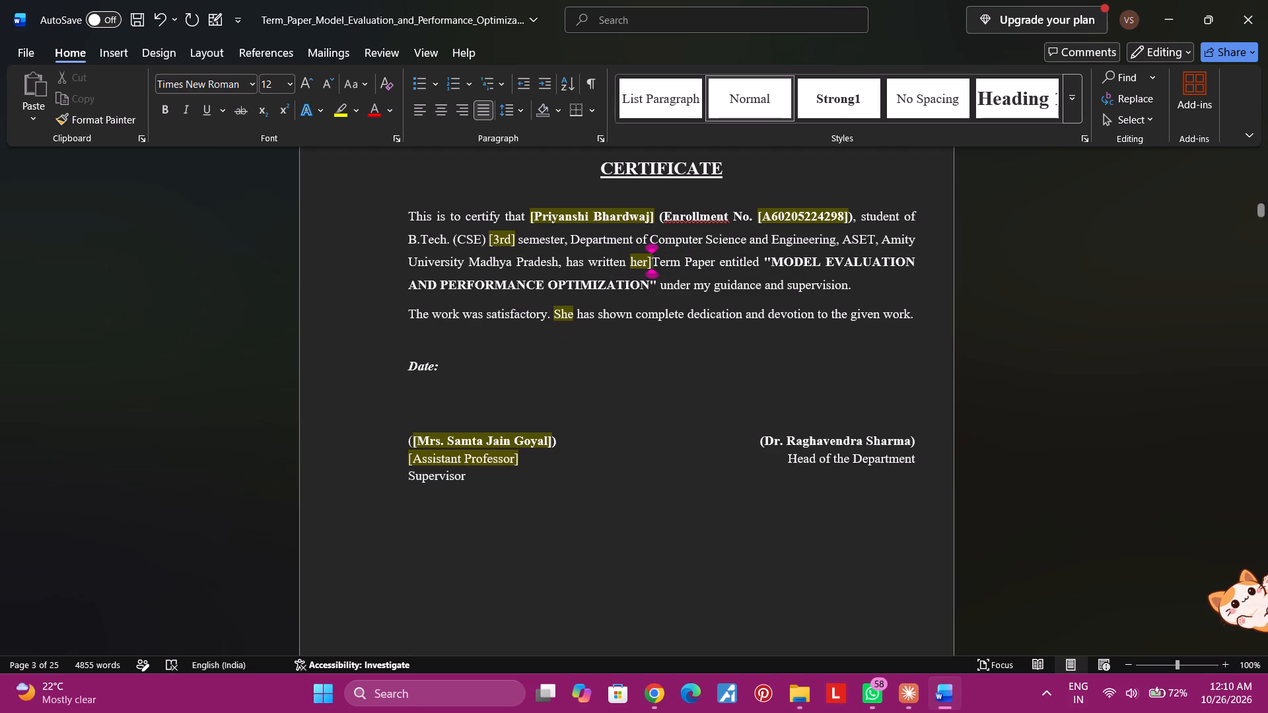
key("BackSpace")
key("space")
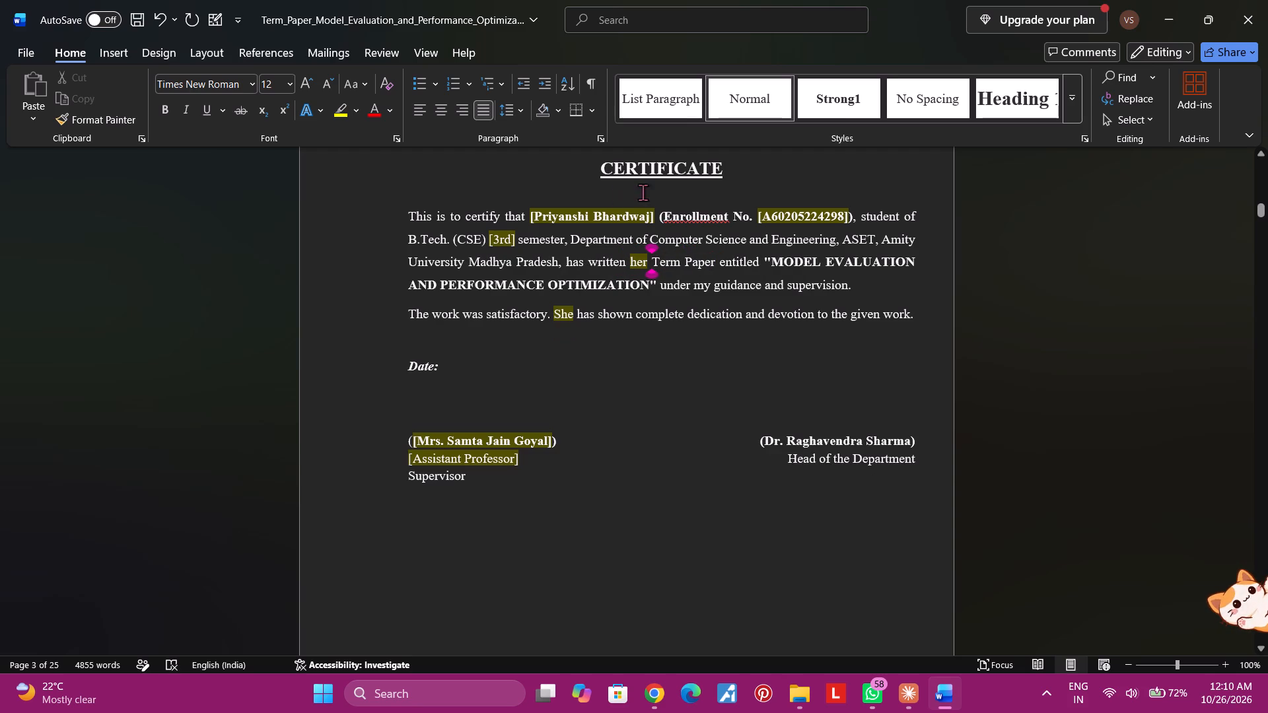
Remove the square brackets around the student's name in the certificate's first paragraph.
left_click(656, 215)
key("BackSpace")
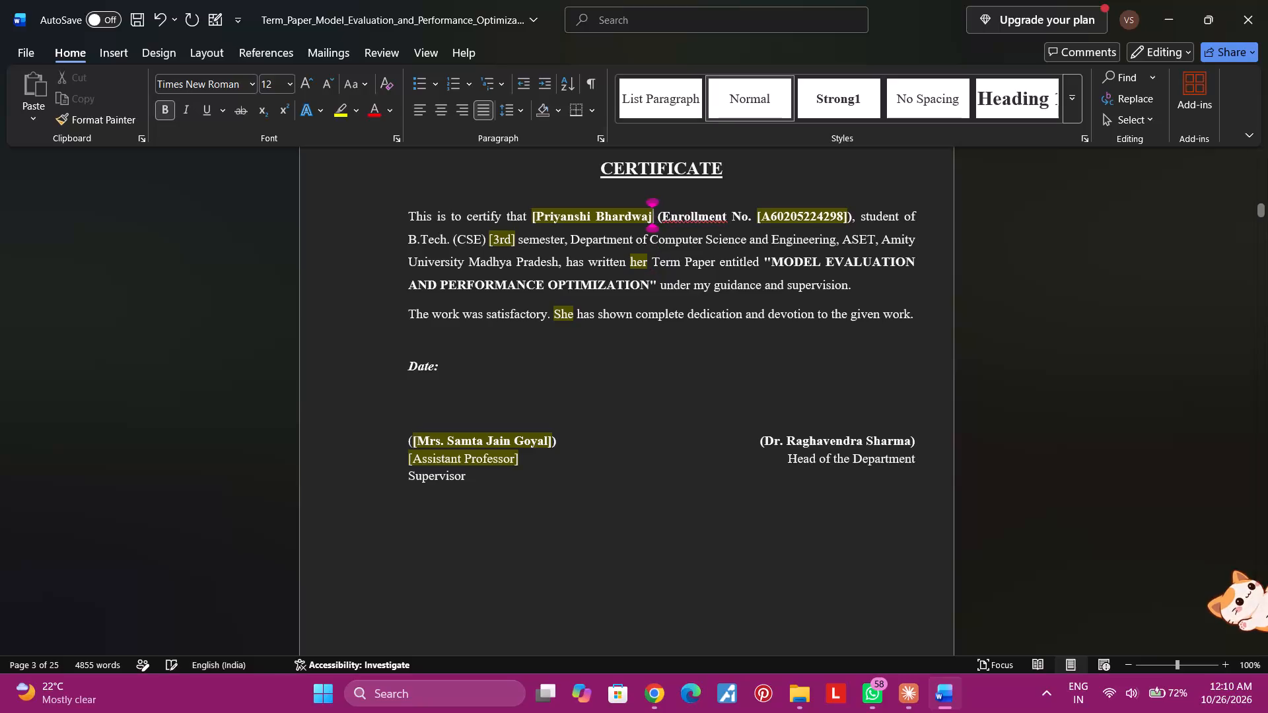
left_click(532, 221)
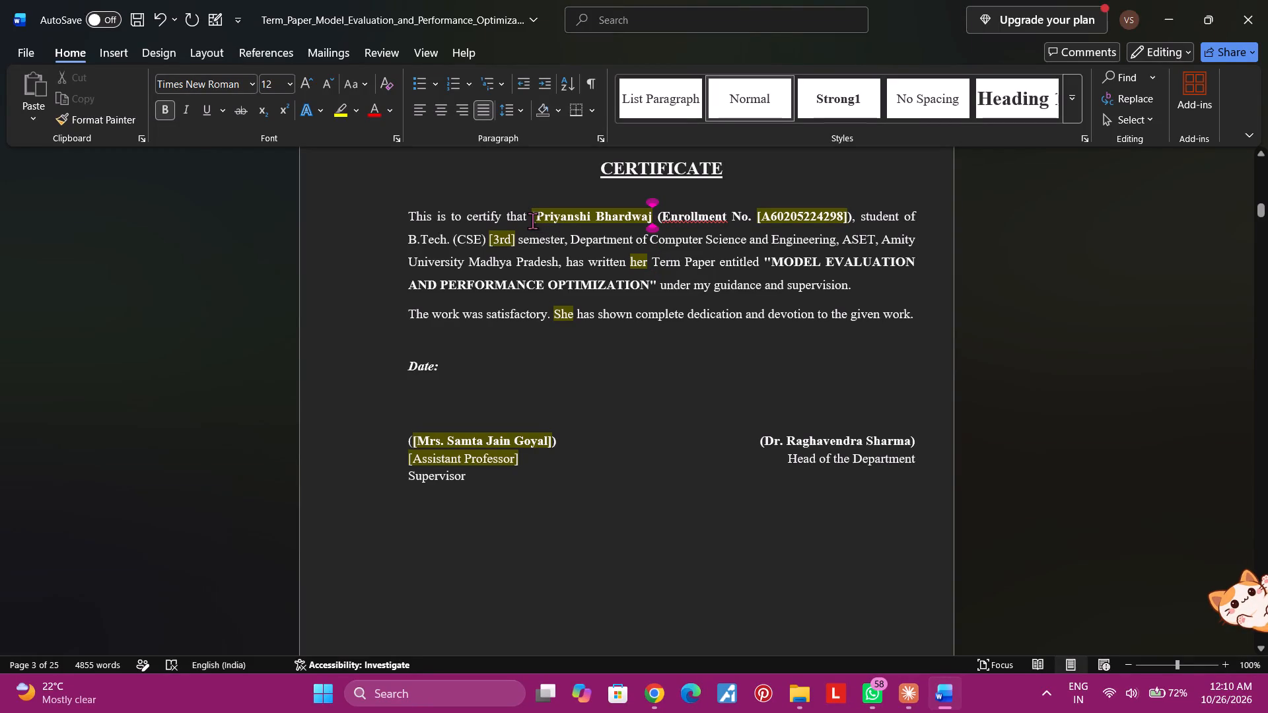
left_click(534, 218)
left_click(536, 217)
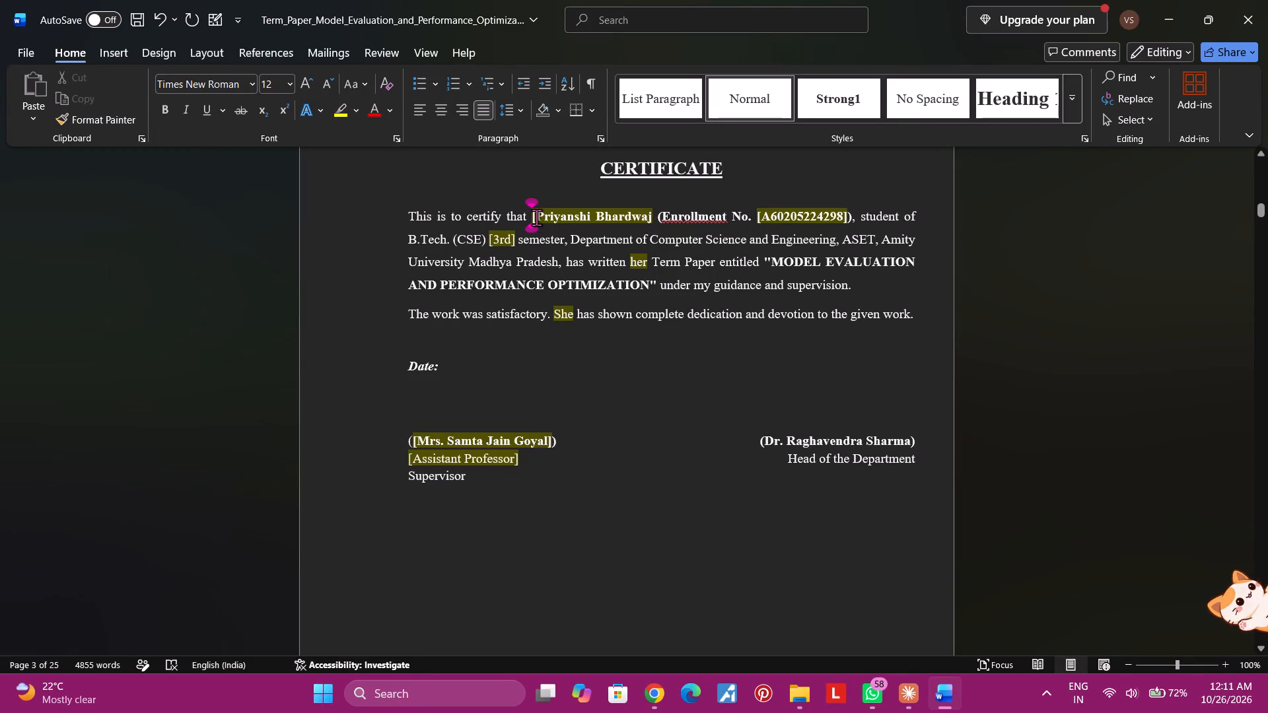
key("BackSpace")
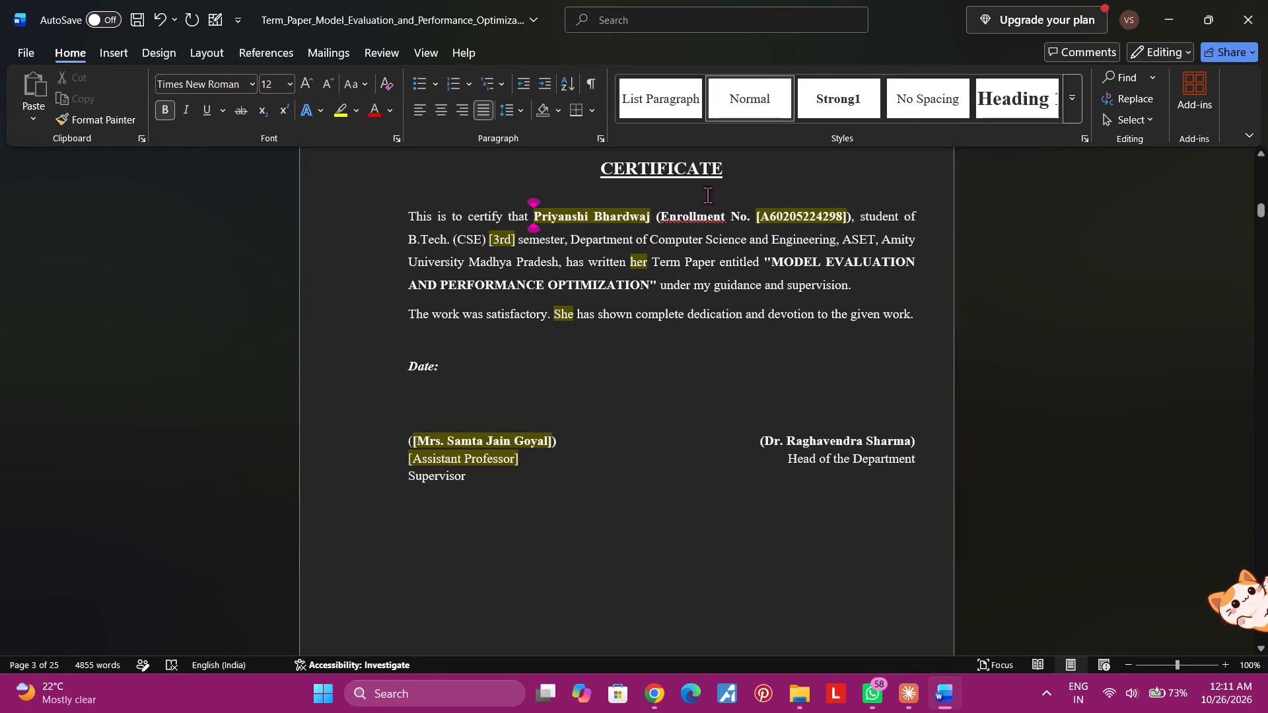
Remove the square brackets around the student's enrollment number in the certificate, keeping the outer parentheses.
left_click(761, 220)
key("BackSpace")
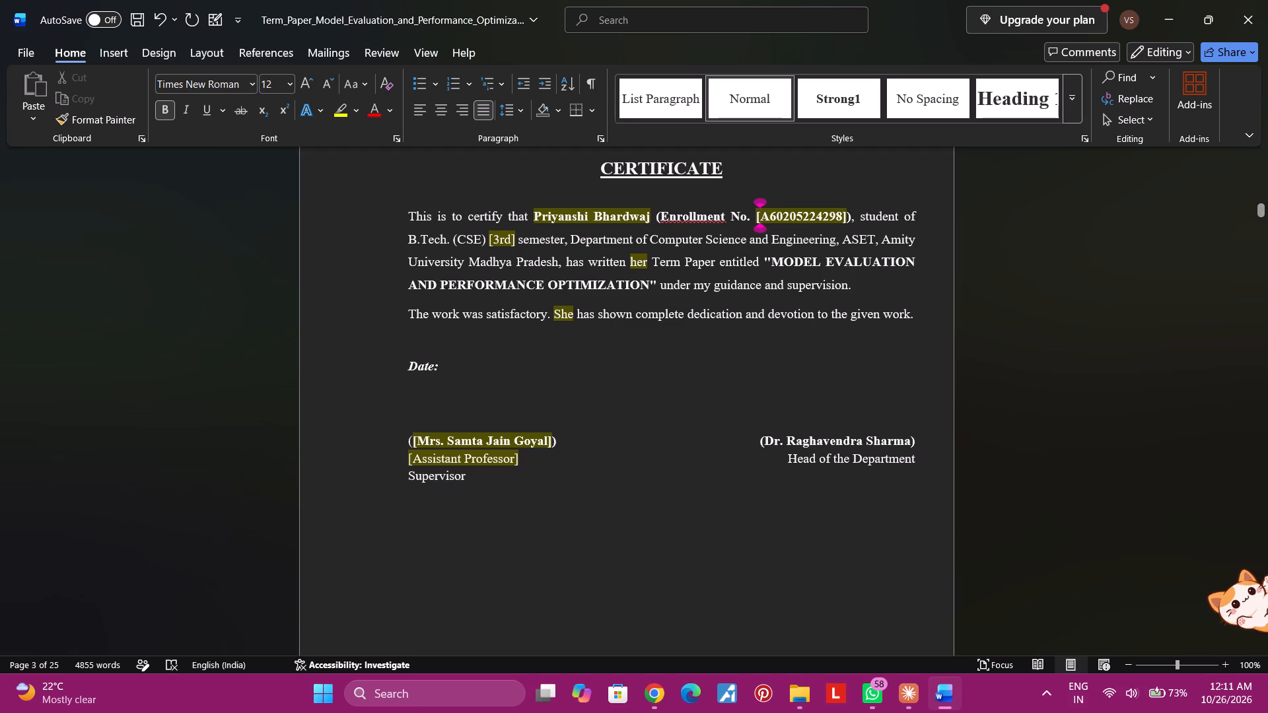
left_click_drag(845, 221, 854, 261)
left_click(854, 261)
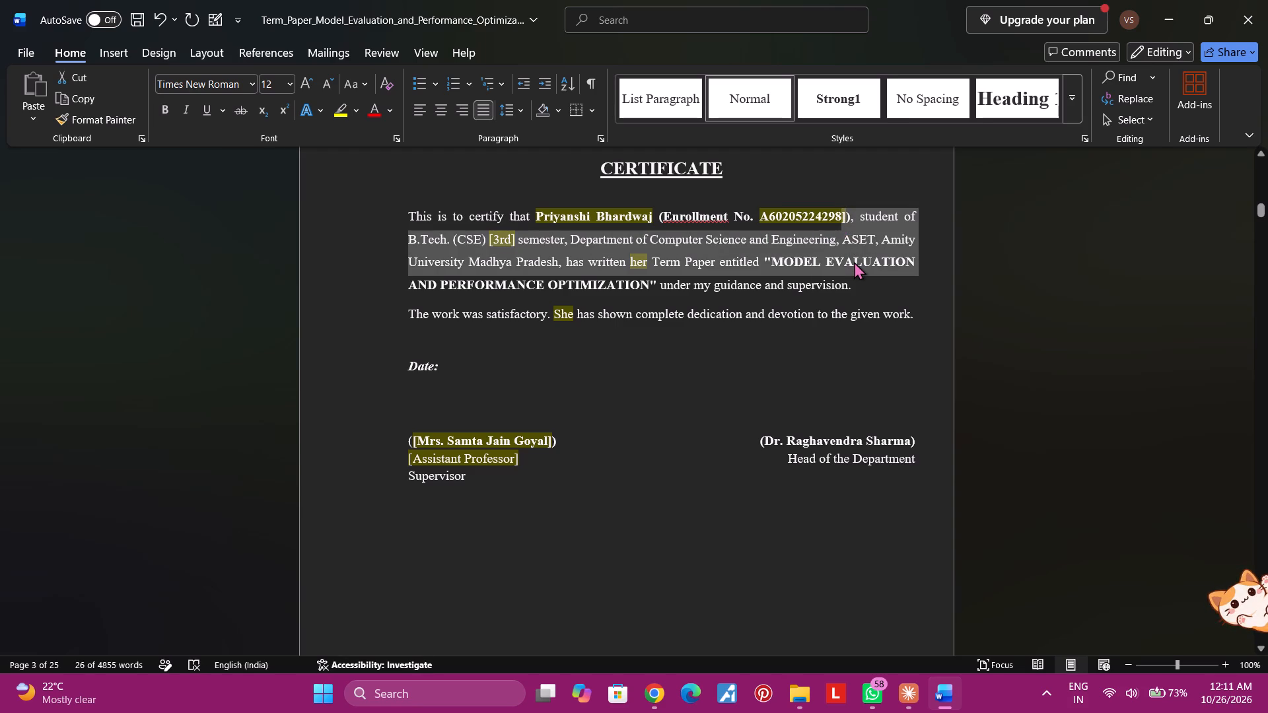
left_click_drag(845, 214, 853, 238)
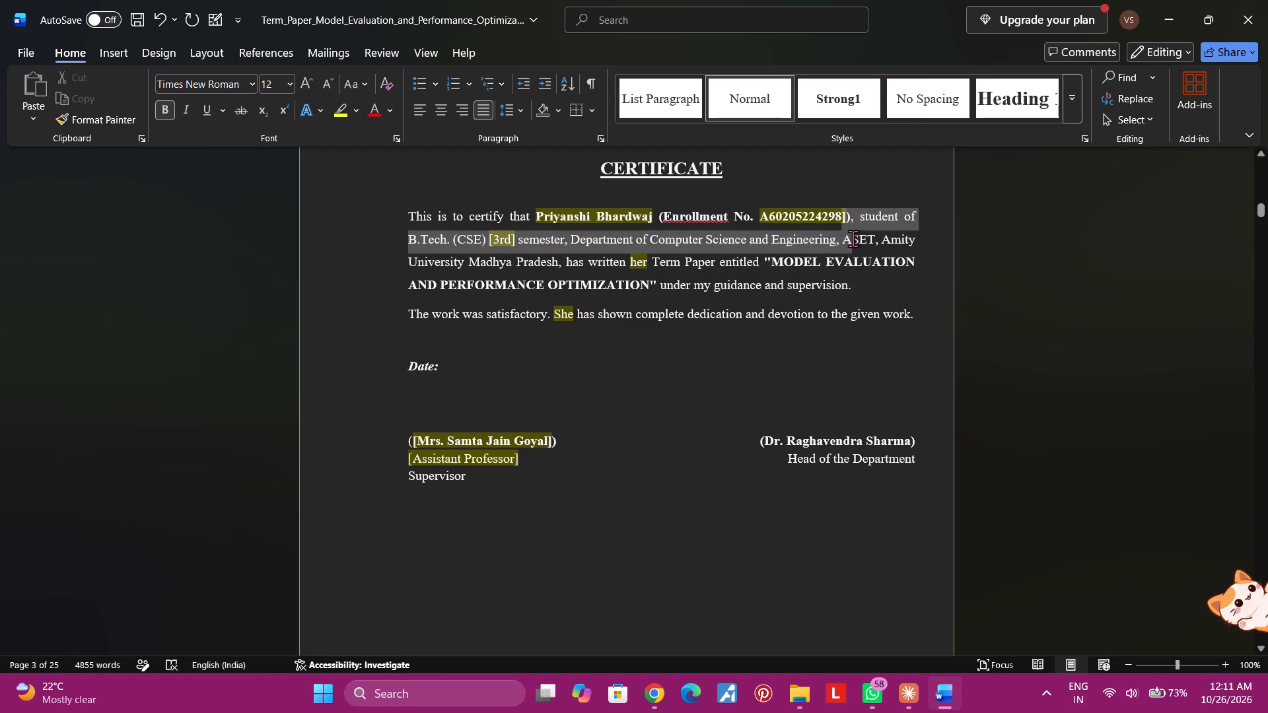
left_click_drag(853, 238, 853, 238)
left_click(844, 213)
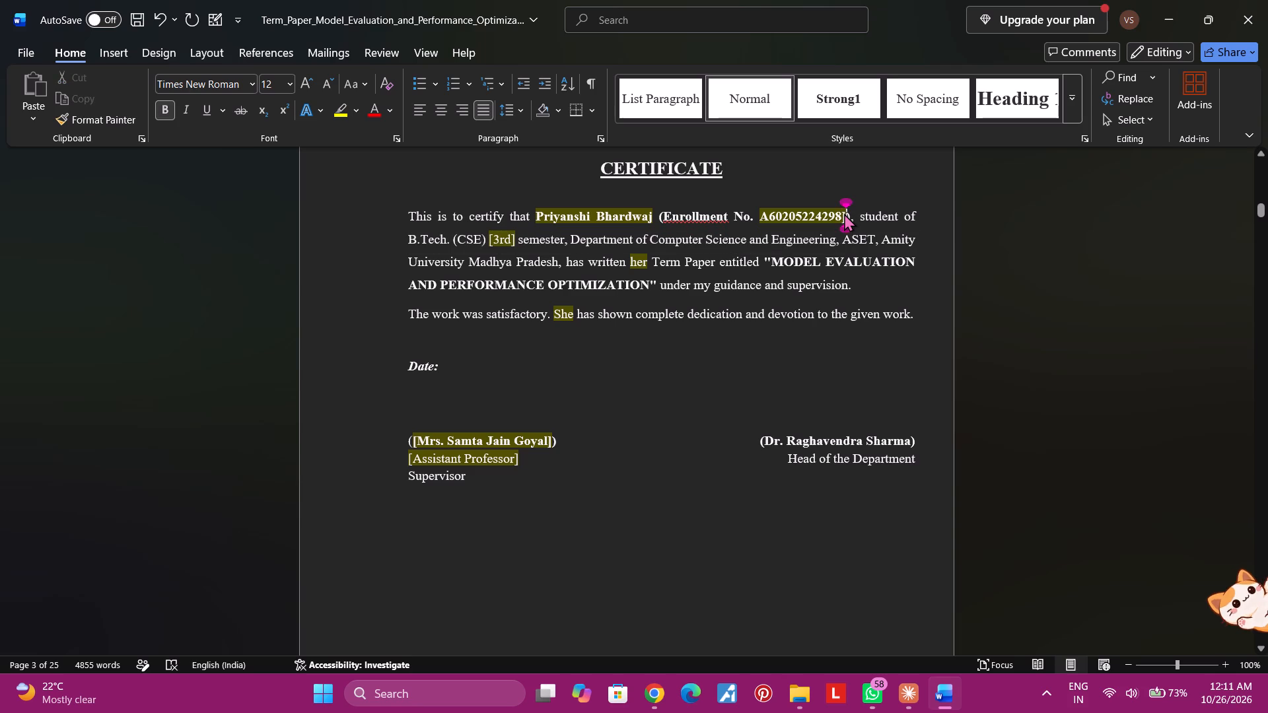
key("BackSpace")
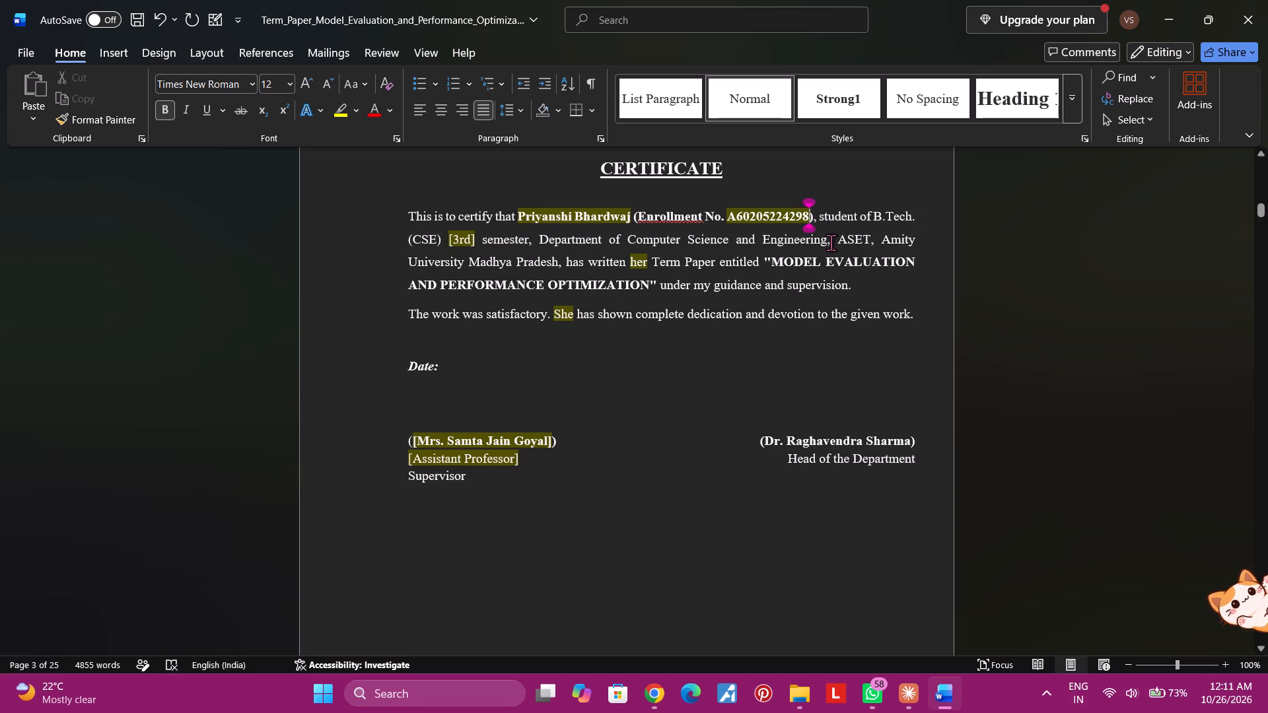
Remove the square brackets around 3rd before "semester" in the certificate.
left_click(475, 240)
key("BackSpace")
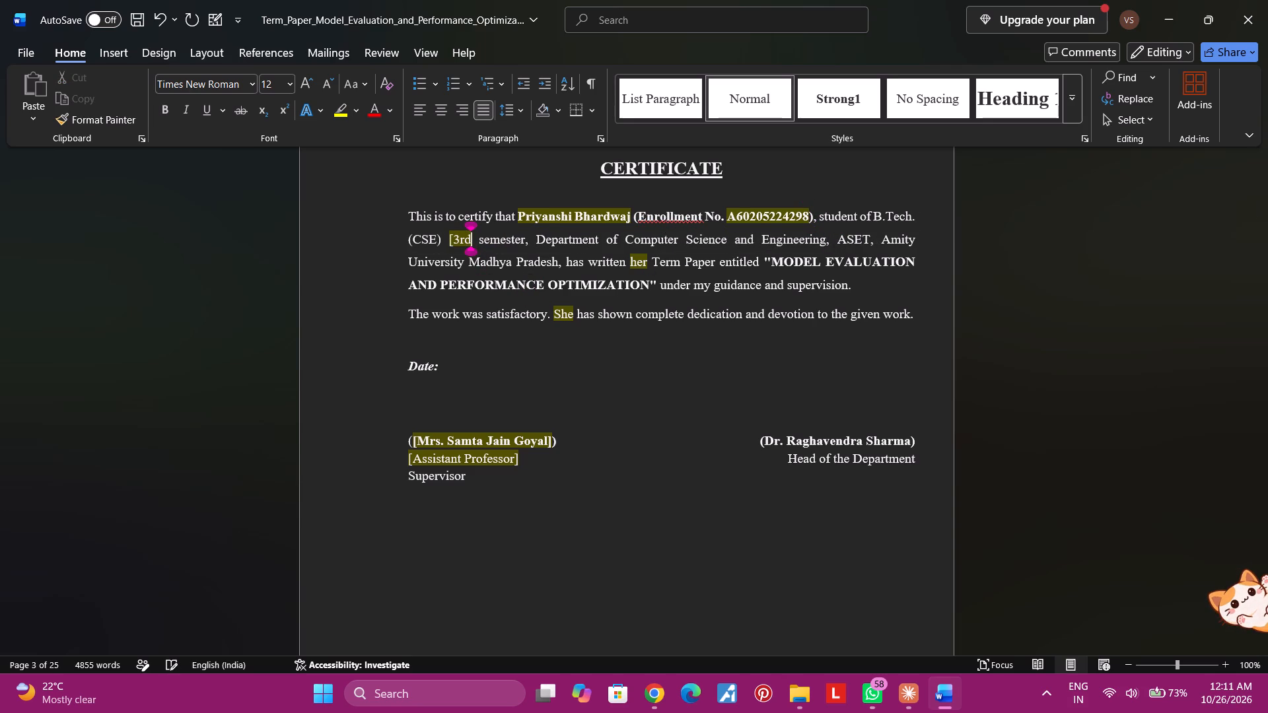
left_click(455, 238)
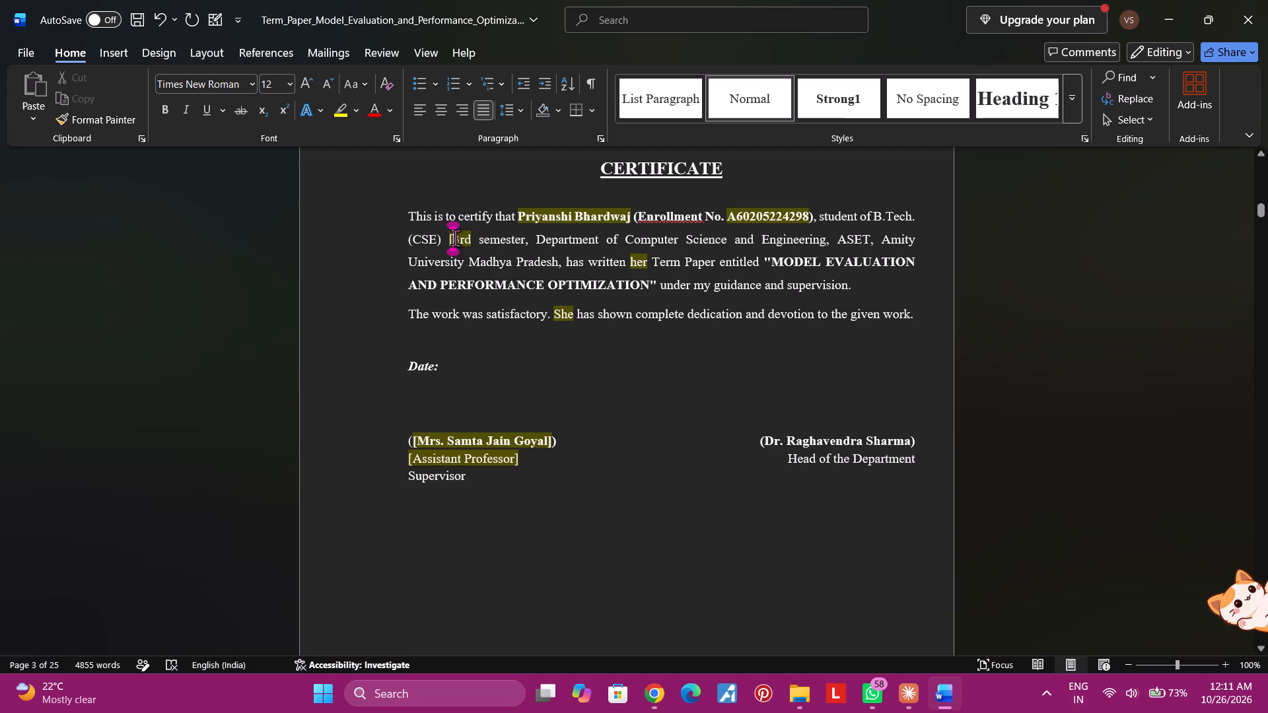
key("BackSpace")
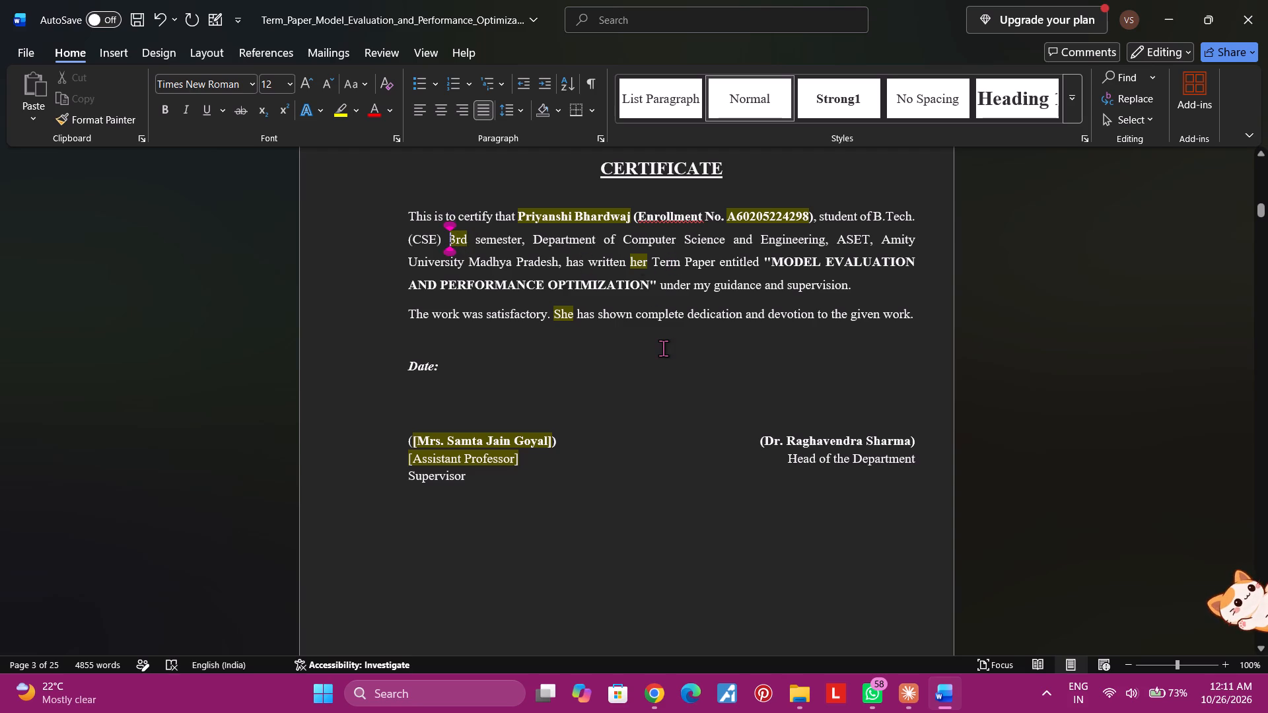
Replace the [Guide Name] placeholder in the acknowledgement with the supervisor's full name, prefixed with Mrs and without brackets.
scroll(663, 348, "down", 4)
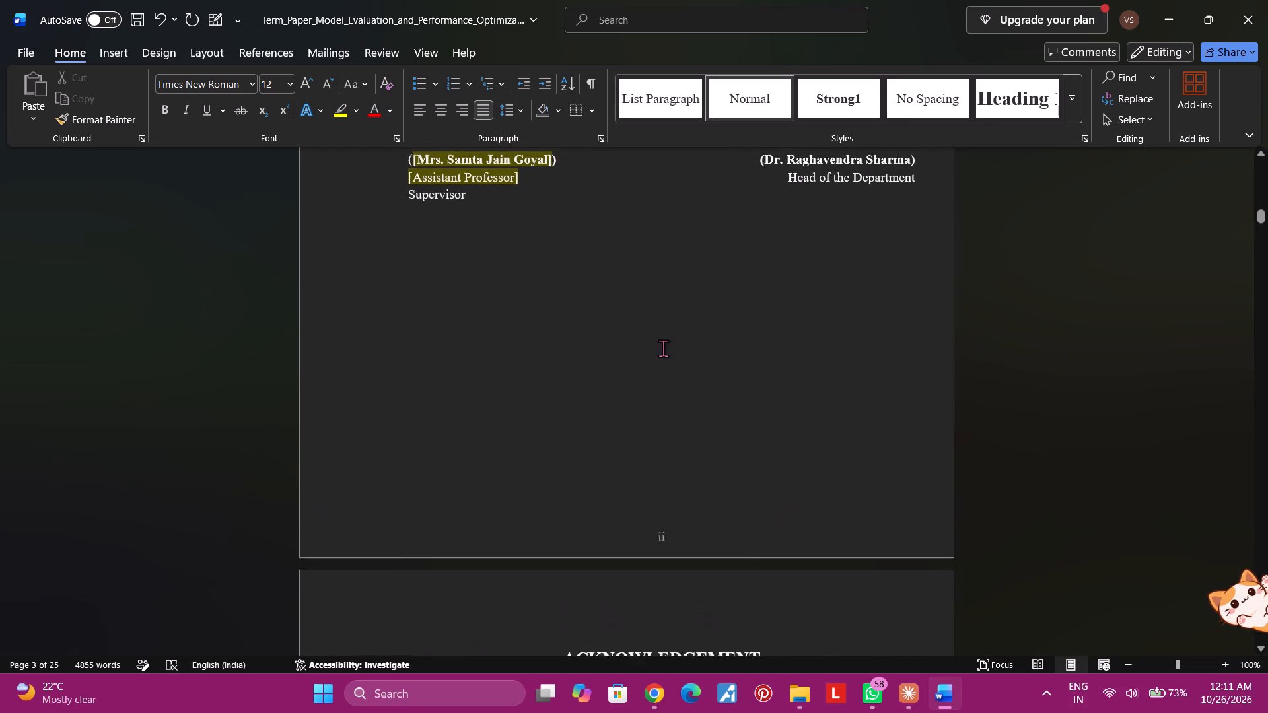
scroll(663, 348, "down", 2)
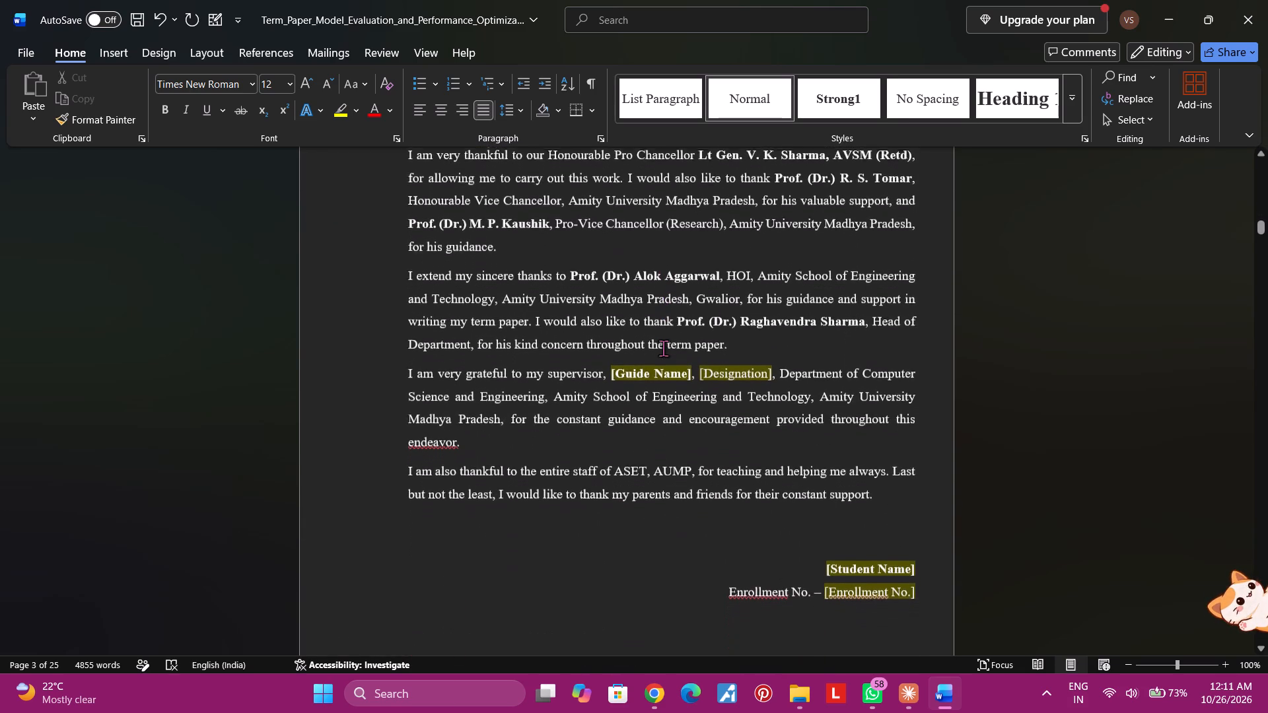
scroll(663, 348, "down", 1)
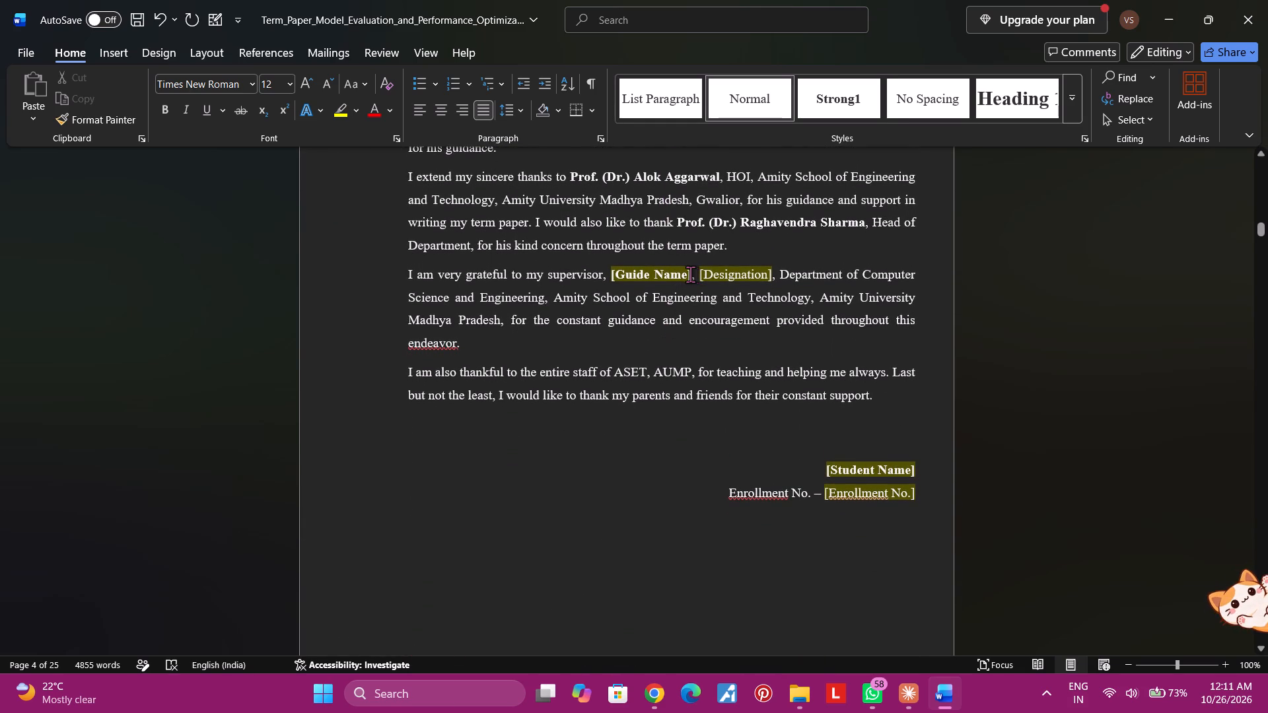
left_click(690, 273)
left_click(691, 276)
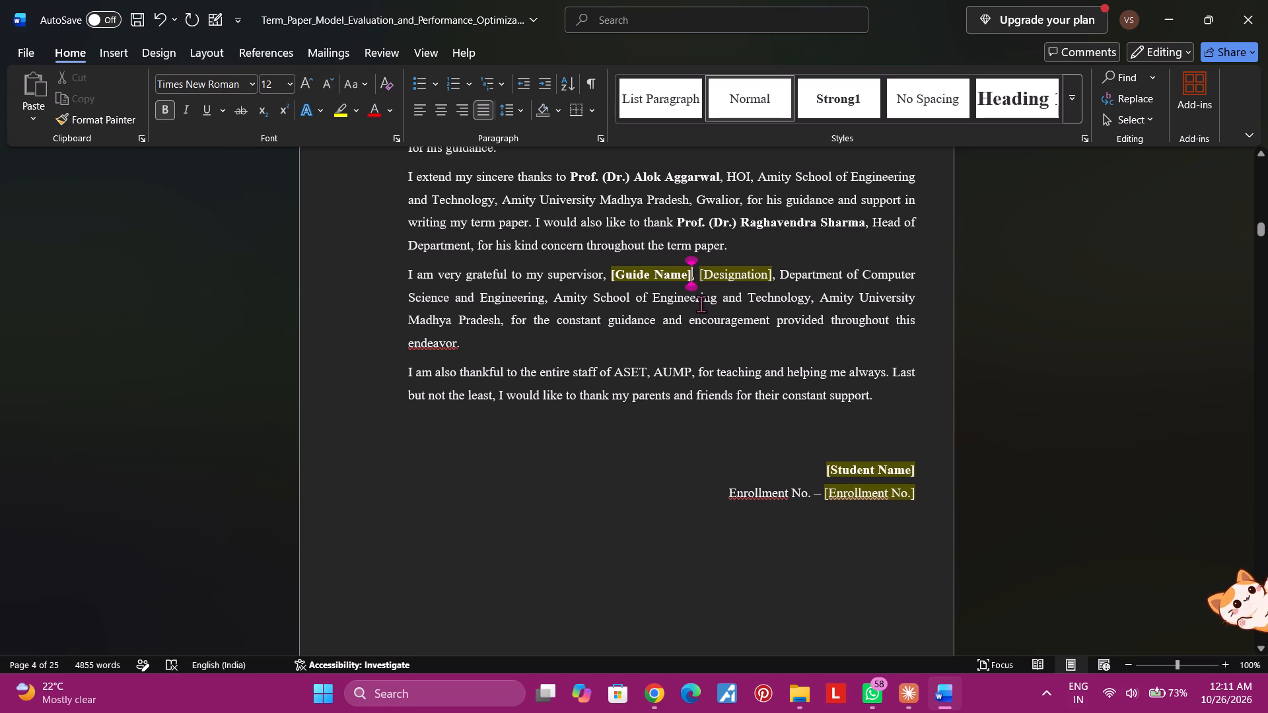
key("BackSpace")
key("BackSpace")
key("BackSpace")
key("BackSpace")
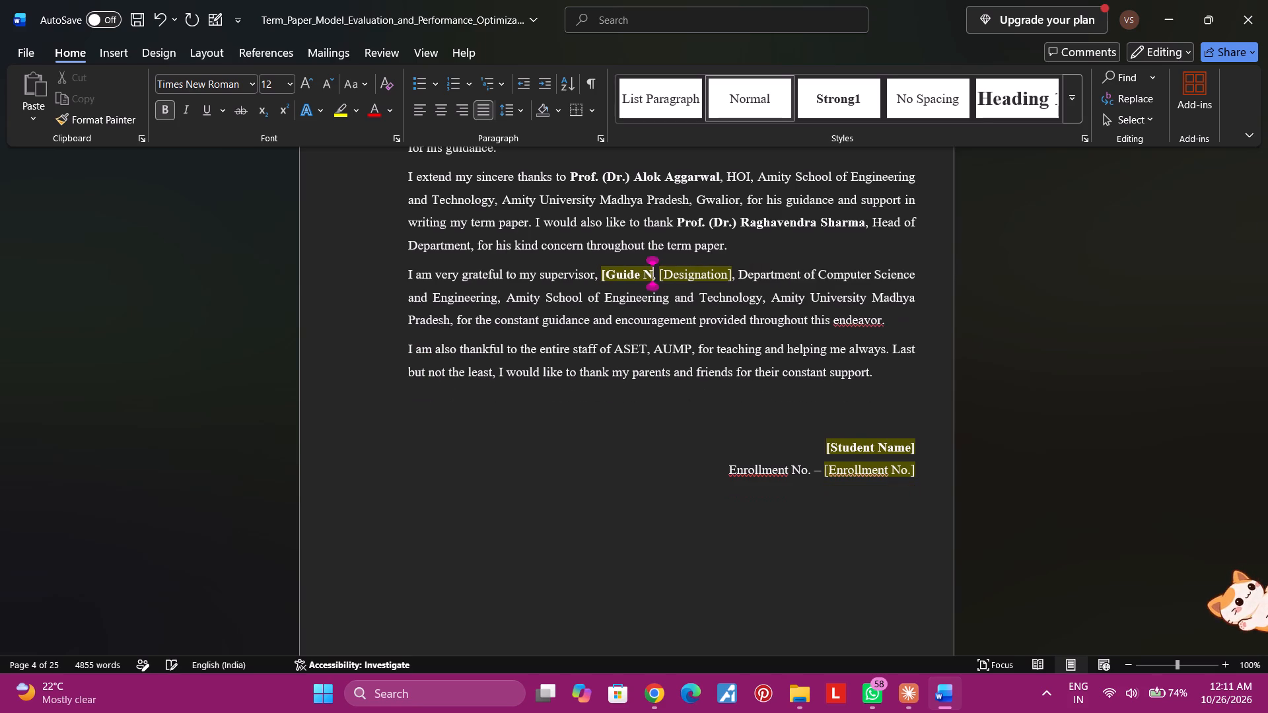
key("BackSpace")
key("BackSpace")
key("BackSpace")
key("BackSpace")
key("BackSpace")
key("BackSpace")
key("BackSpace")
key("BackSpace")
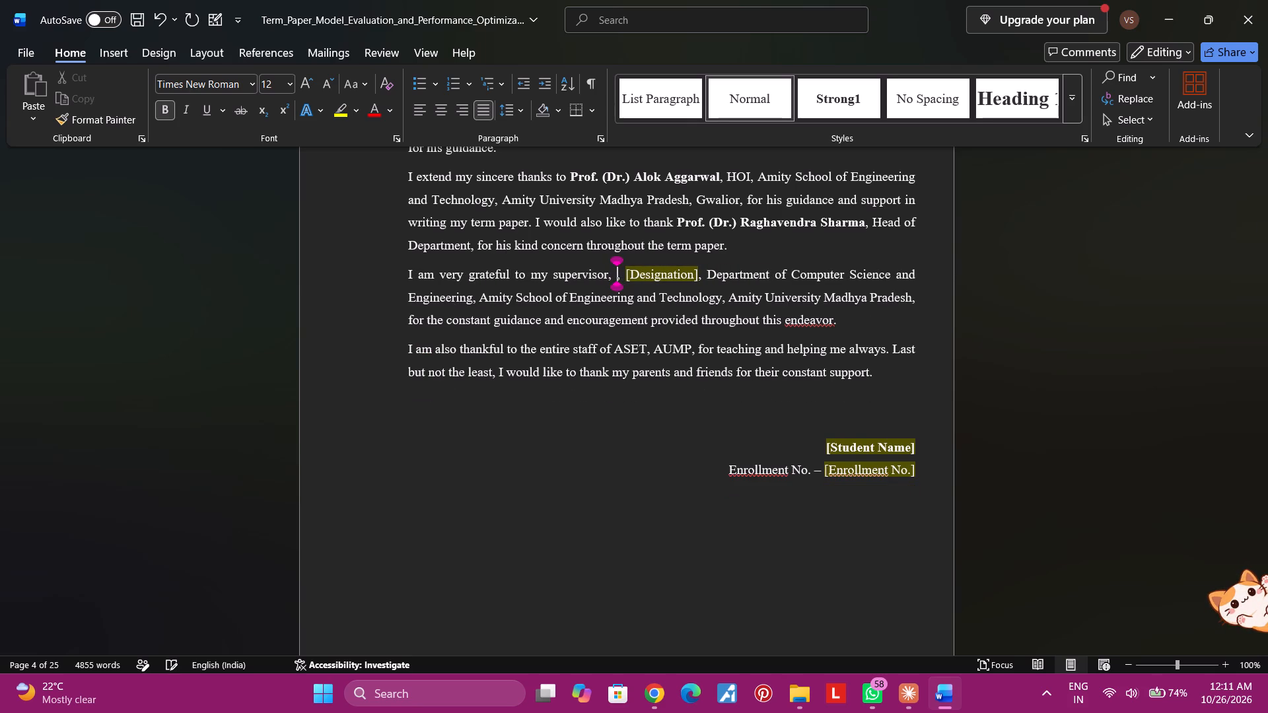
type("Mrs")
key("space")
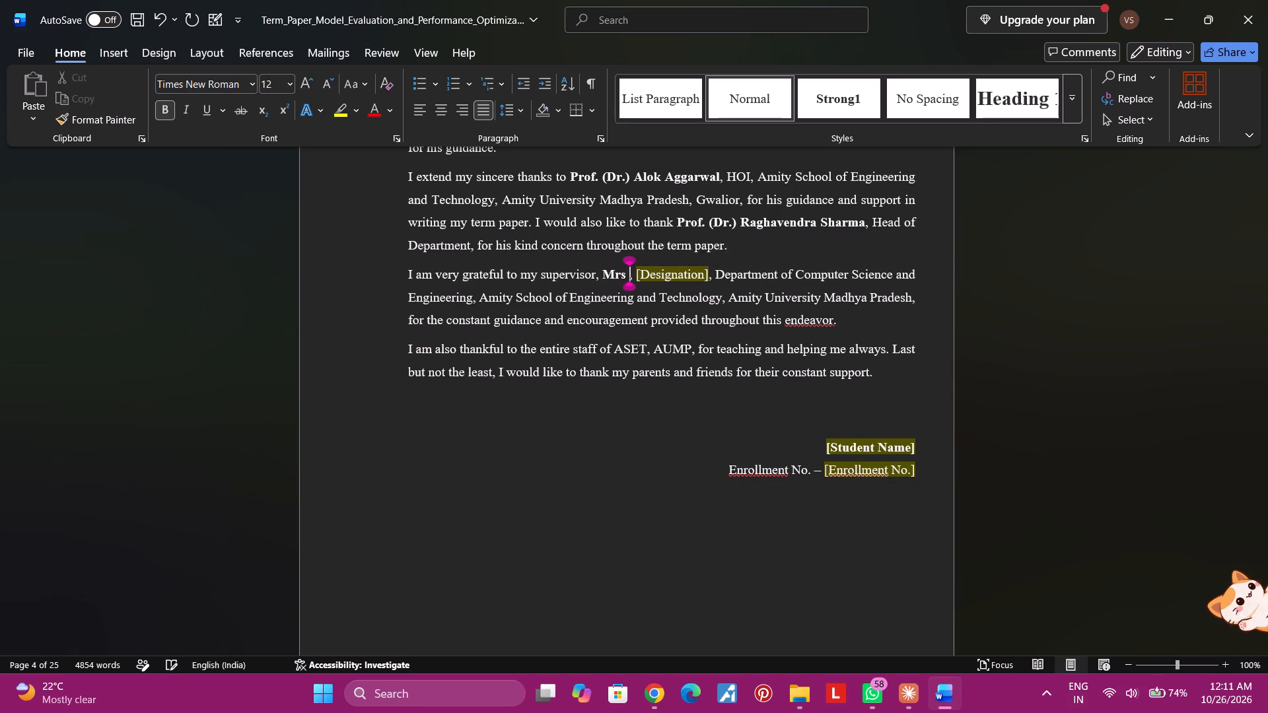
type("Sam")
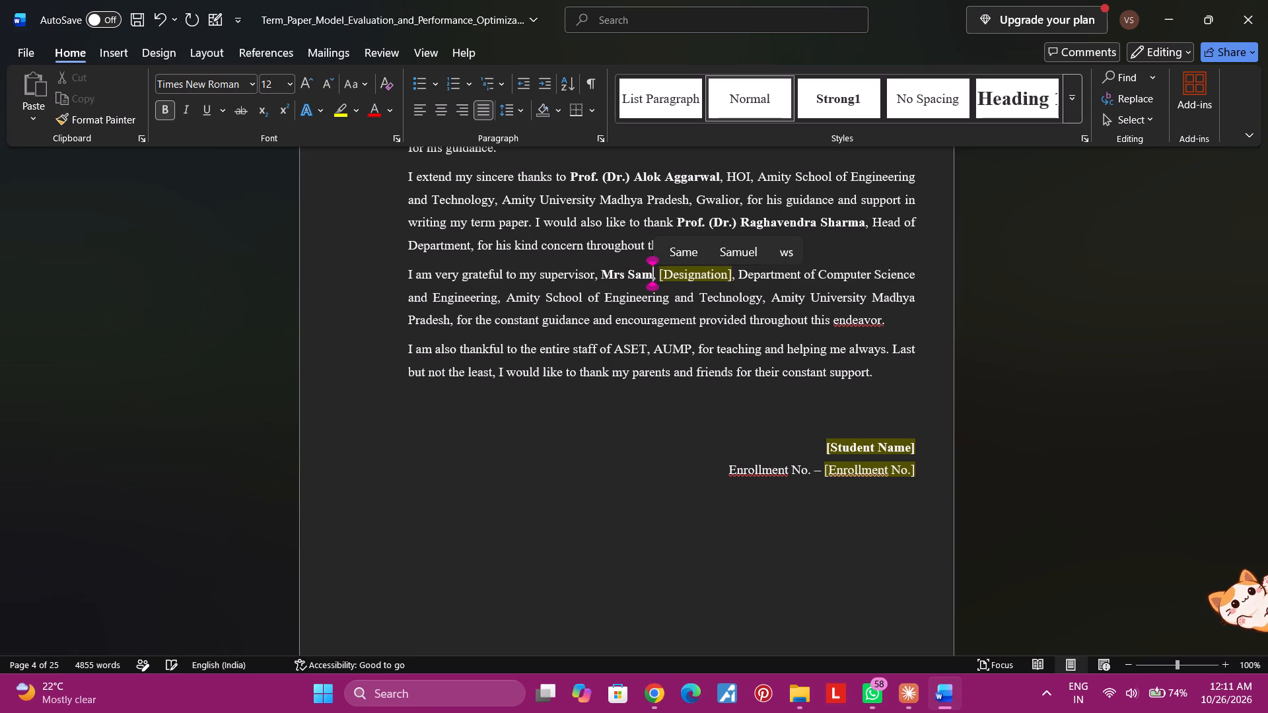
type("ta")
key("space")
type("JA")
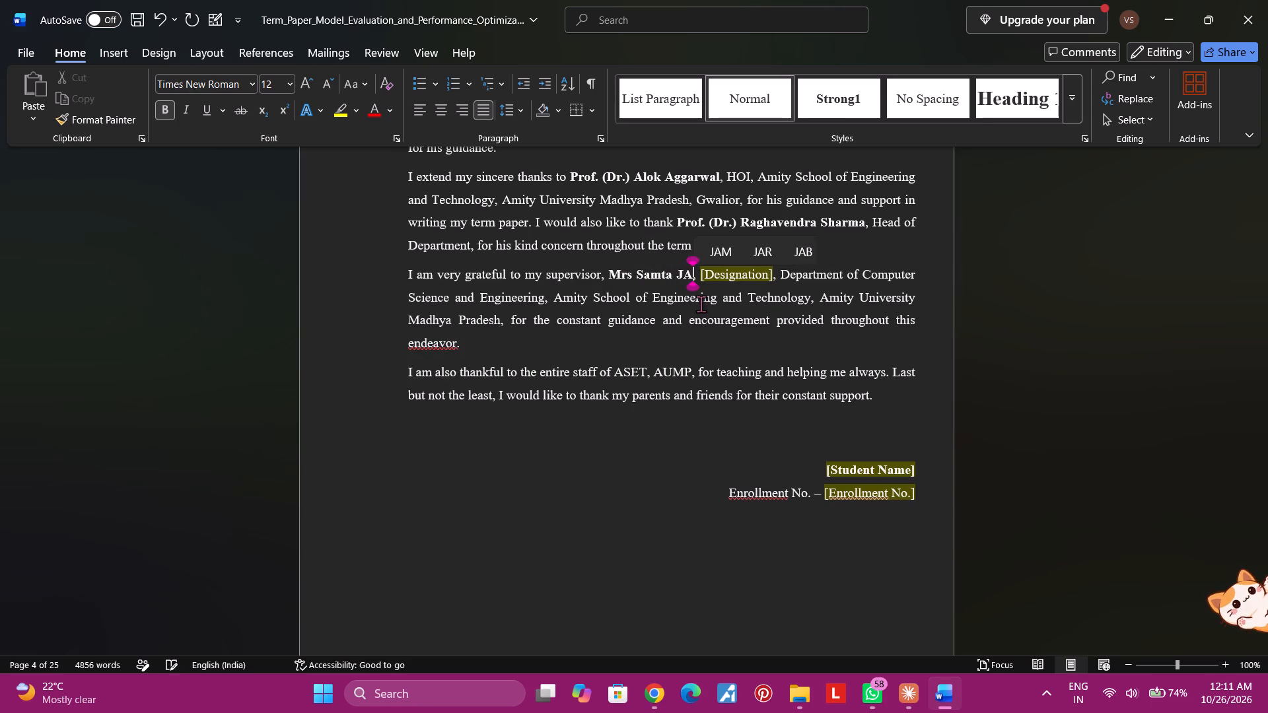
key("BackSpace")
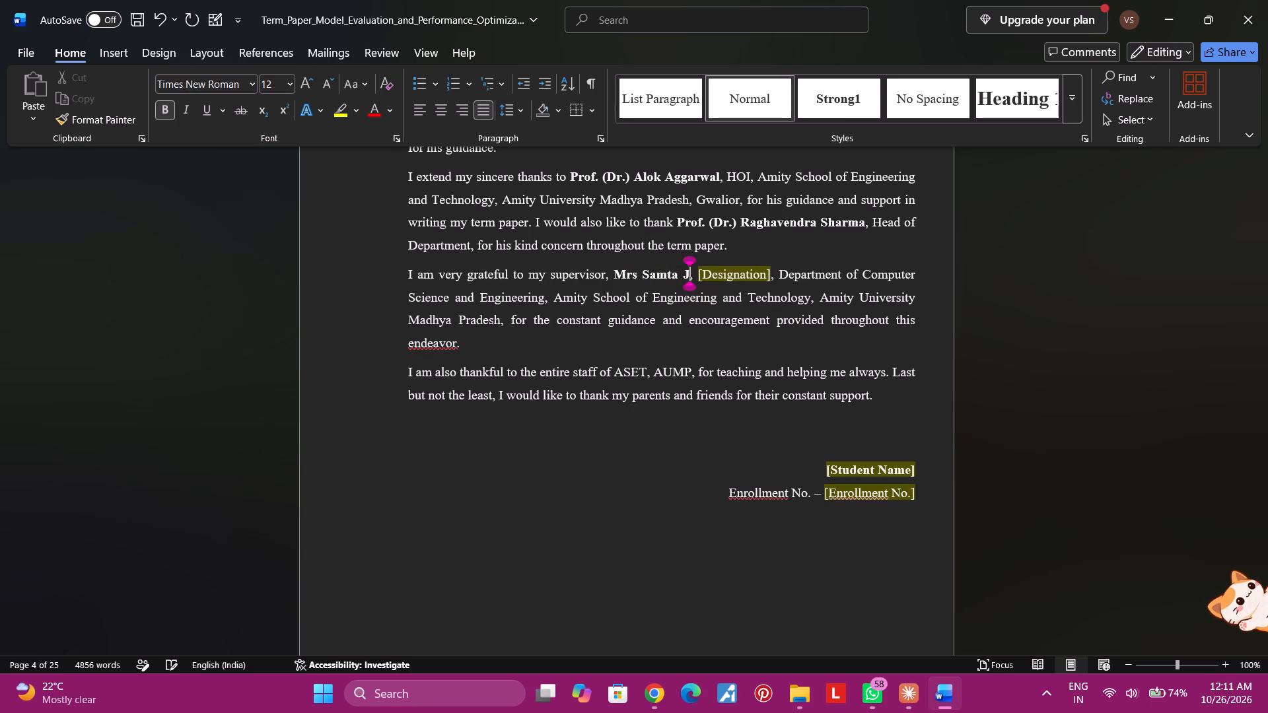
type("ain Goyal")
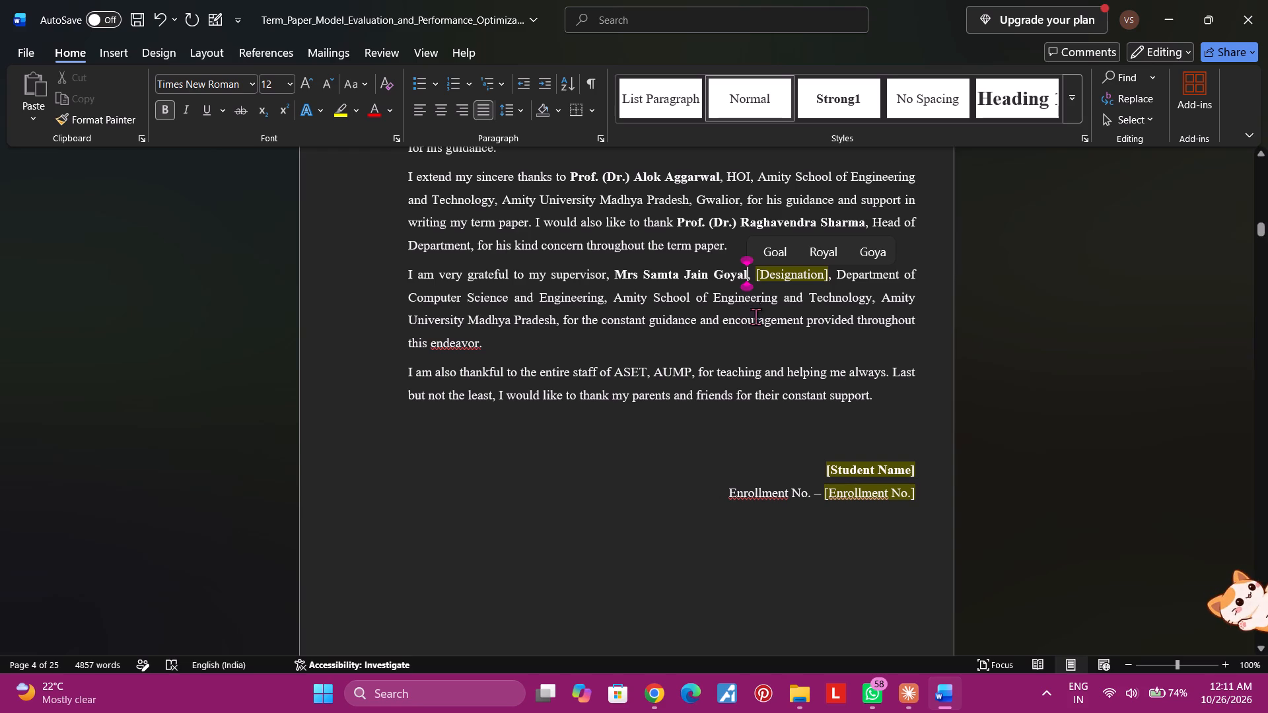
Replace the [Designation] placeholder after the supervisor's name in the acknowledgement with Assistant Professor, without brackets and followed by a comma.
left_click(806, 277)
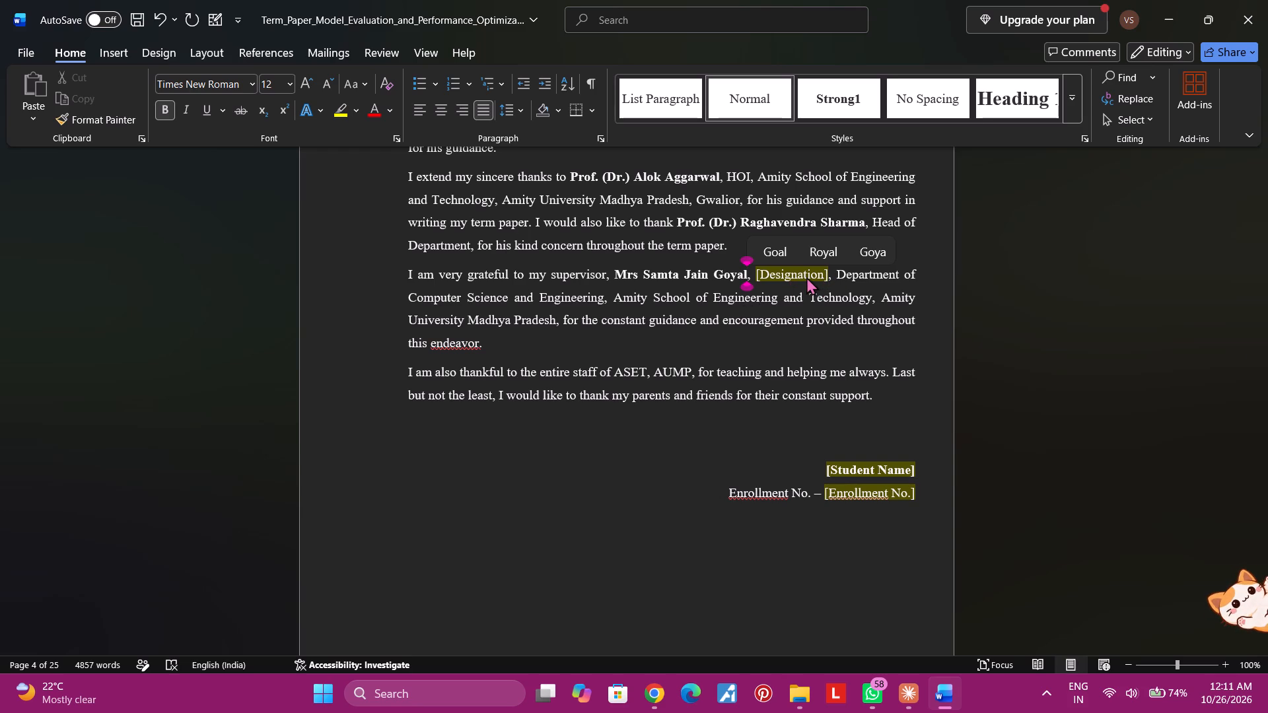
left_click(806, 282)
left_click(826, 277)
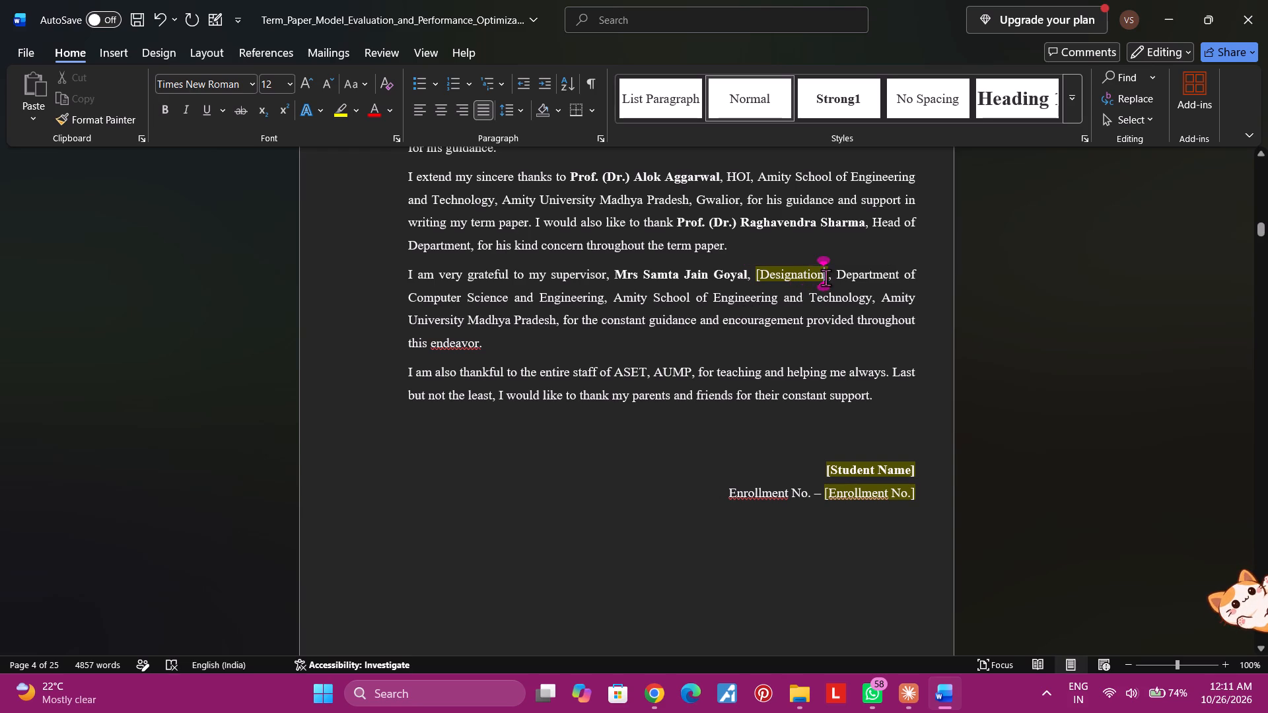
left_click(830, 277)
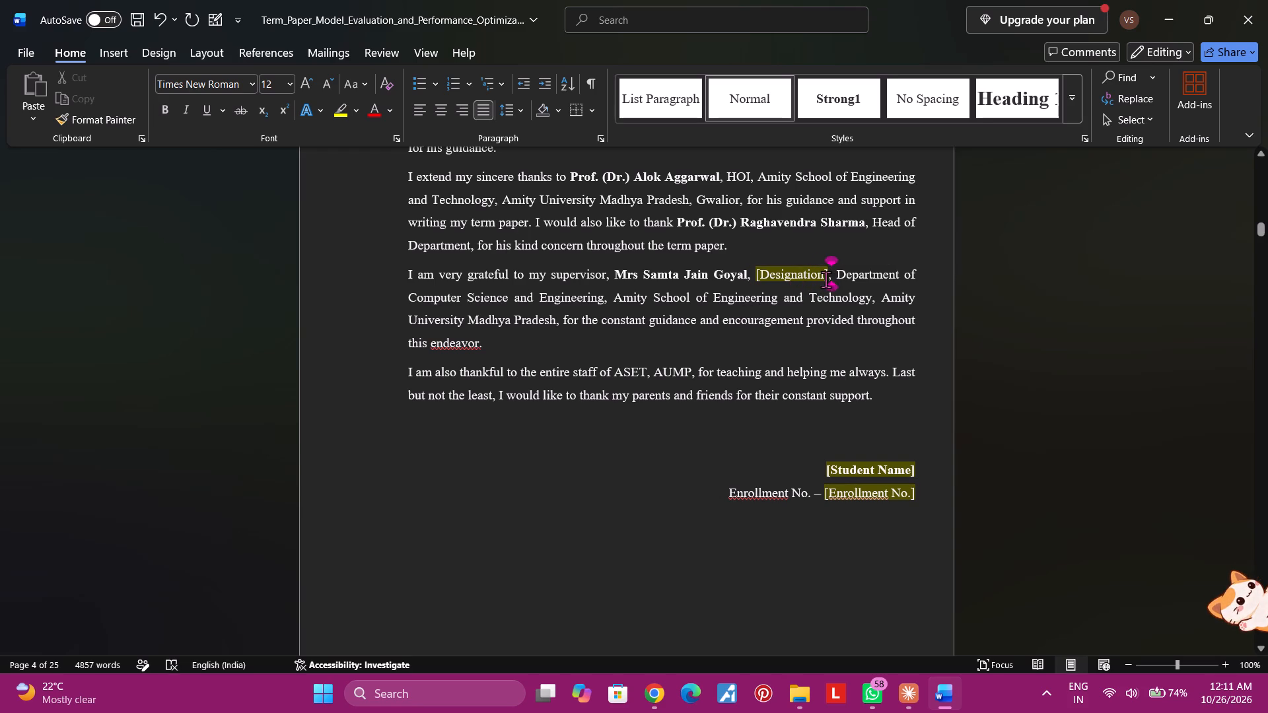
key("BackSpace")
key("BackSpace")
key("BackSpace")
key("BackSpace")
key("BackSpace")
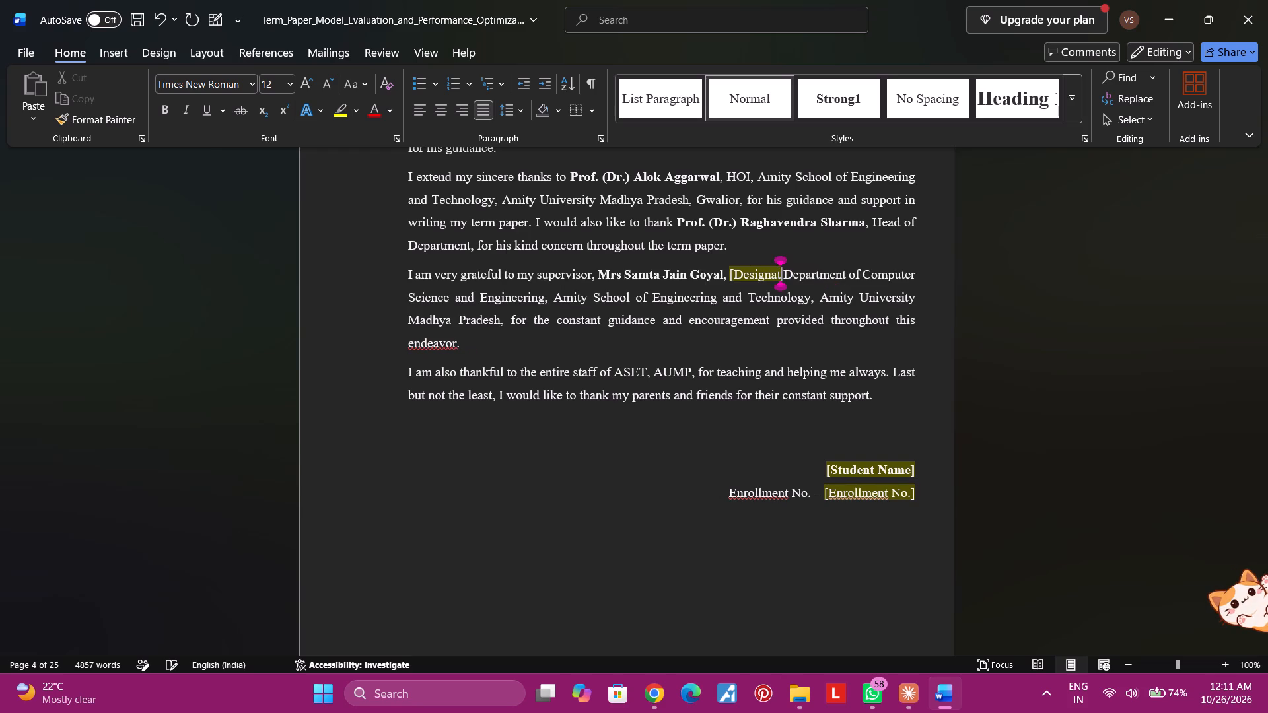
key("BackSpace")
key("BackSpace")
key("BackSpace")
key("BackSpace")
key("BackSpace")
key("BackSpace")
key("BackSpace")
key("BackSpace")
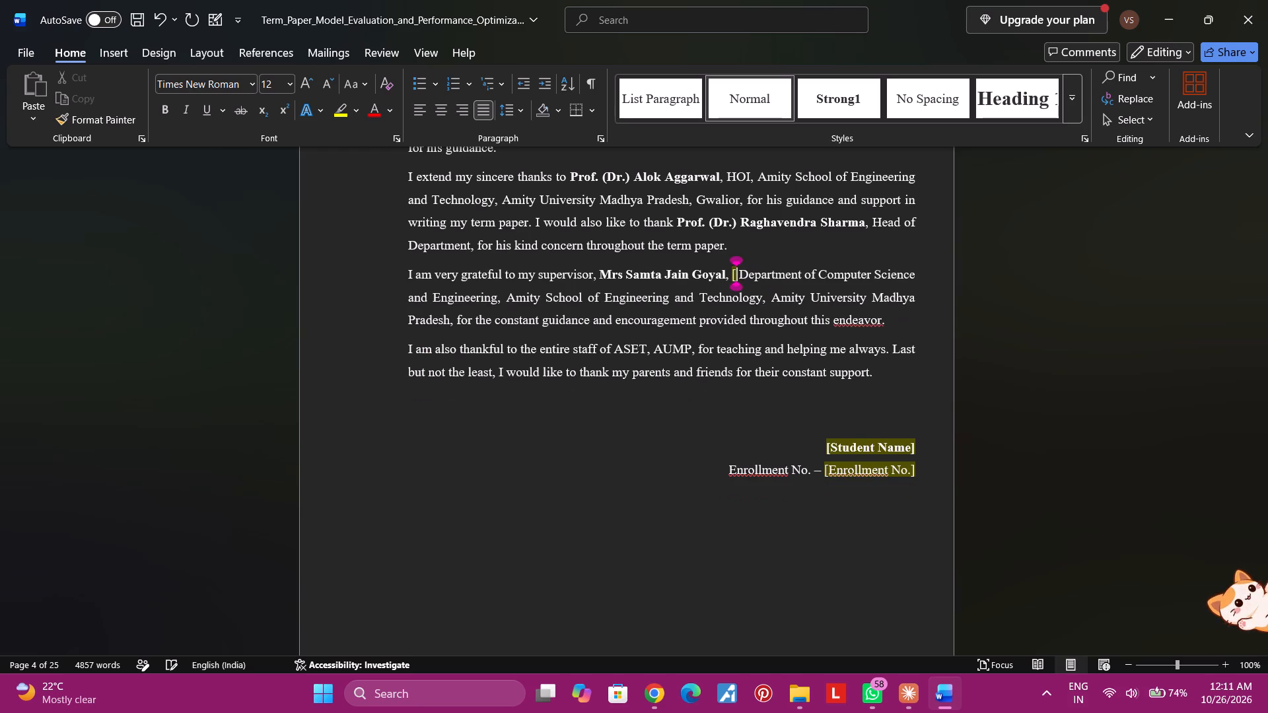
key("BackSpace")
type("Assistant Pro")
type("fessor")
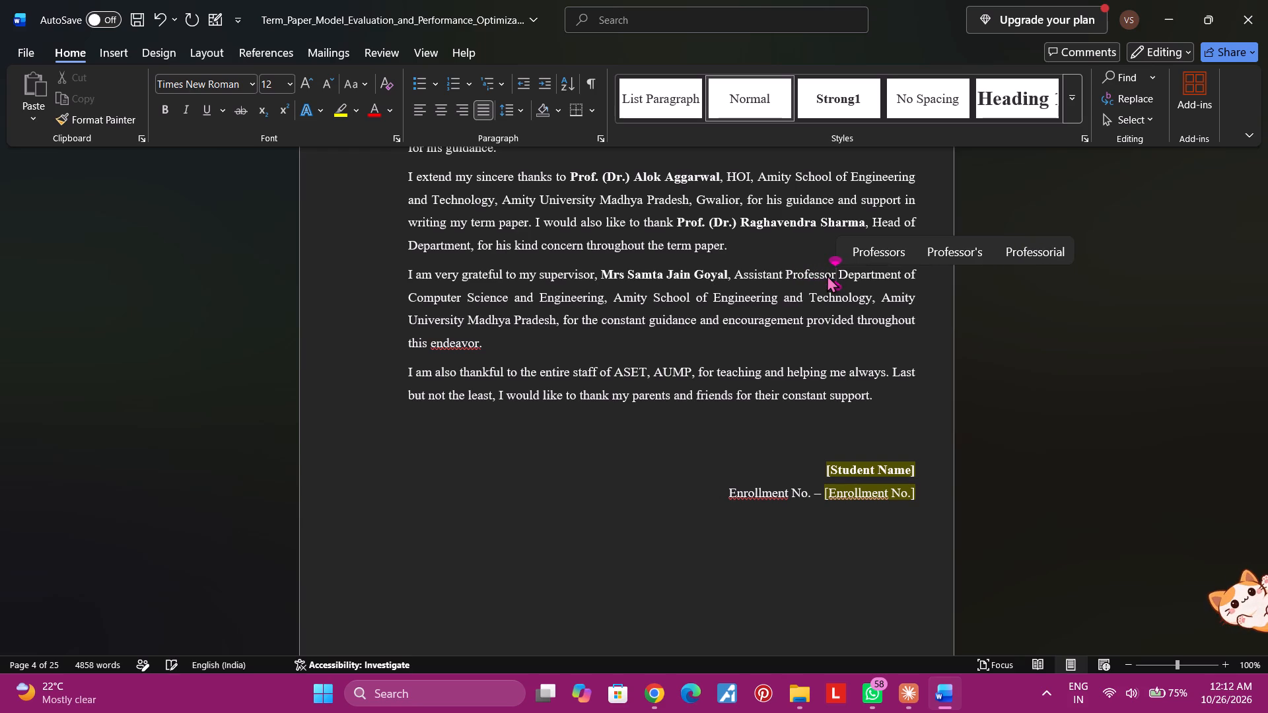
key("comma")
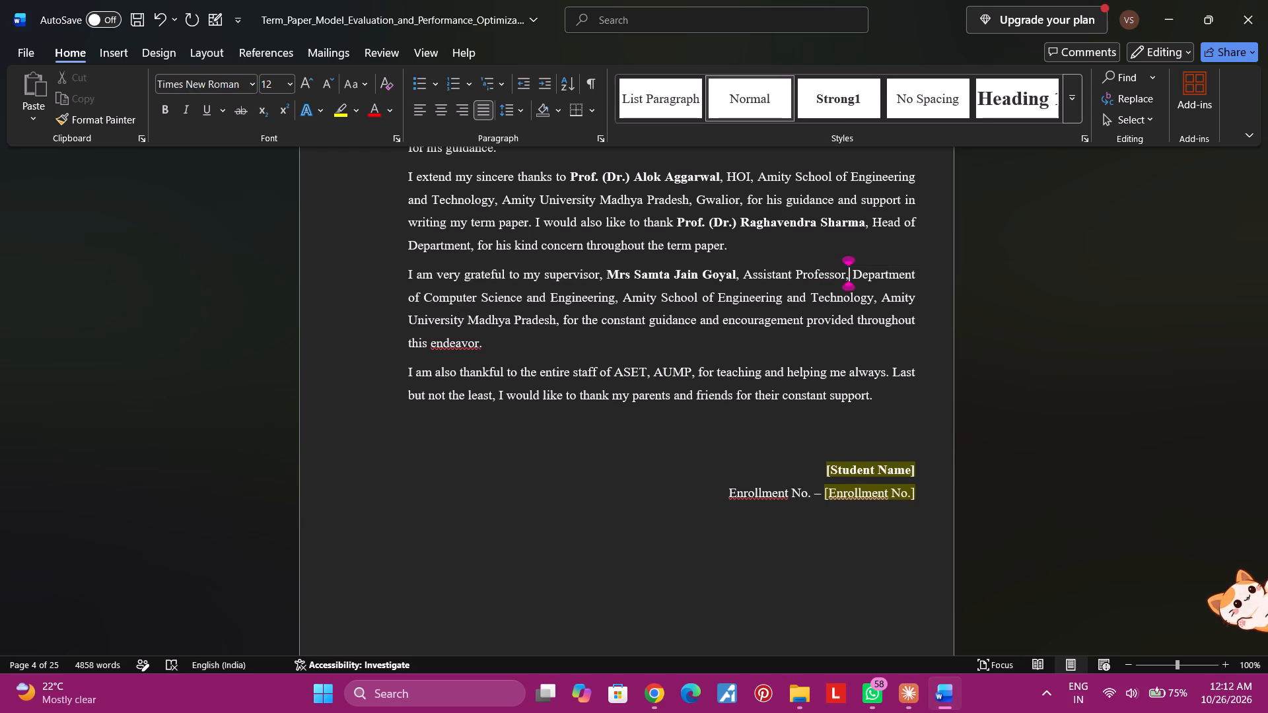
Replace the [Student Name] placeholder at the end of the acknowledgement with the student's full name, without brackets.
left_click(915, 471)
key("BackSpace")
key("BackSpace")
key("BackSpace")
key("BackSpace")
key("BackSpace")
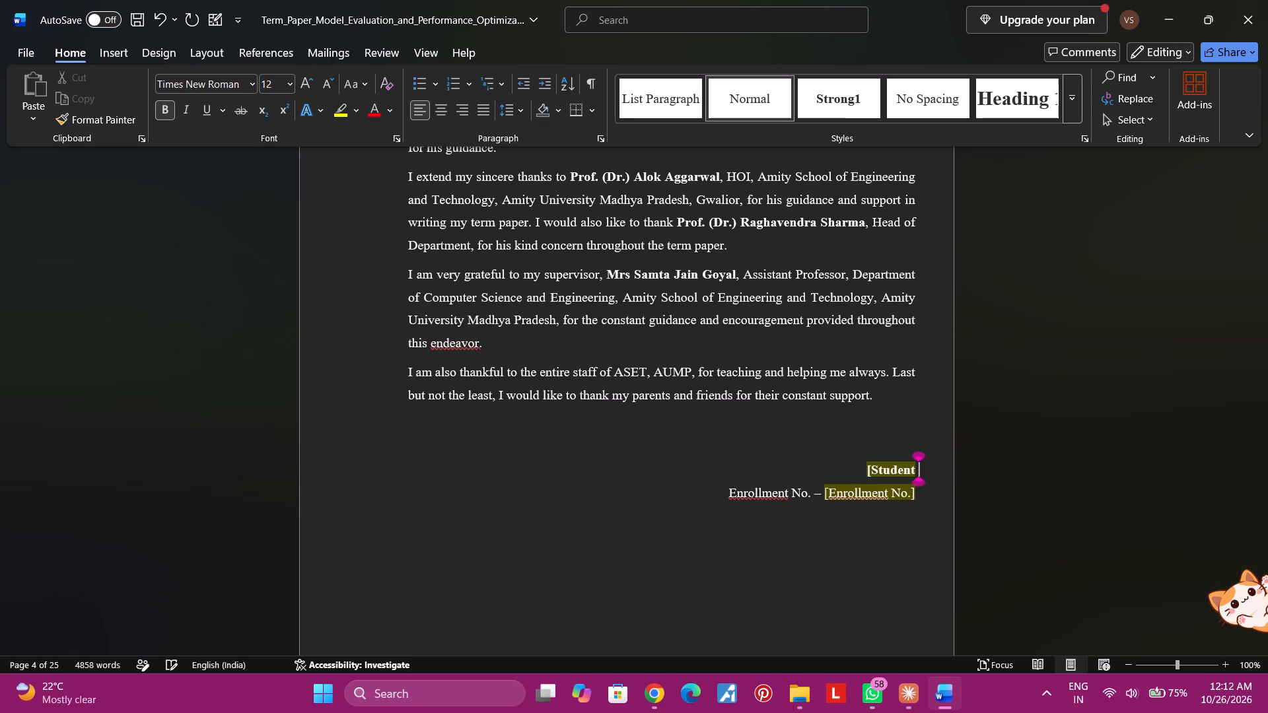
key("BackSpace")
key("BackSpace")
key("BackSpace")
key("BackSpace")
key("BackSpace")
key("BackSpace")
key("BackSpace")
key("BackSpace")
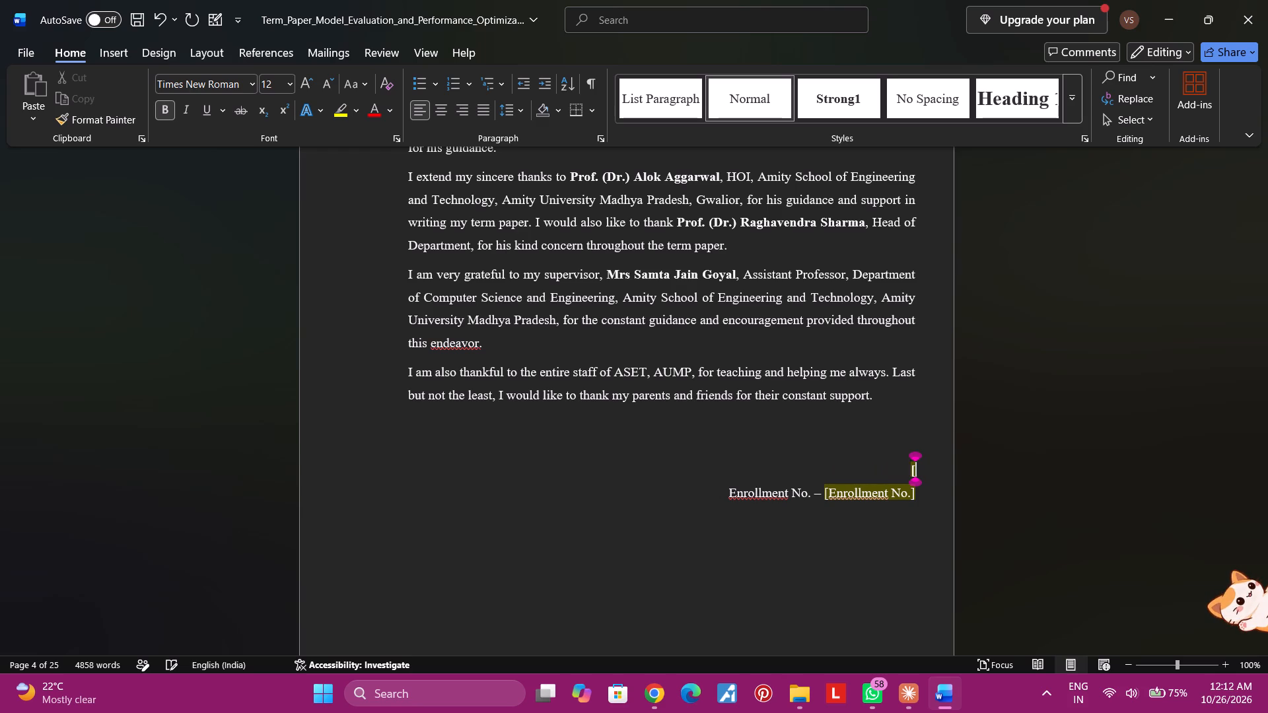
key("BackSpace")
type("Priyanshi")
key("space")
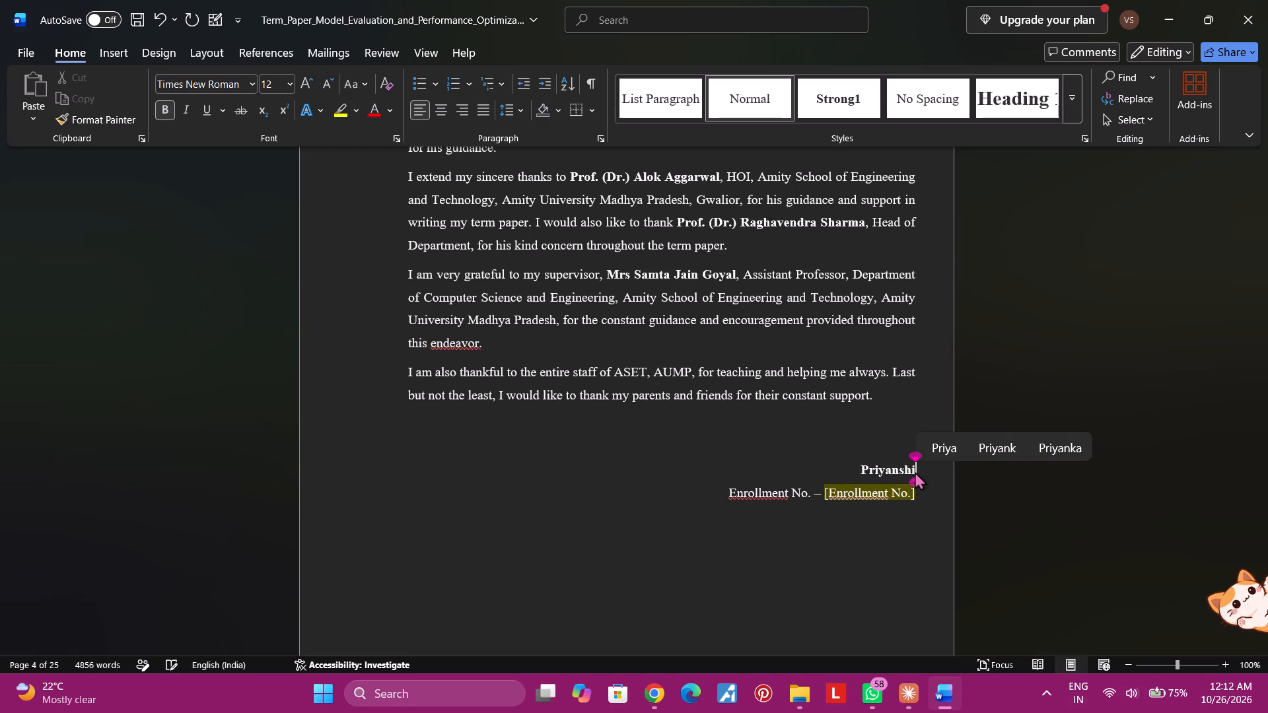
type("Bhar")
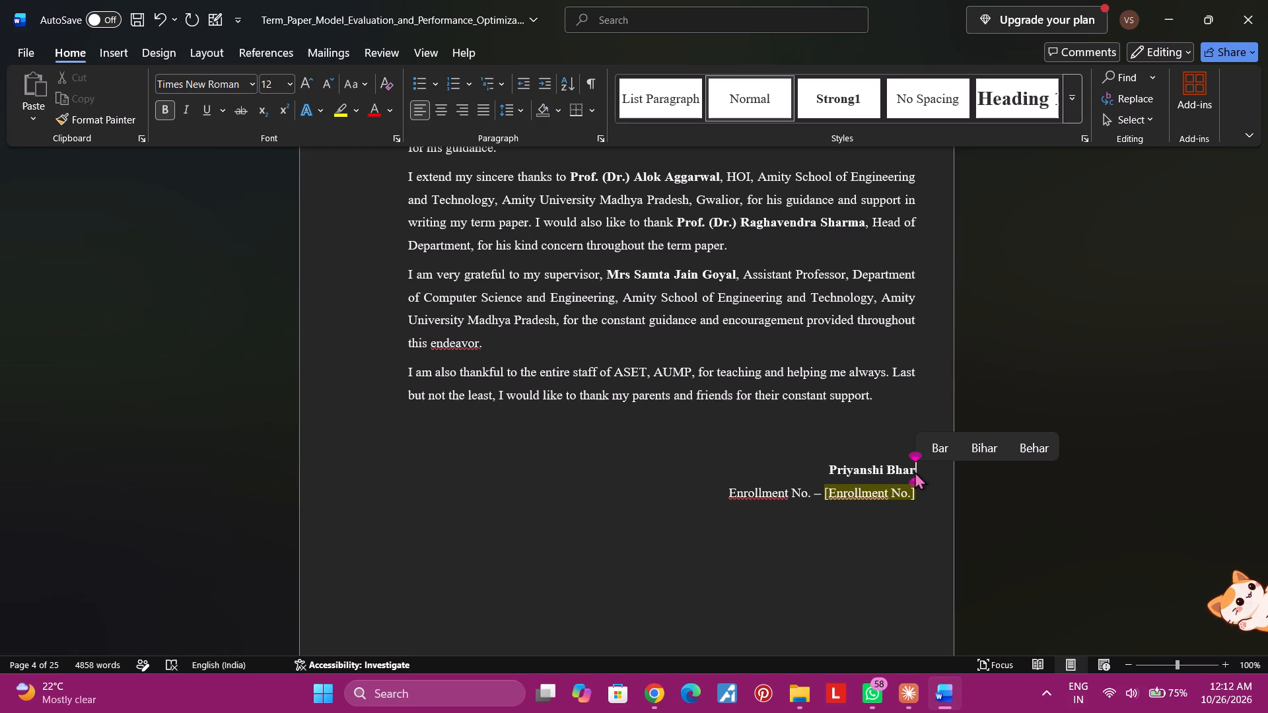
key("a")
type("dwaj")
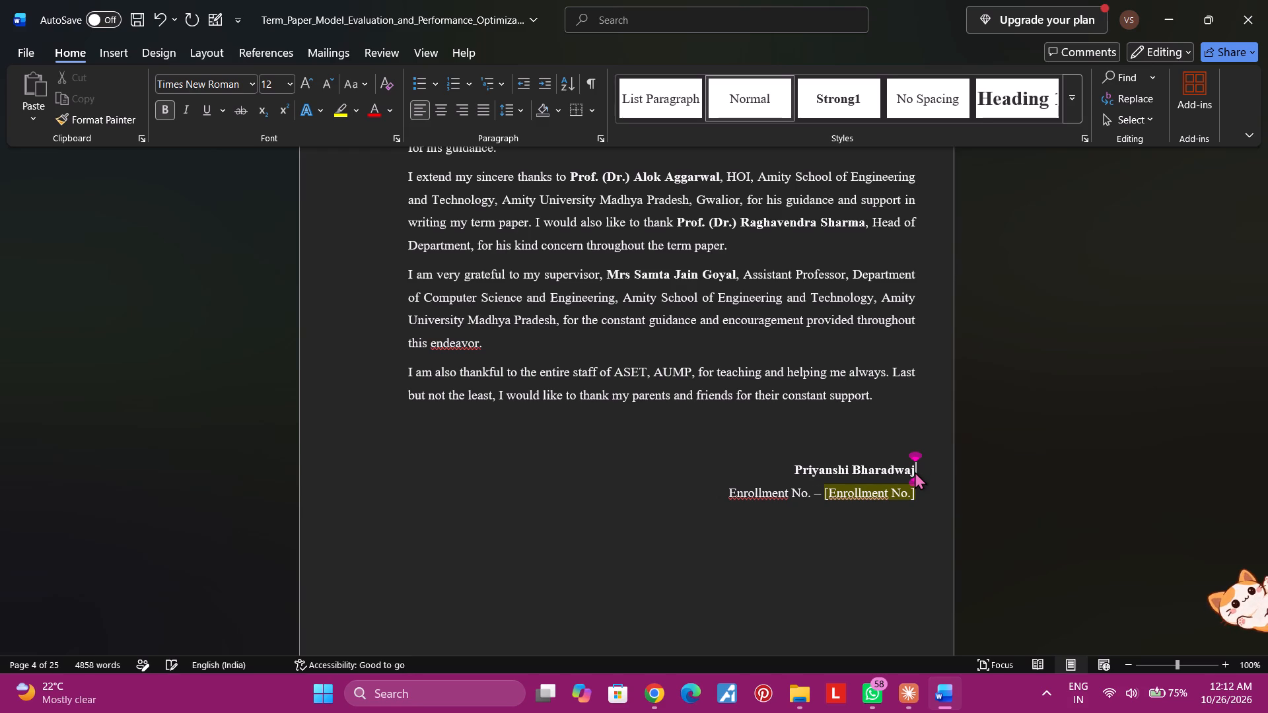
Replace the [Enrollment No.] placeholder below the student's name in the acknowledgement with the student's enrollment number, without brackets.
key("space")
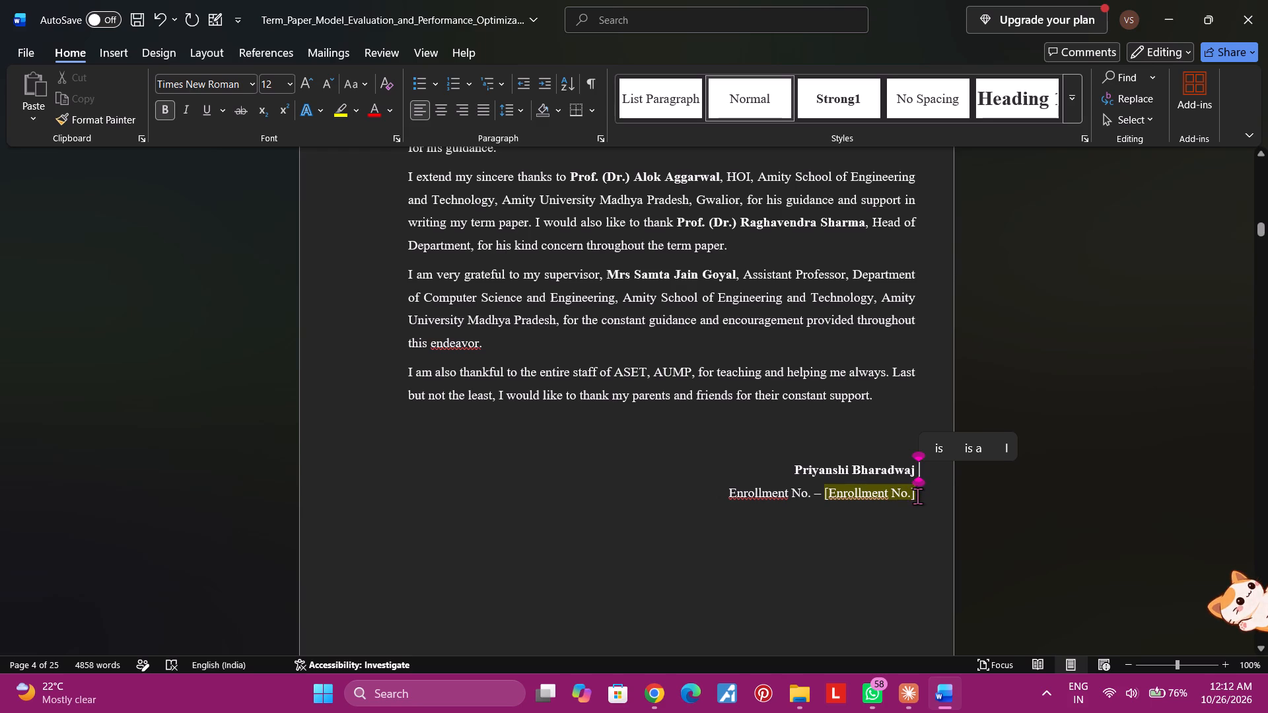
left_click(917, 496)
key("BackSpace")
key("BackSpace")
key("BackSpace")
key("BackSpace")
key("BackSpace")
key("BackSpace")
key("BackSpace")
key("BackSpace")
key("BackSpace")
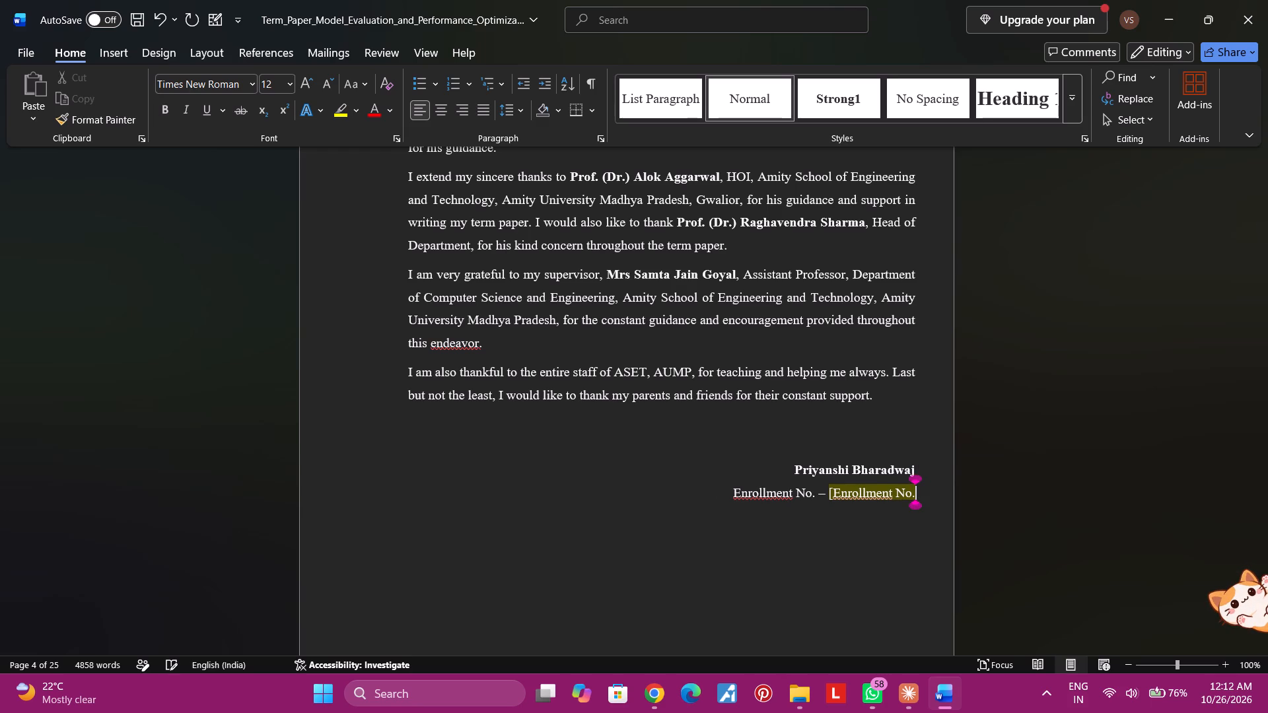
key("BackSpace")
key("BackSpace")
key("BackSpace")
key("BackSpace")
key("BackSpace")
key("BackSpace")
key("BackSpace")
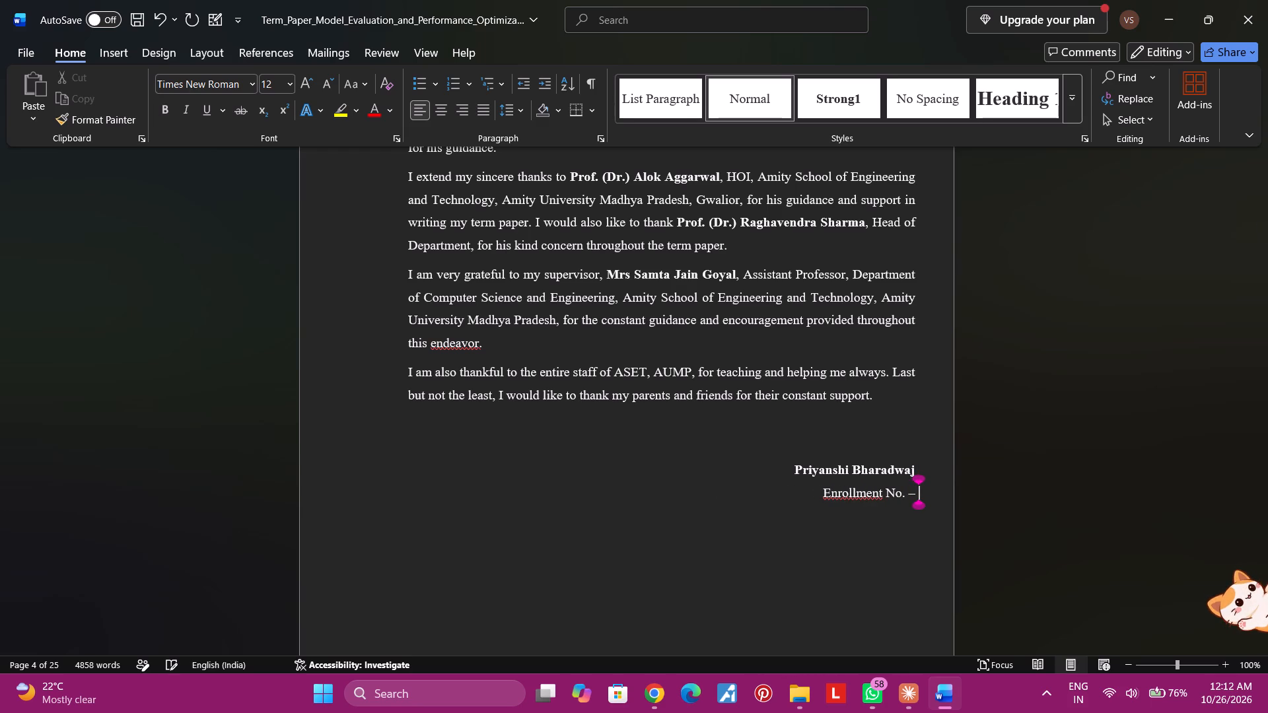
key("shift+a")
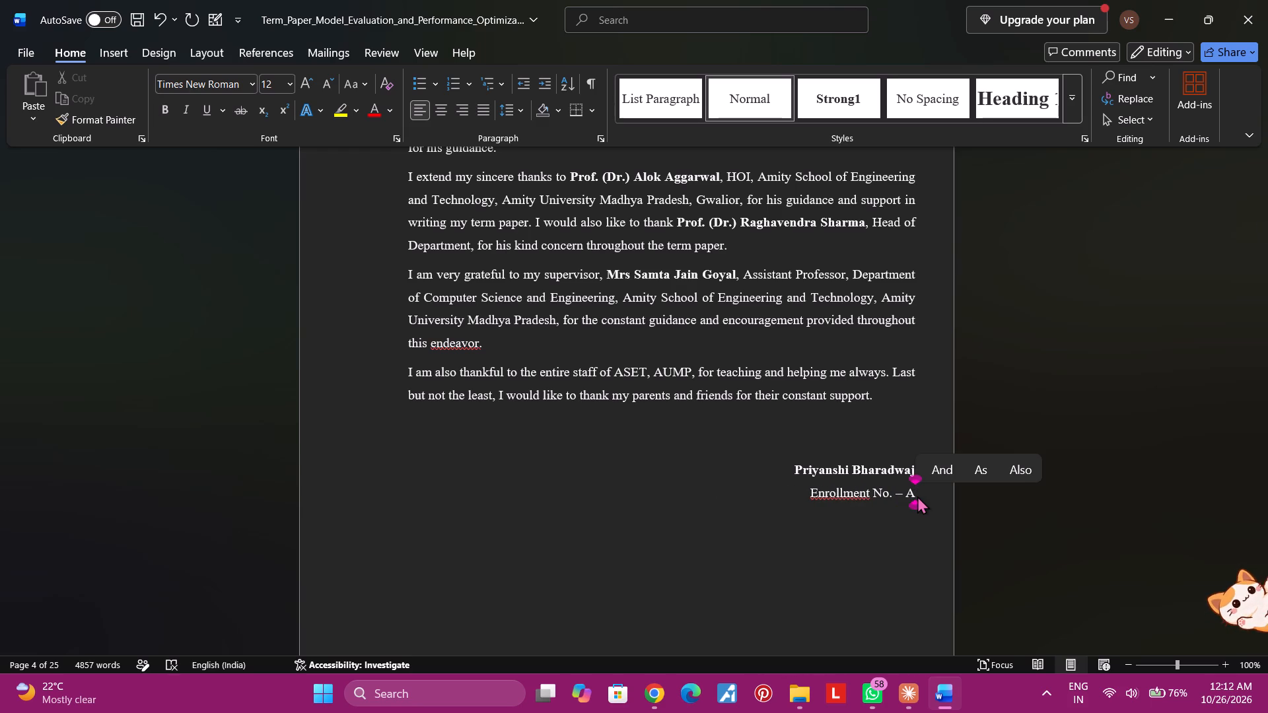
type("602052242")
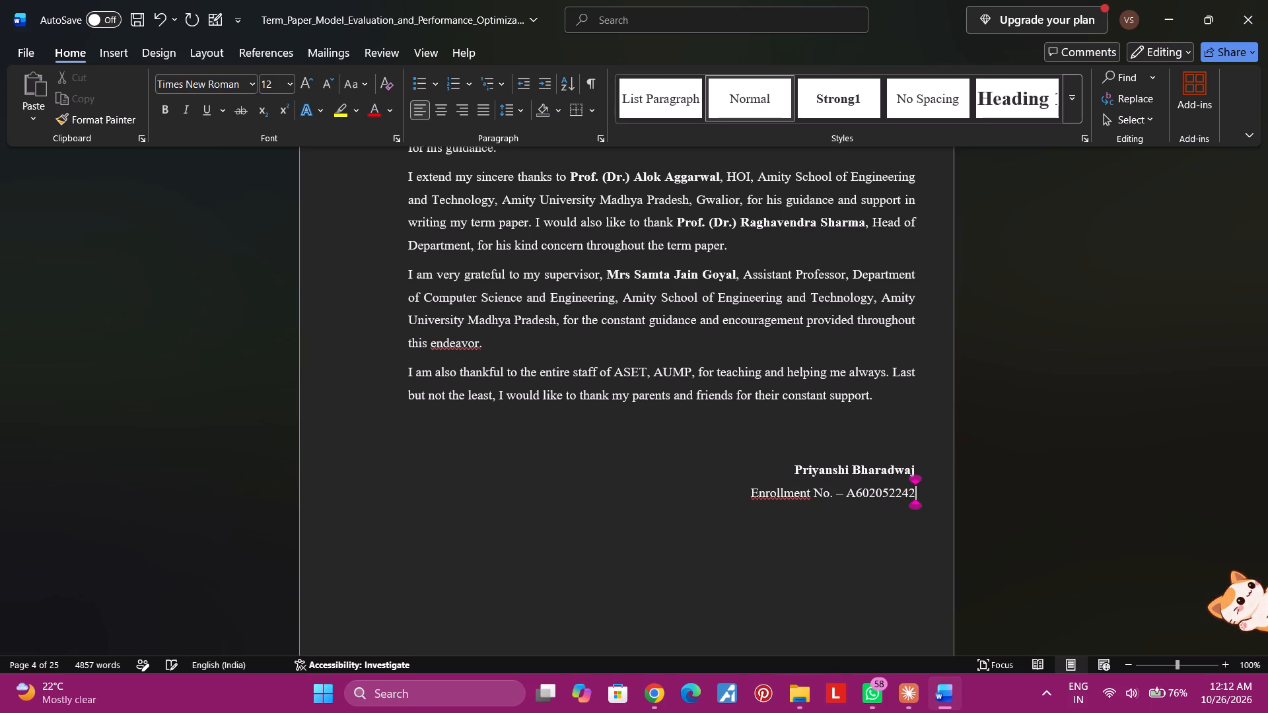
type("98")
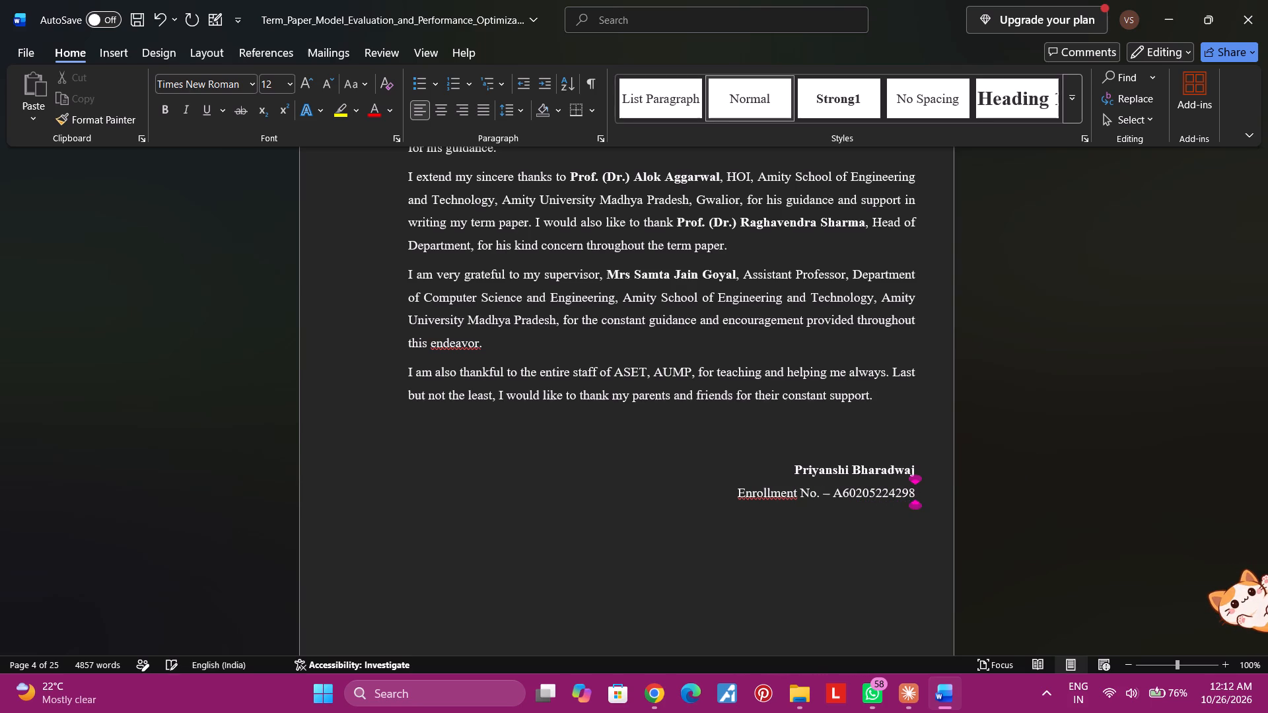
Review the front matter after the acknowledgement: the abstract and the lists of figures, tables and abbreviations.
scroll(756, 508, "down", 7)
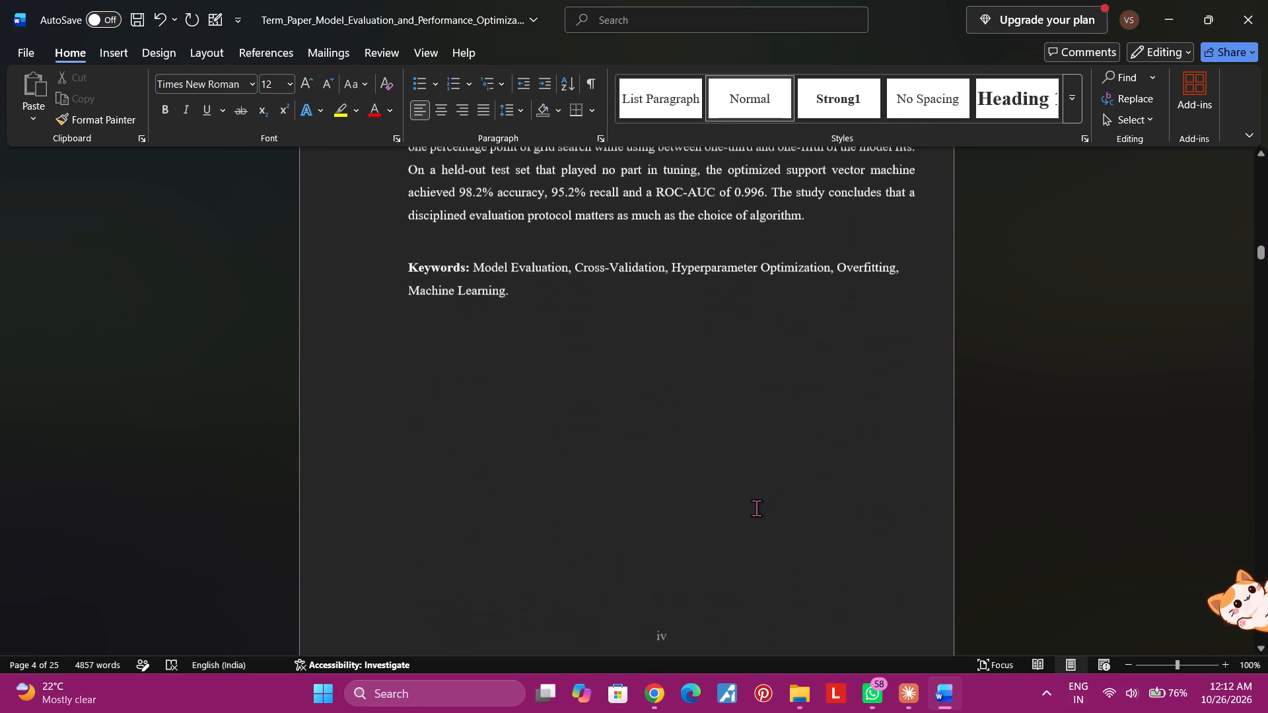
scroll(756, 508, "down", 2)
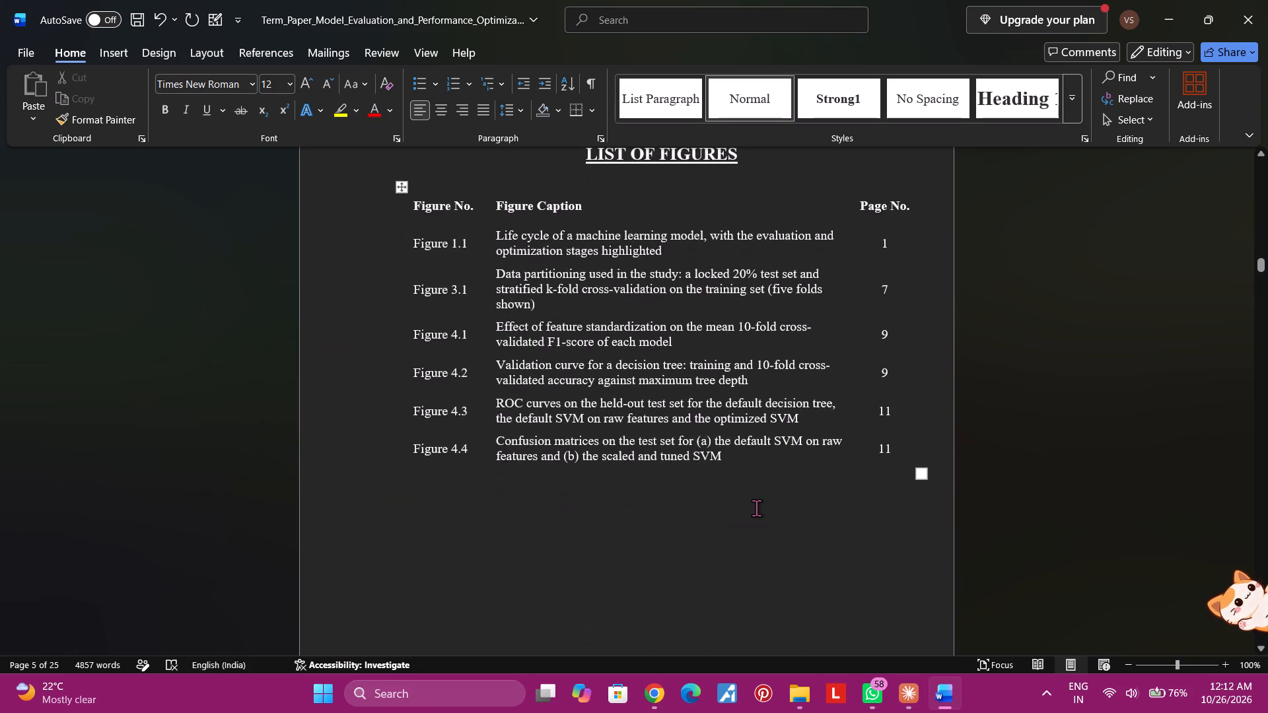
scroll(756, 508, "down", 2)
scroll(756, 508, "up", 1)
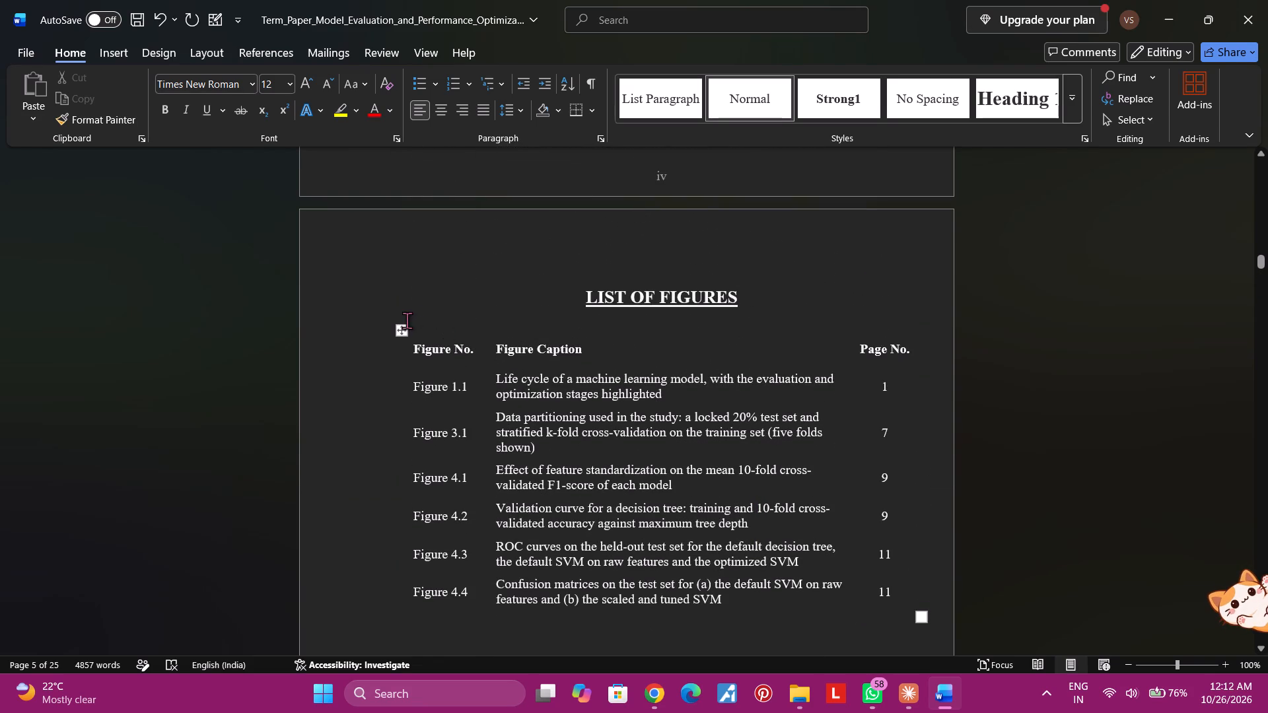
left_click(400, 328)
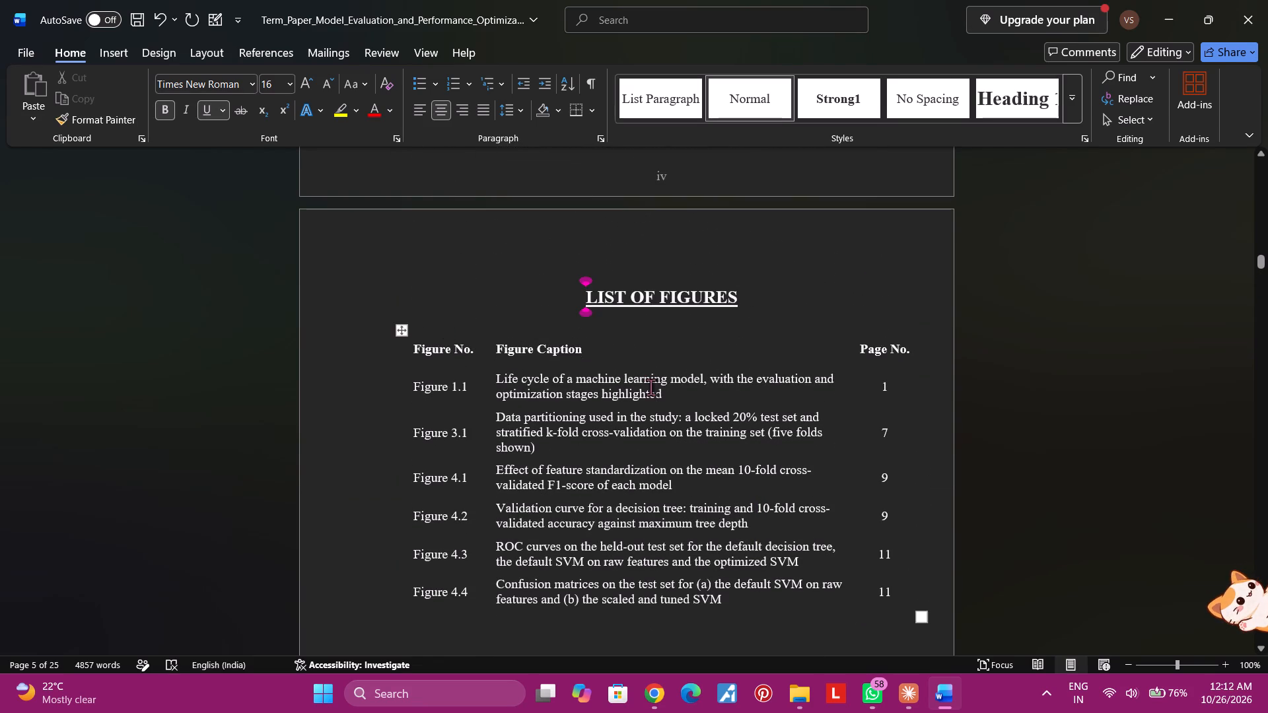
scroll(651, 387, "down", 7)
scroll(651, 387, "up", 3)
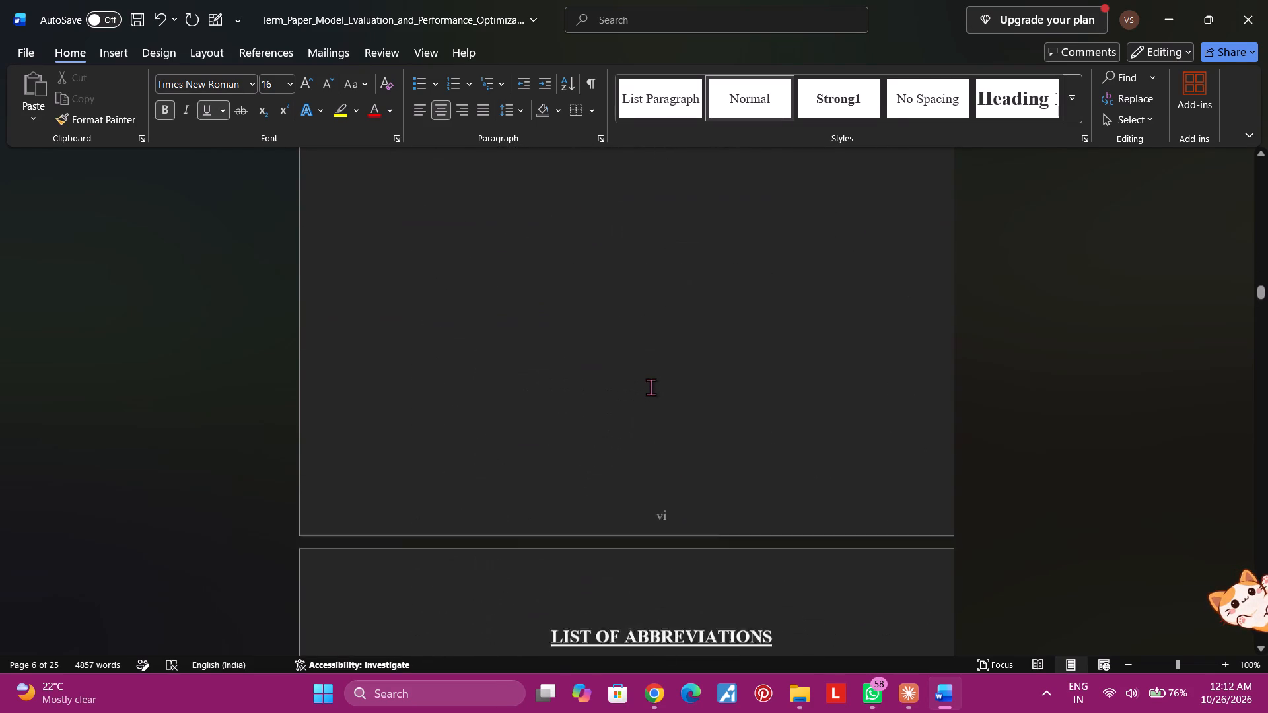
scroll(651, 387, "up", 3)
scroll(651, 387, "down", 3)
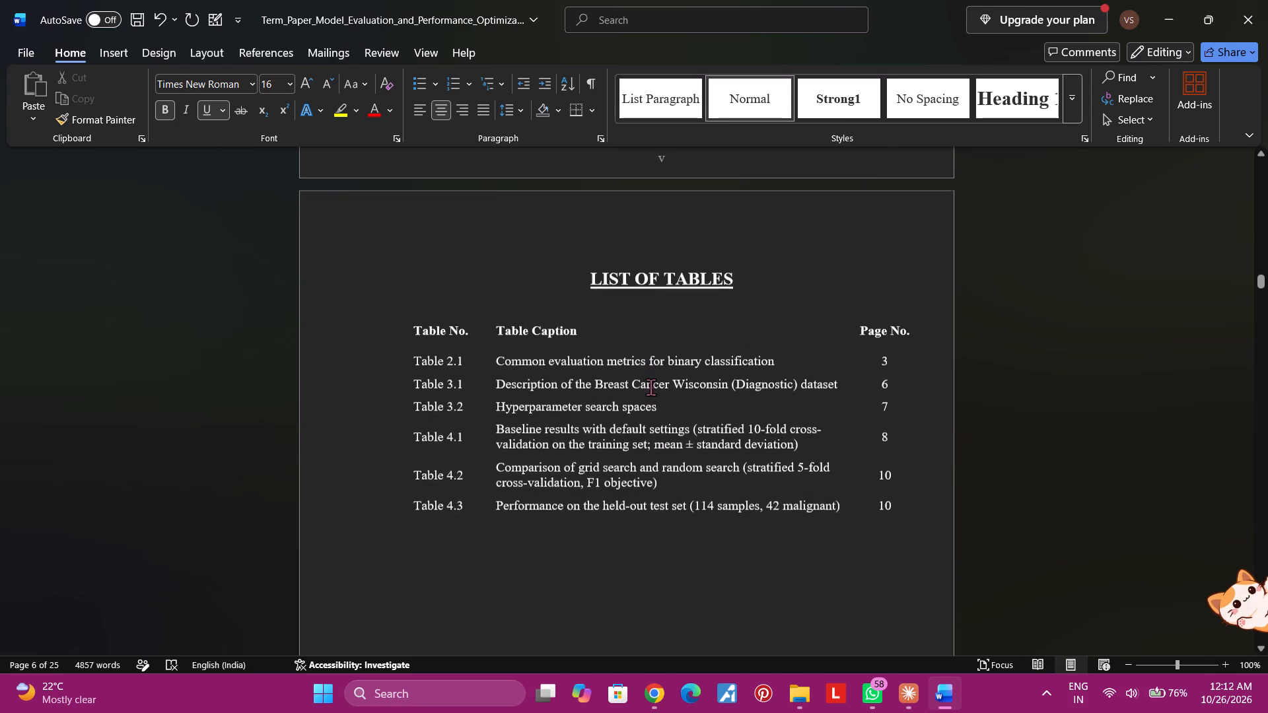
scroll(651, 387, "down", 5)
scroll(651, 387, "right", 1)
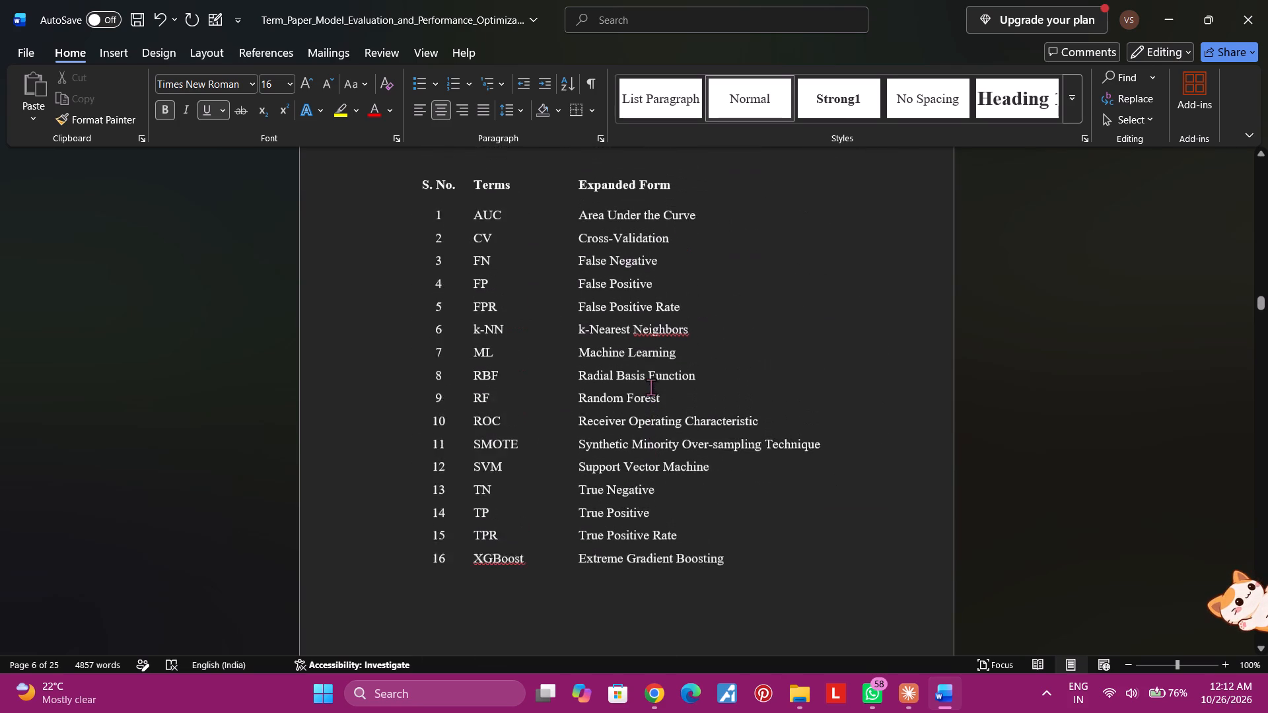
scroll(651, 387, "right", 2)
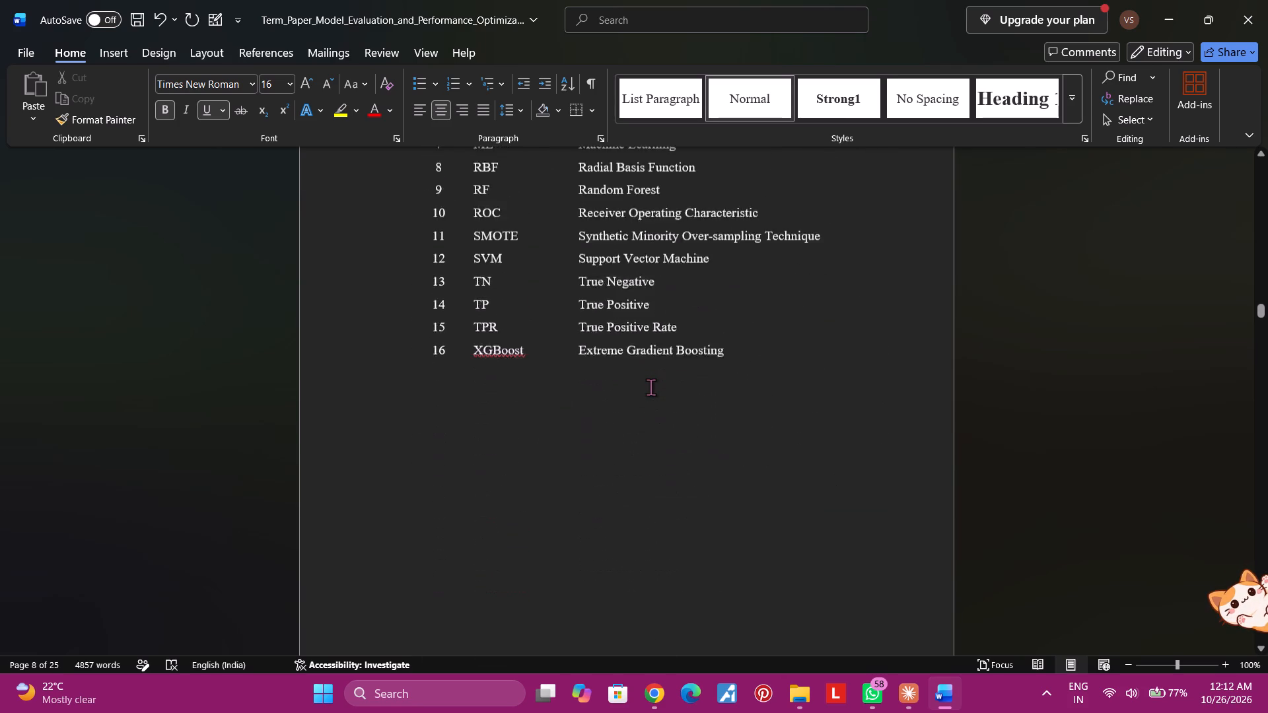
Look through the table of contents, the chapters and the references to the paper's end, and return to the acknowledgement.
scroll(651, 387, "down", 6)
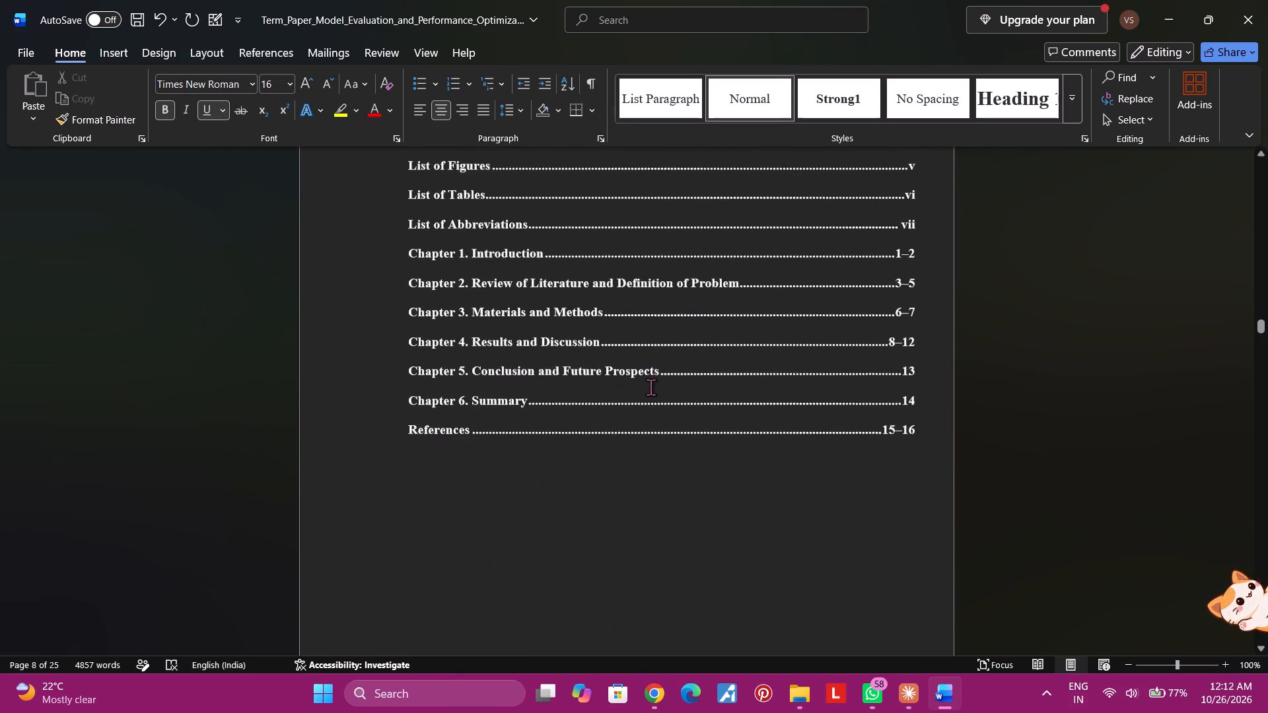
scroll(651, 387, "down", 10)
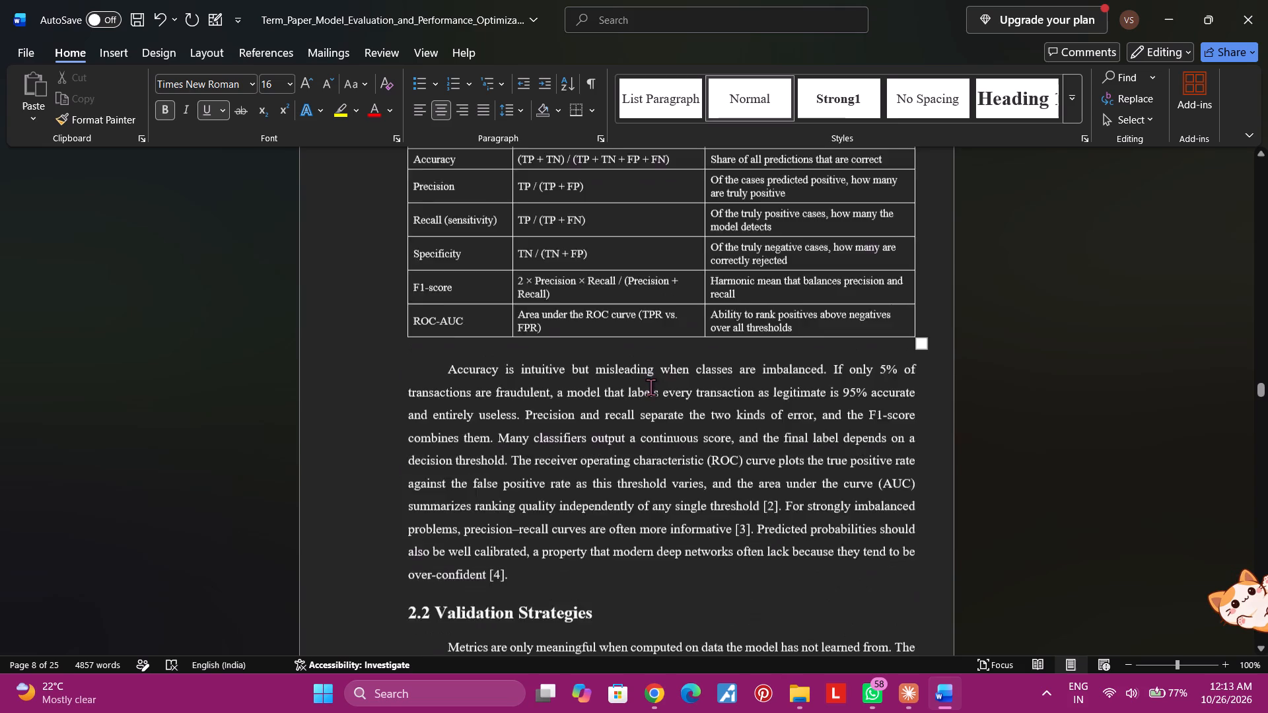
scroll(651, 387, "down", 11)
scroll(651, 387, "down", 15)
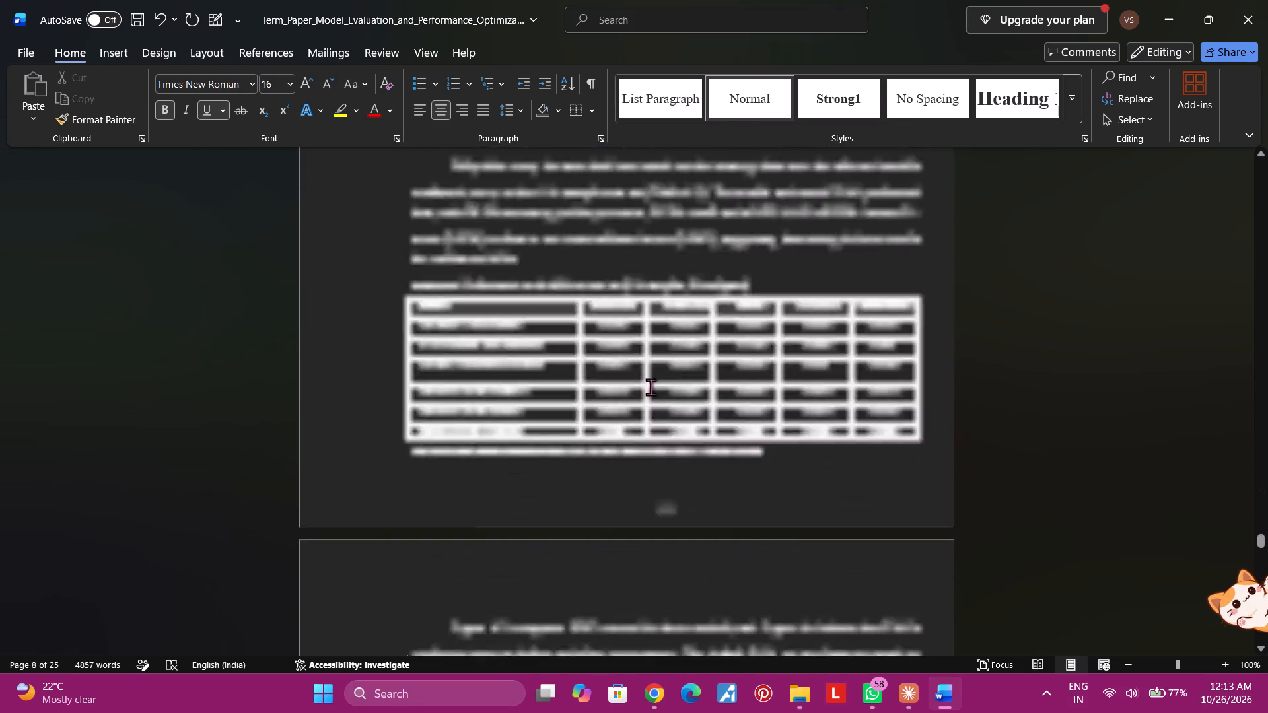
scroll(651, 387, "down", 20)
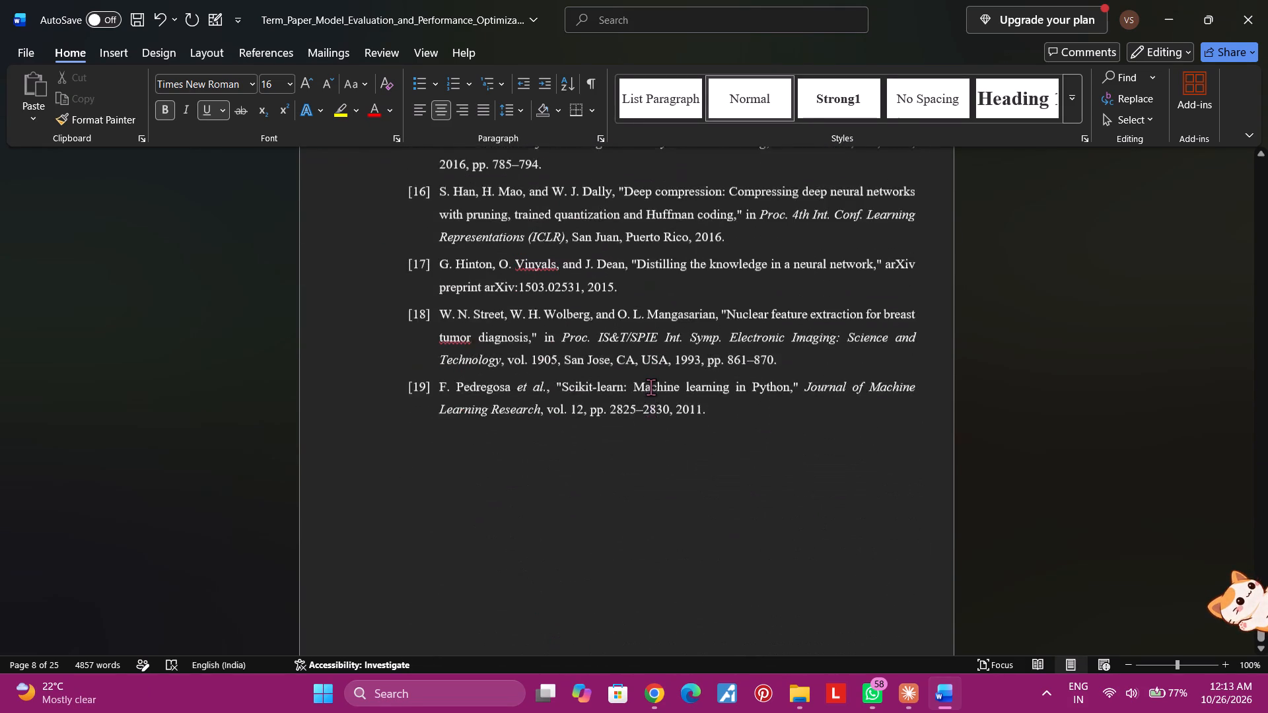
scroll(651, 387, "down", 1)
scroll(651, 387, "up", 4)
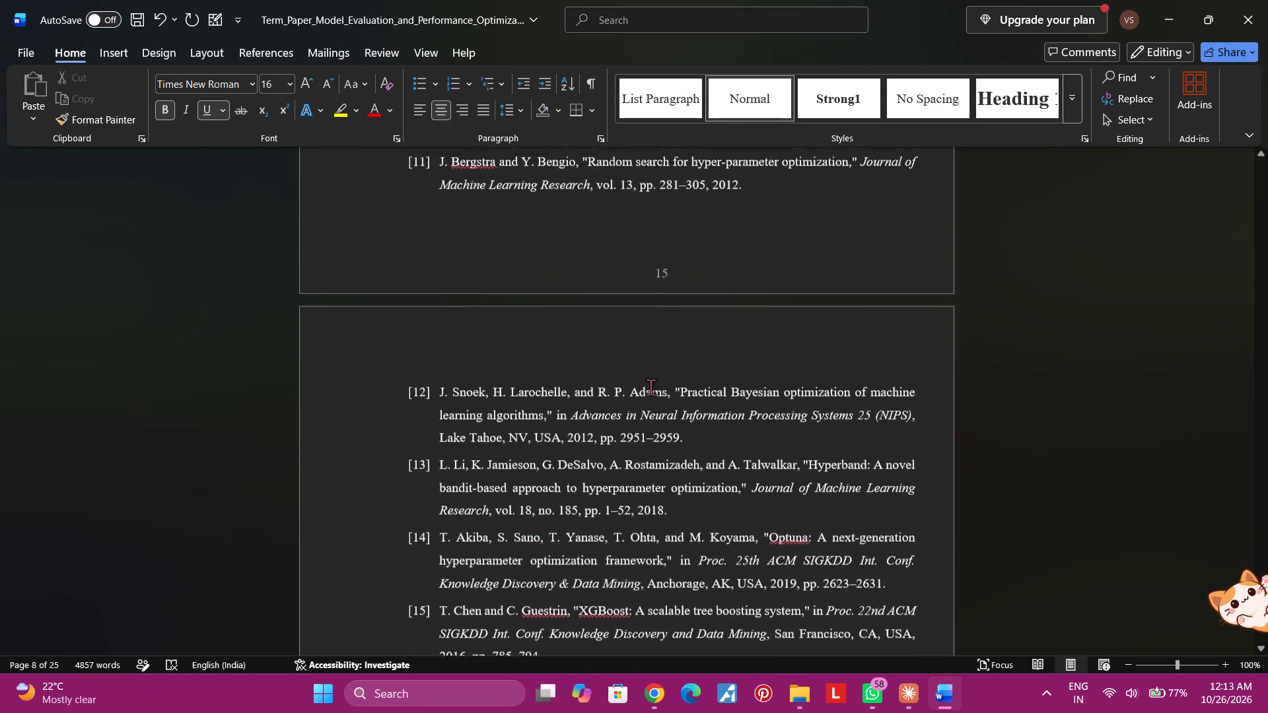
scroll(651, 387, "up", 6)
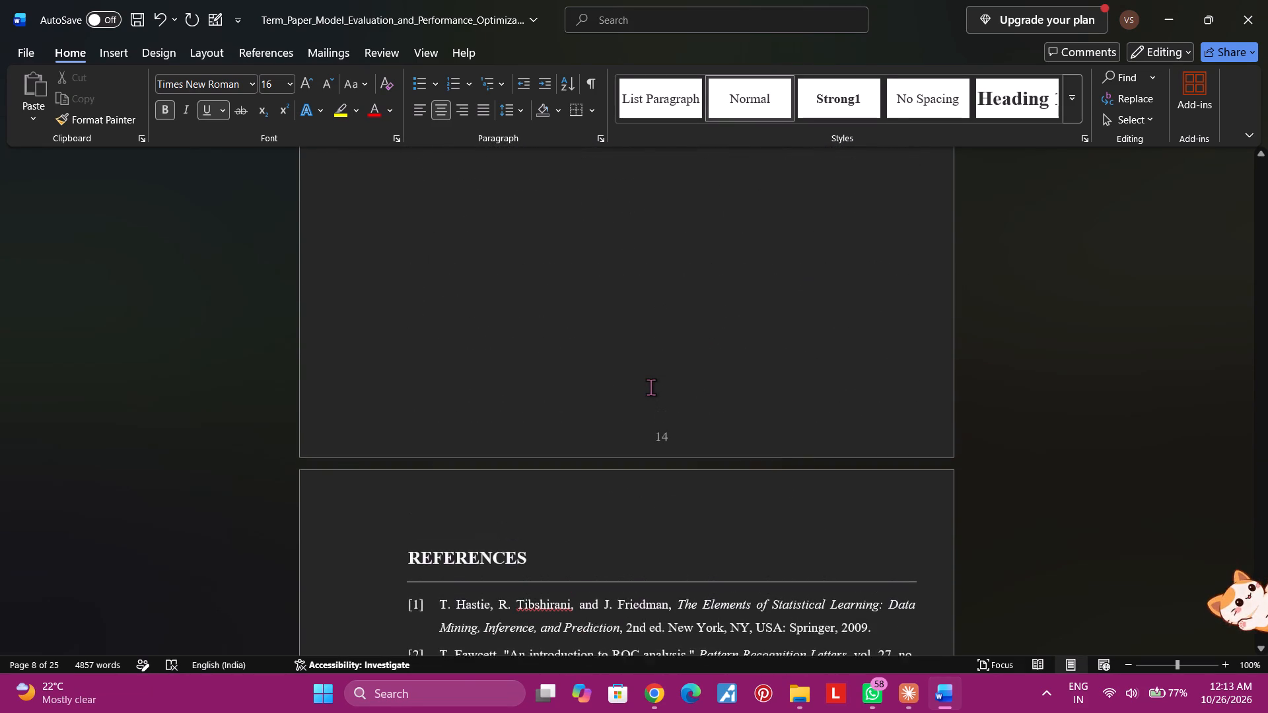
scroll(651, 387, "up", 8)
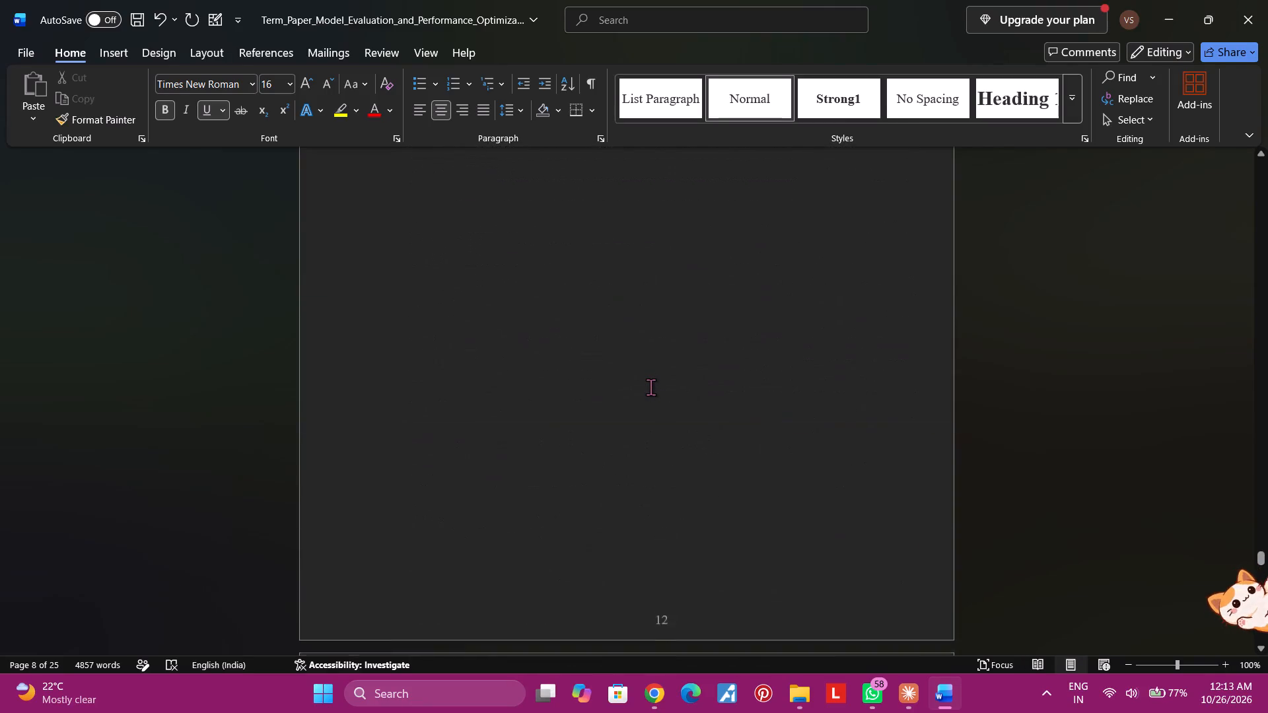
scroll(651, 387, "up", 20)
scroll(651, 387, "up", 1)
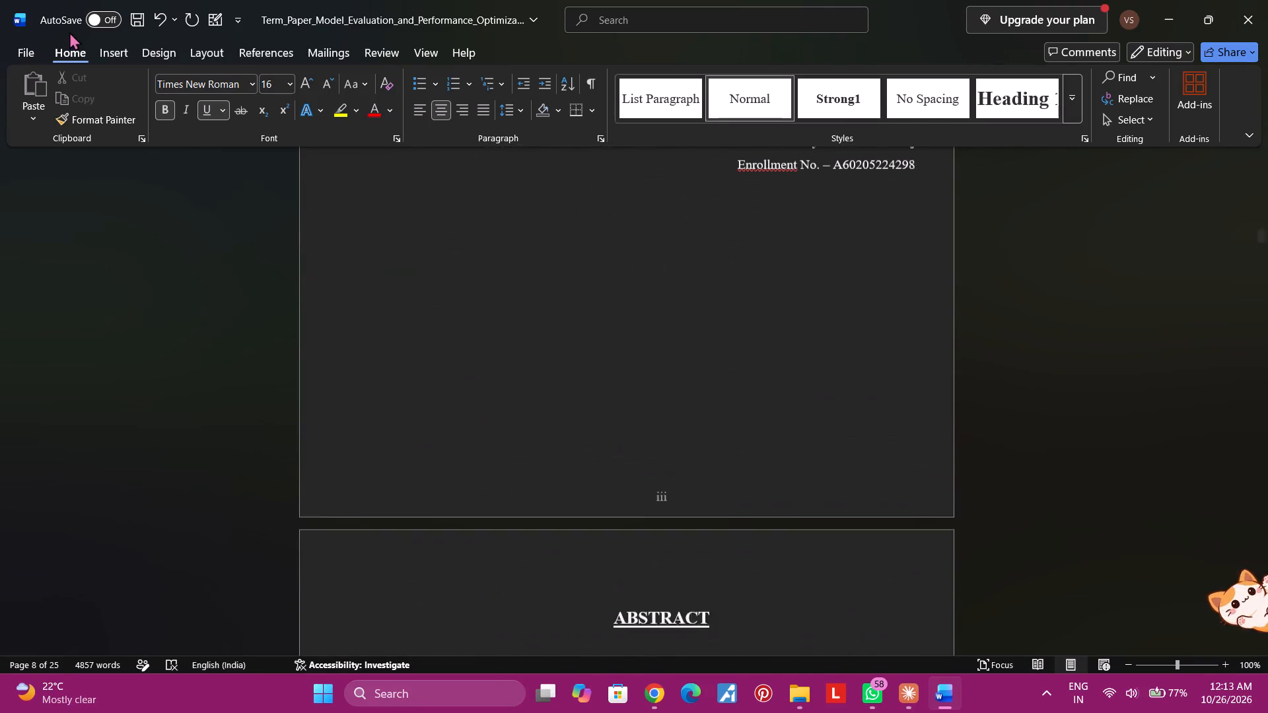
Turn on AutoSave for the term paper by uploading it to OneDrive - Personal.
left_click(93, 20)
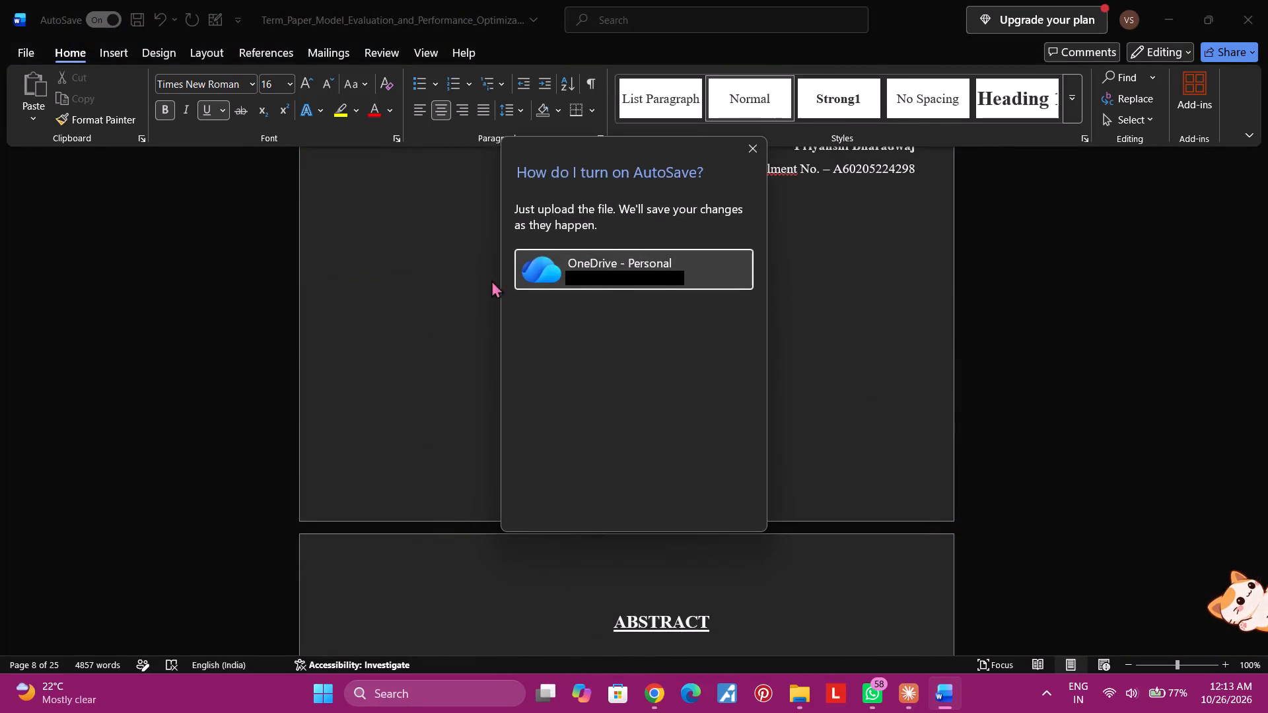
left_click(580, 265)
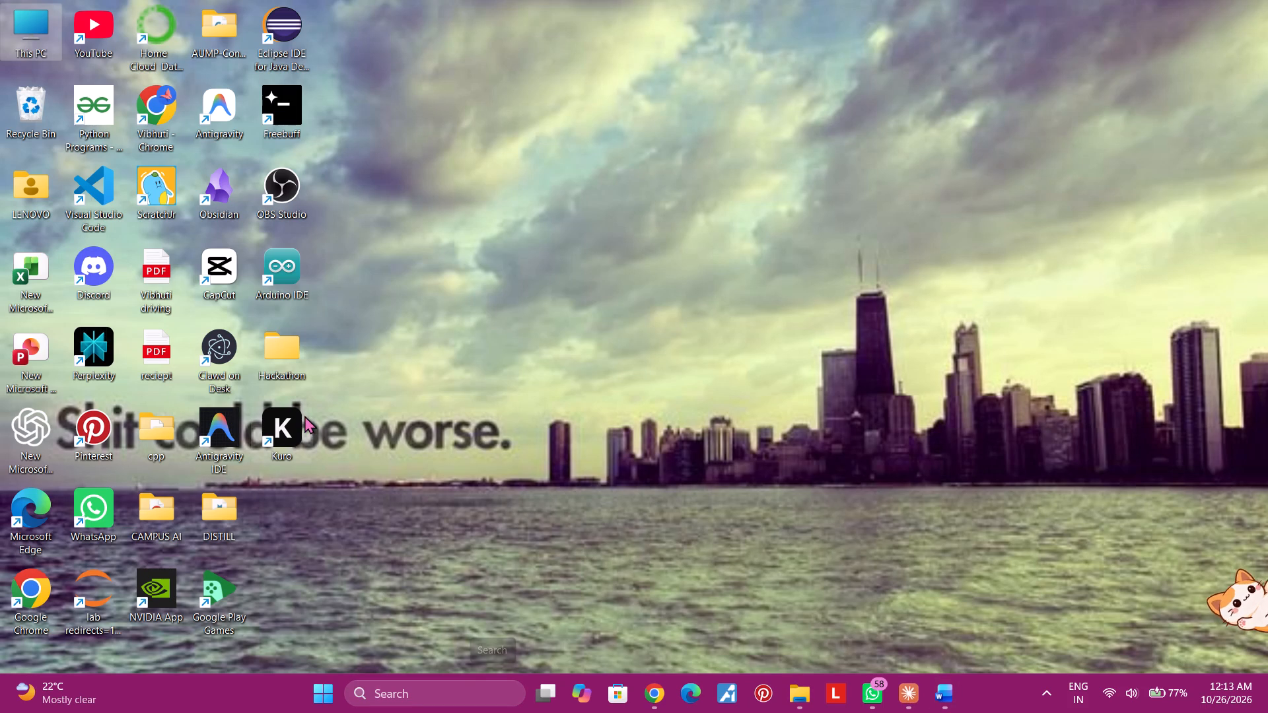
Launch Kuro from the desktop.
left_click_drag(304, 415, 282, 428)
double_click(282, 428)
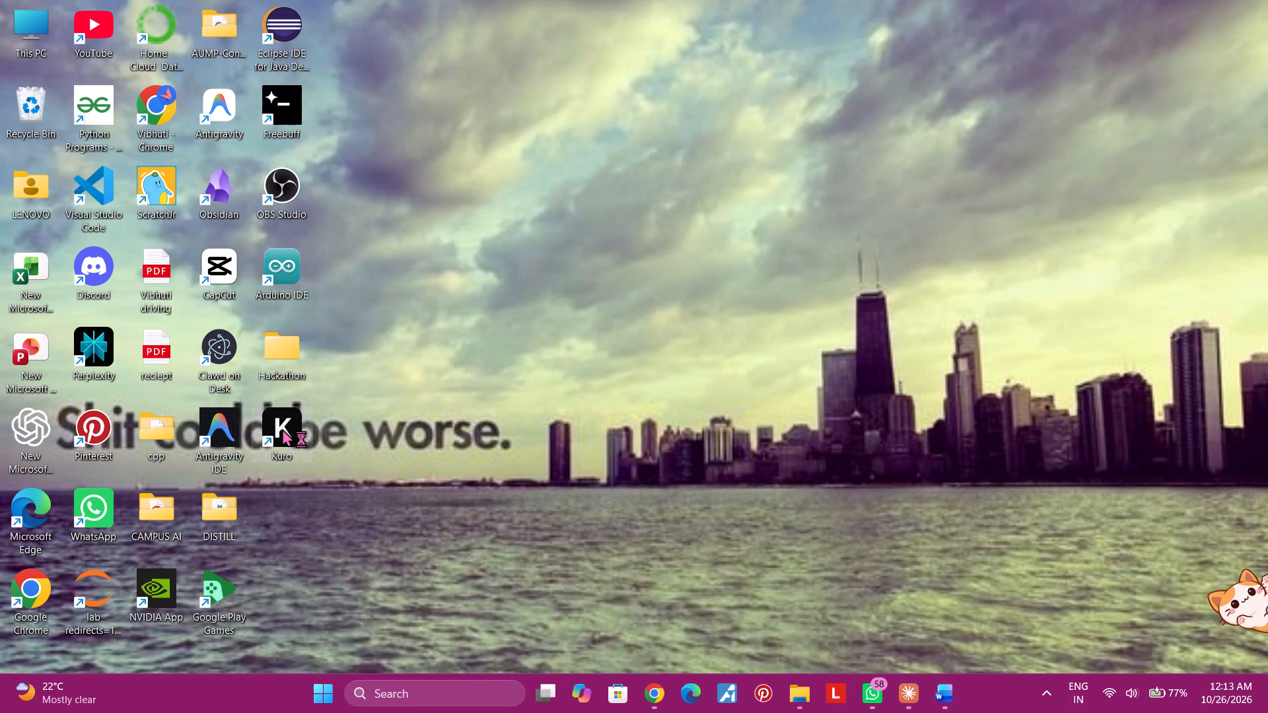
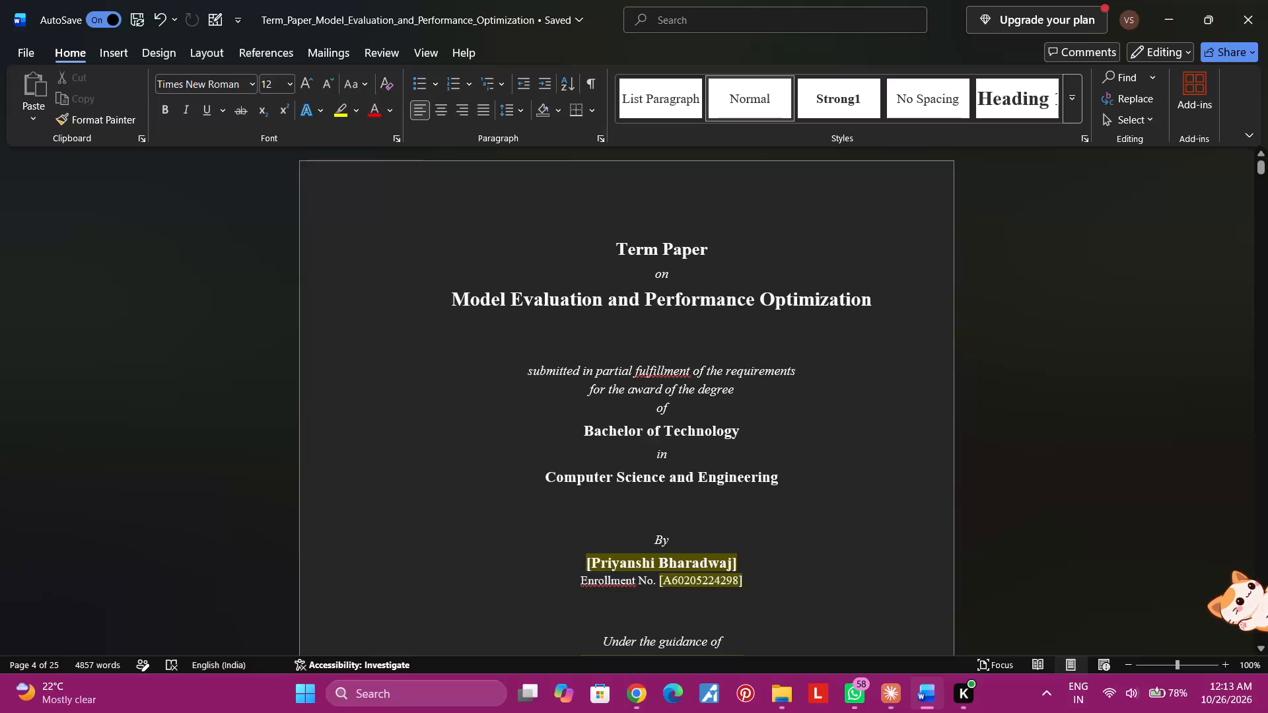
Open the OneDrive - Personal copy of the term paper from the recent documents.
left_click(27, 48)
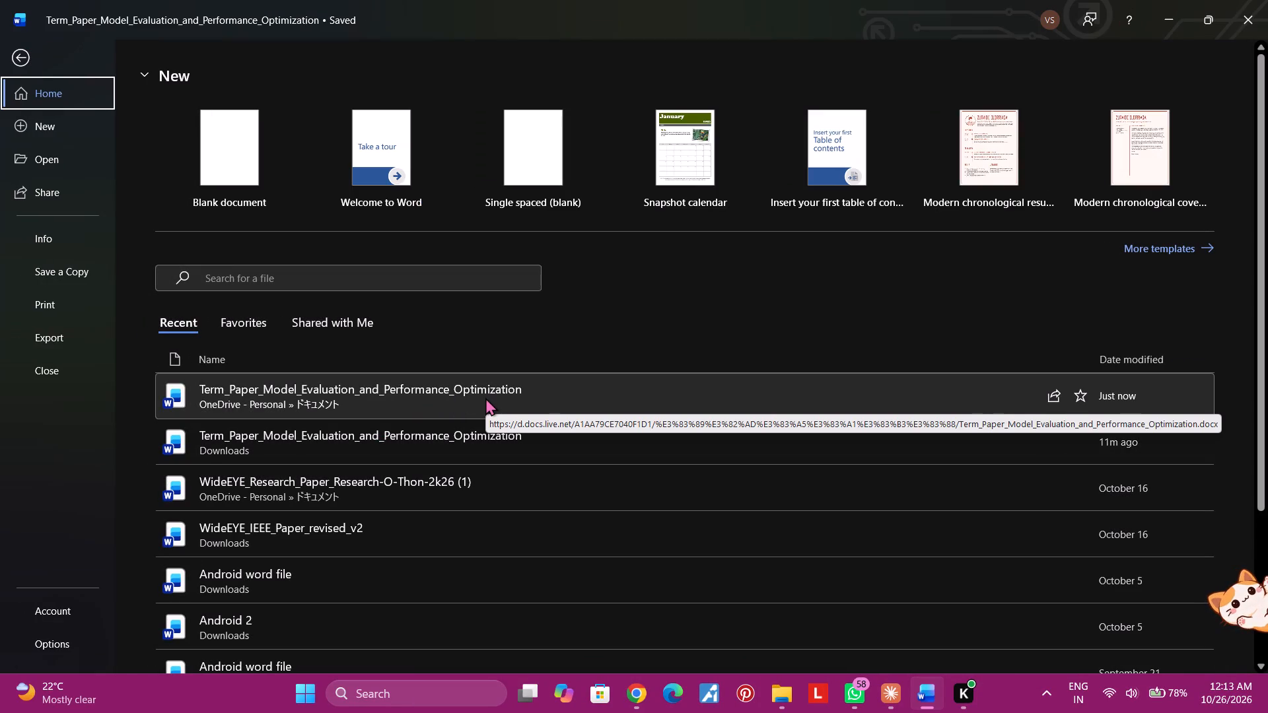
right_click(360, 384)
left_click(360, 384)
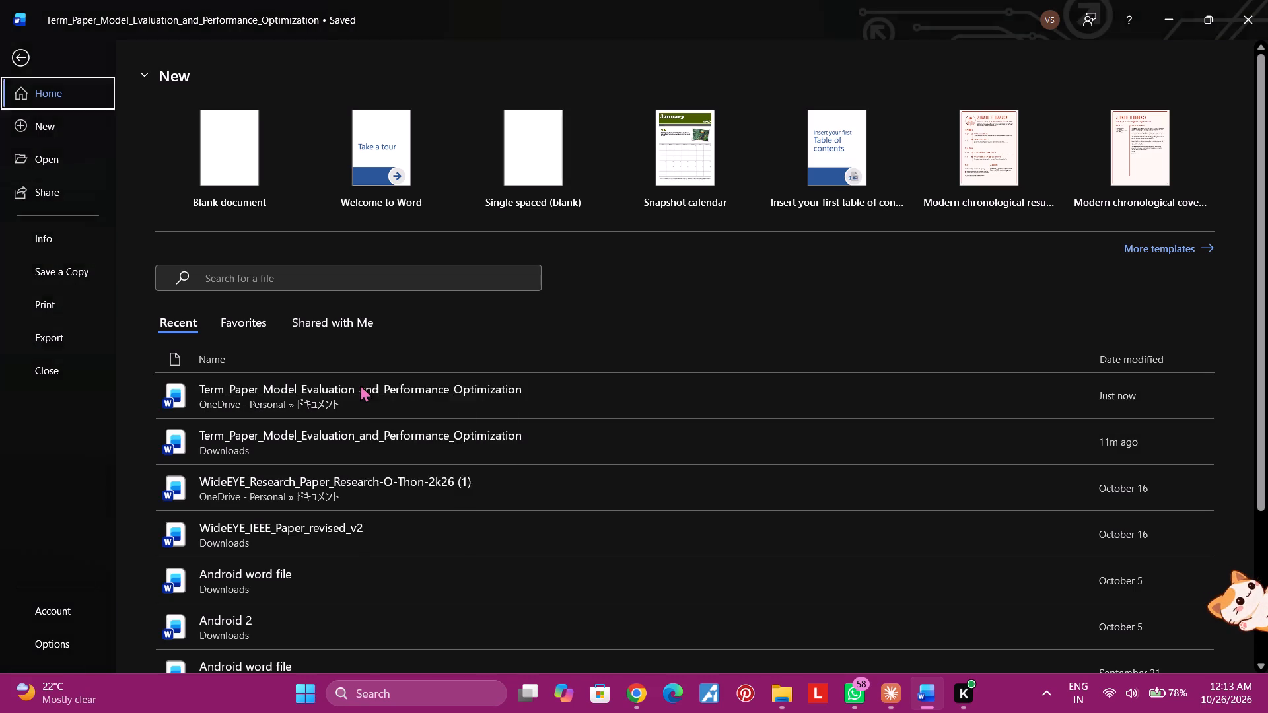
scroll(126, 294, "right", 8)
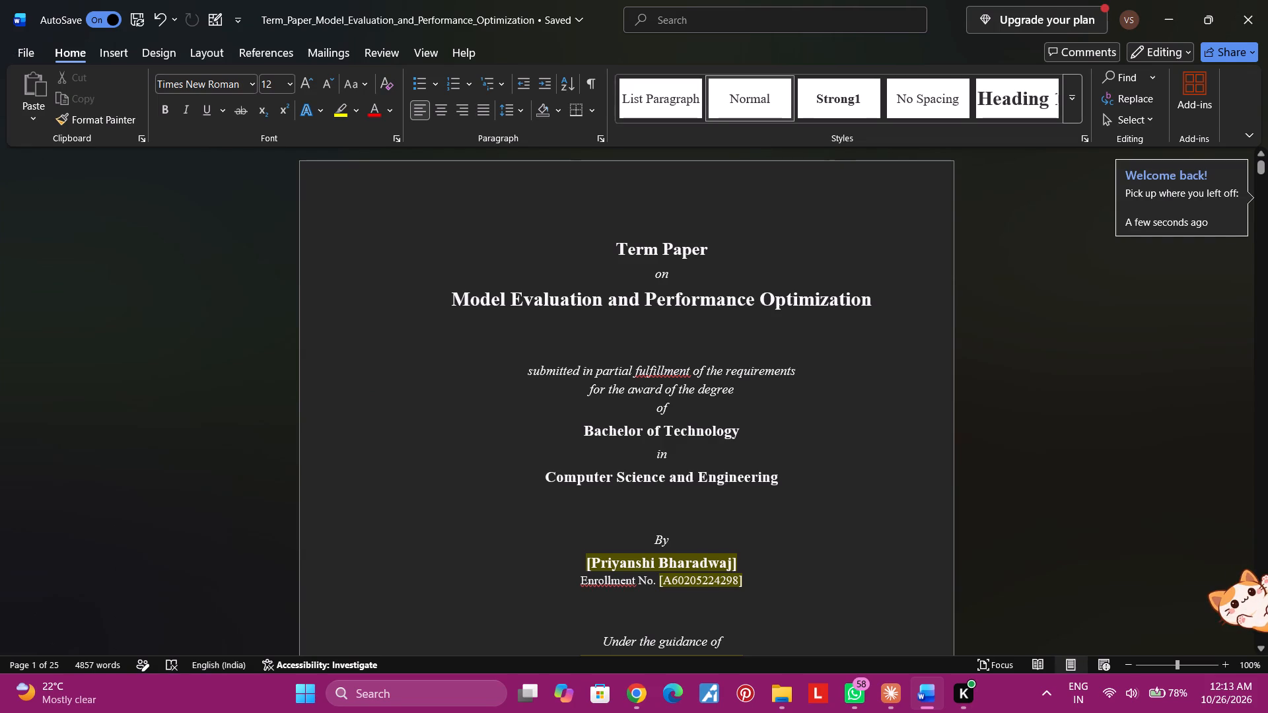
Export the term paper as a PDF named Term_Paper_Model_Evaluation_and_Performance_Optimization to the OneDrive ドキュメント folder, with Standard optimization.
left_click(22, 50)
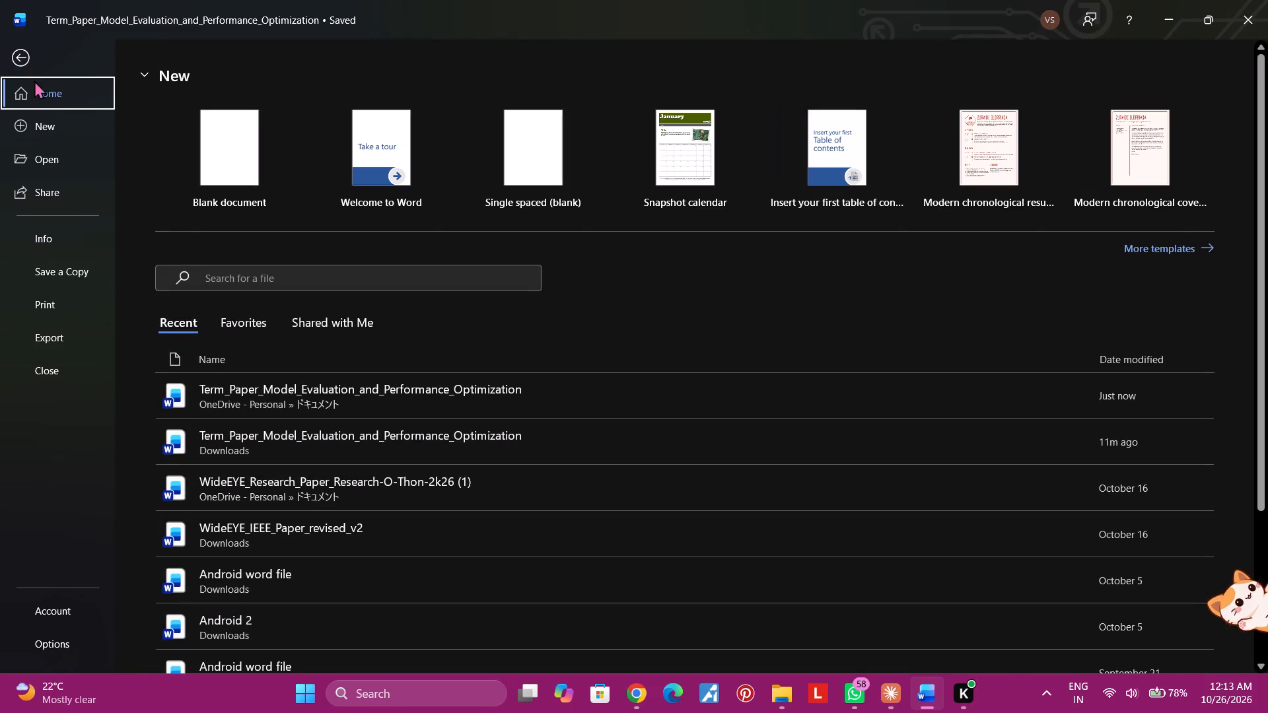
left_click(52, 335)
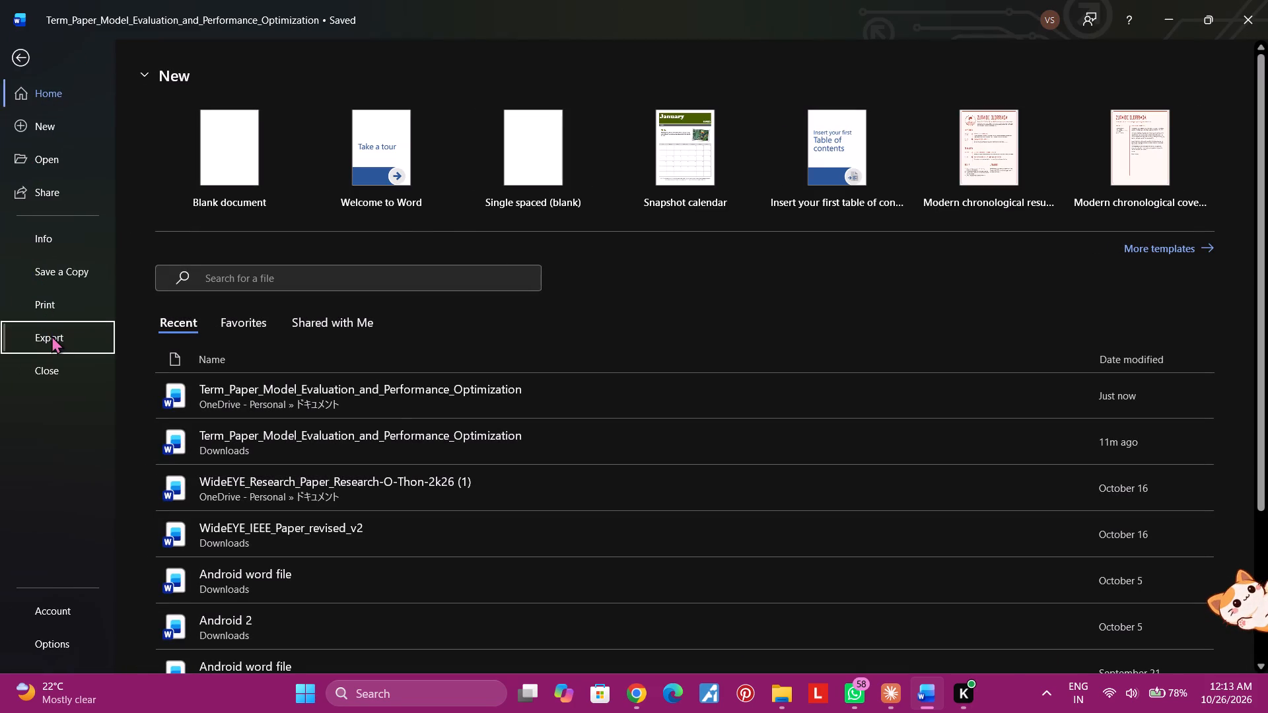
left_click(467, 217)
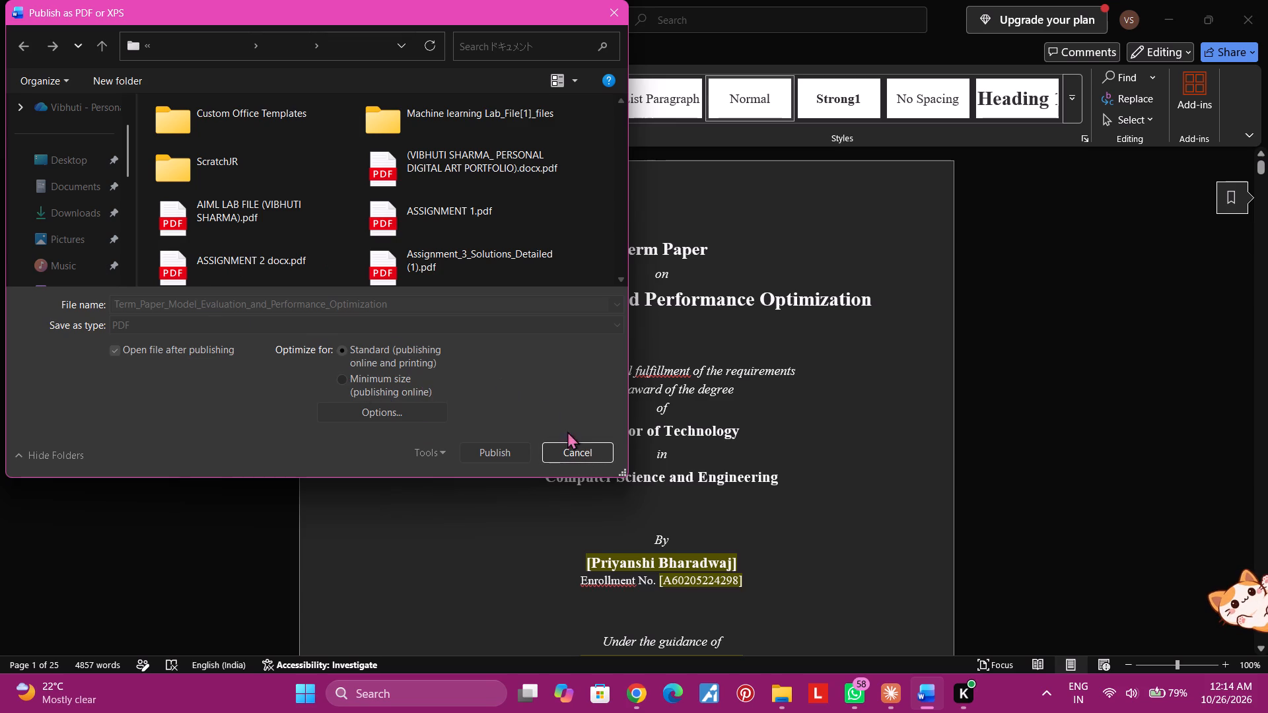
left_click(505, 449)
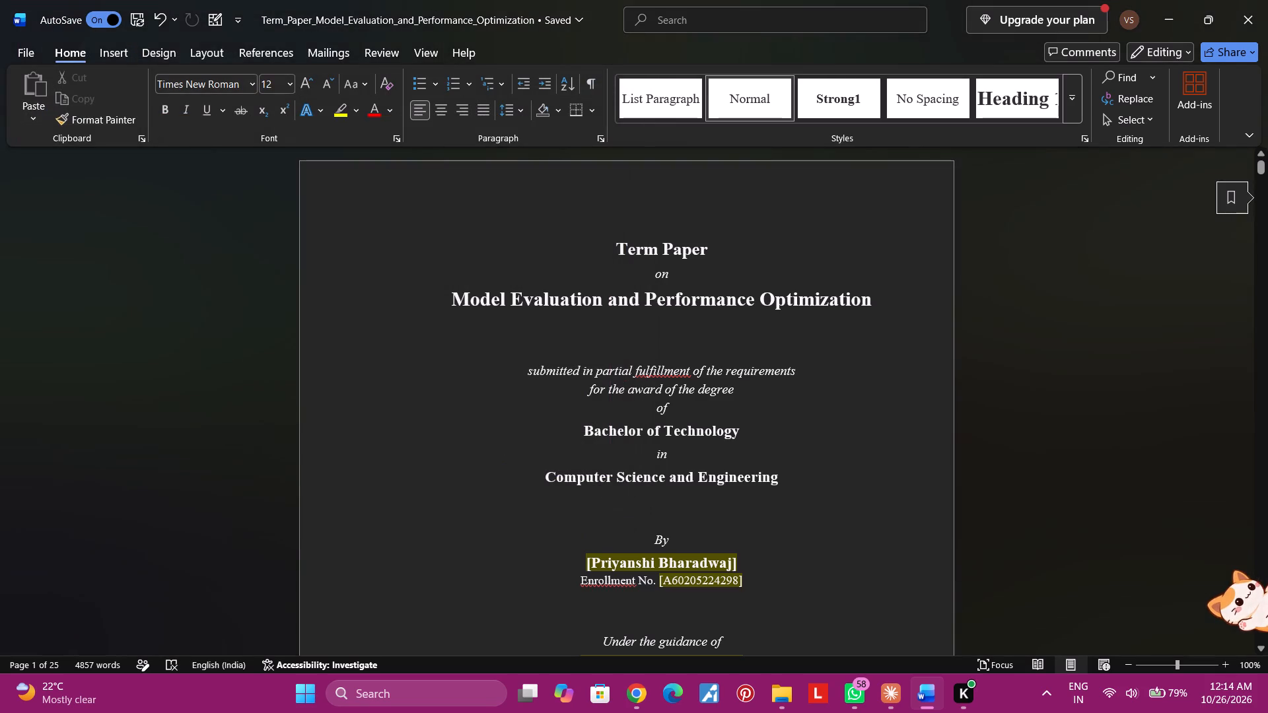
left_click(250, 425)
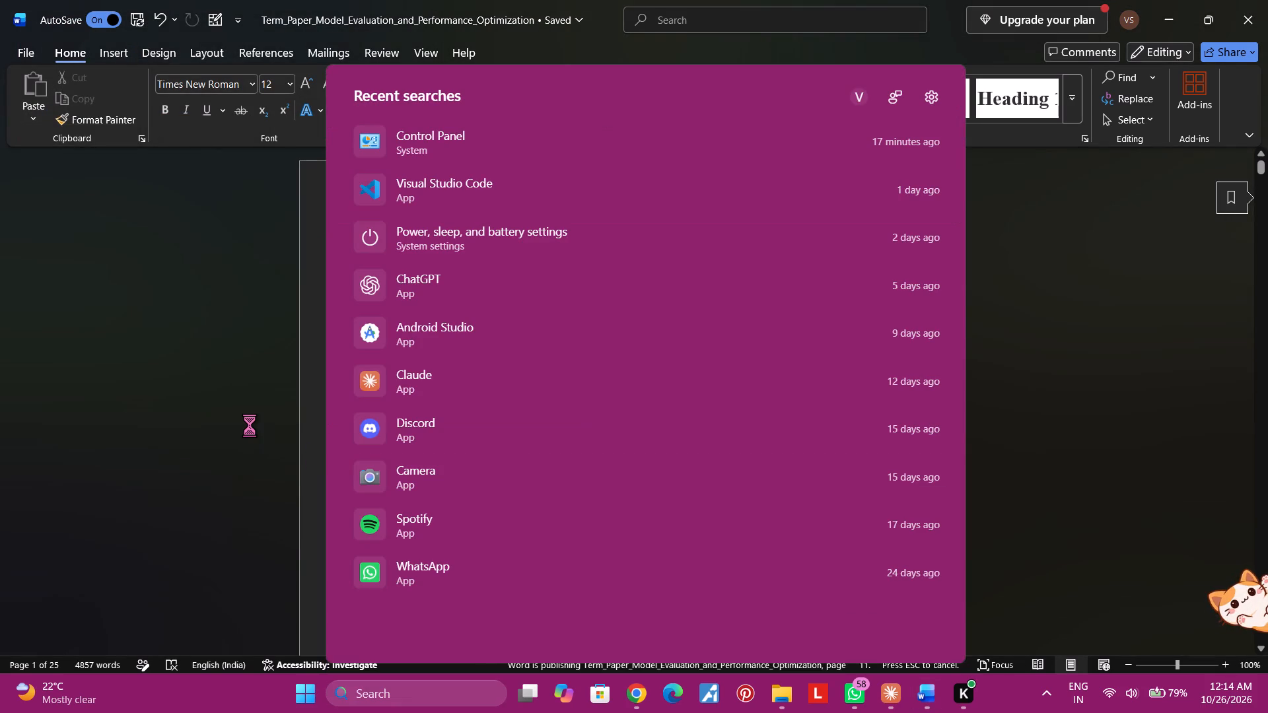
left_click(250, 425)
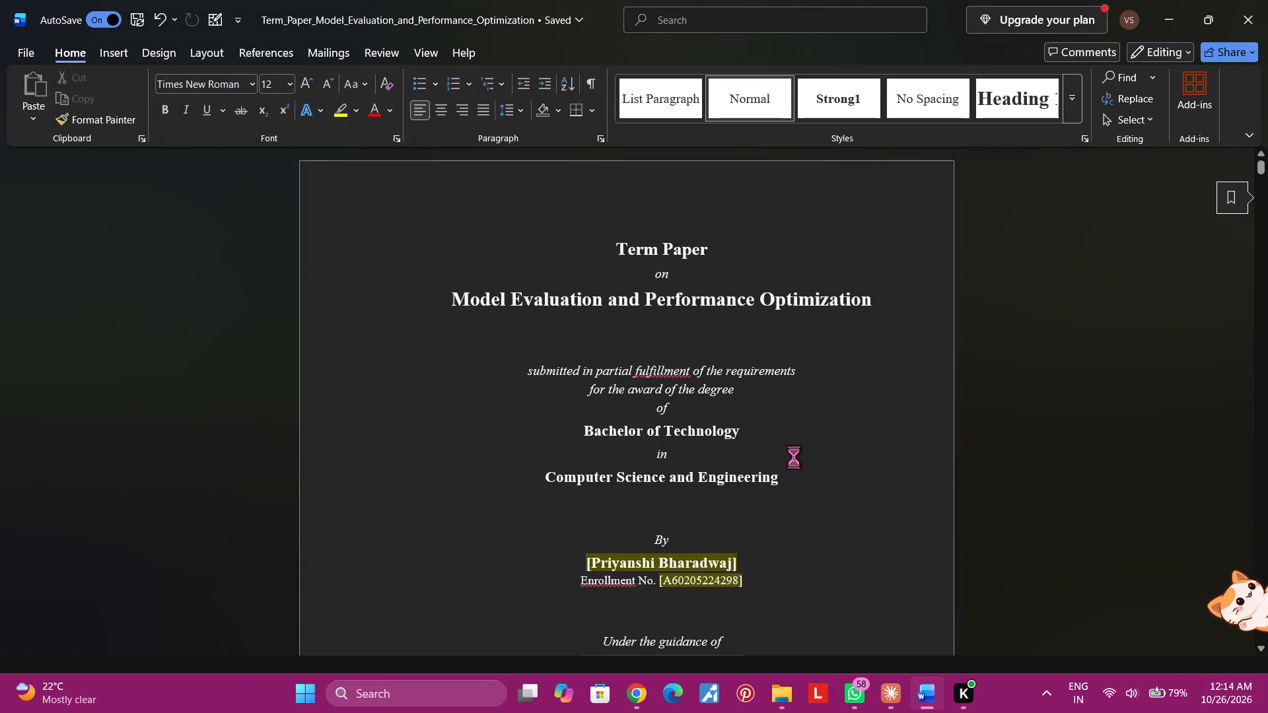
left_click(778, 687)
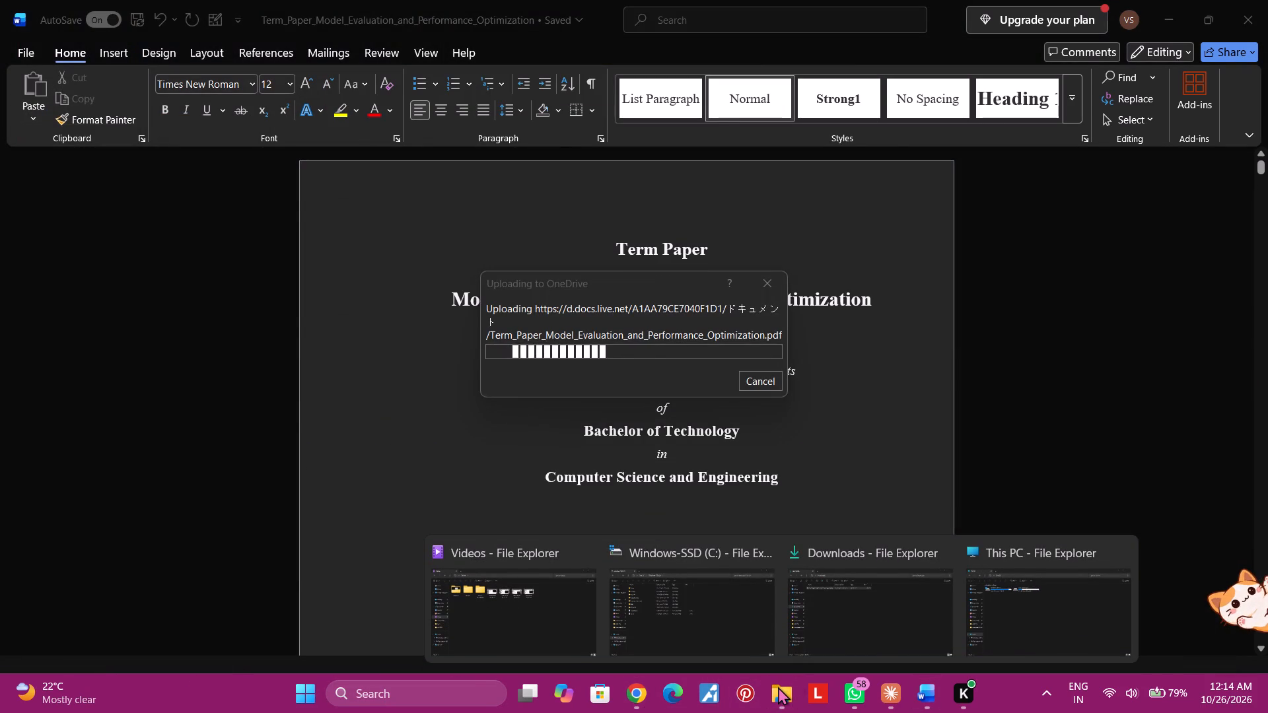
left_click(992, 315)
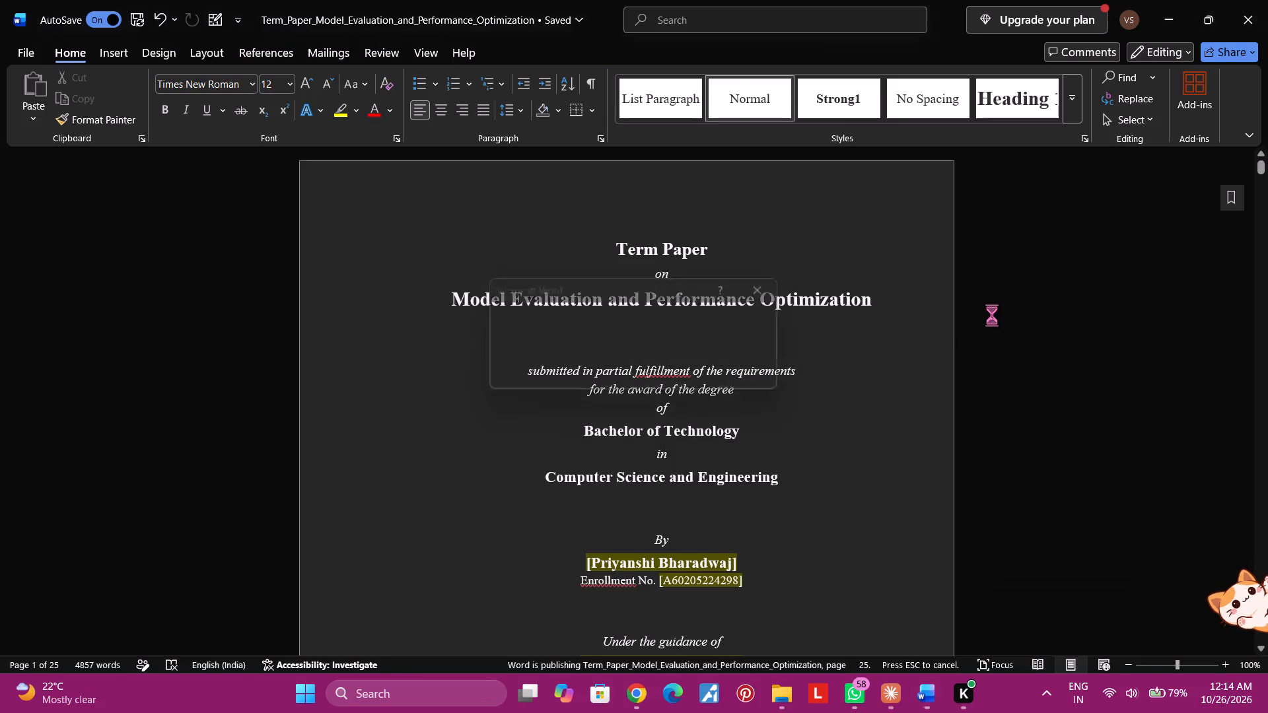
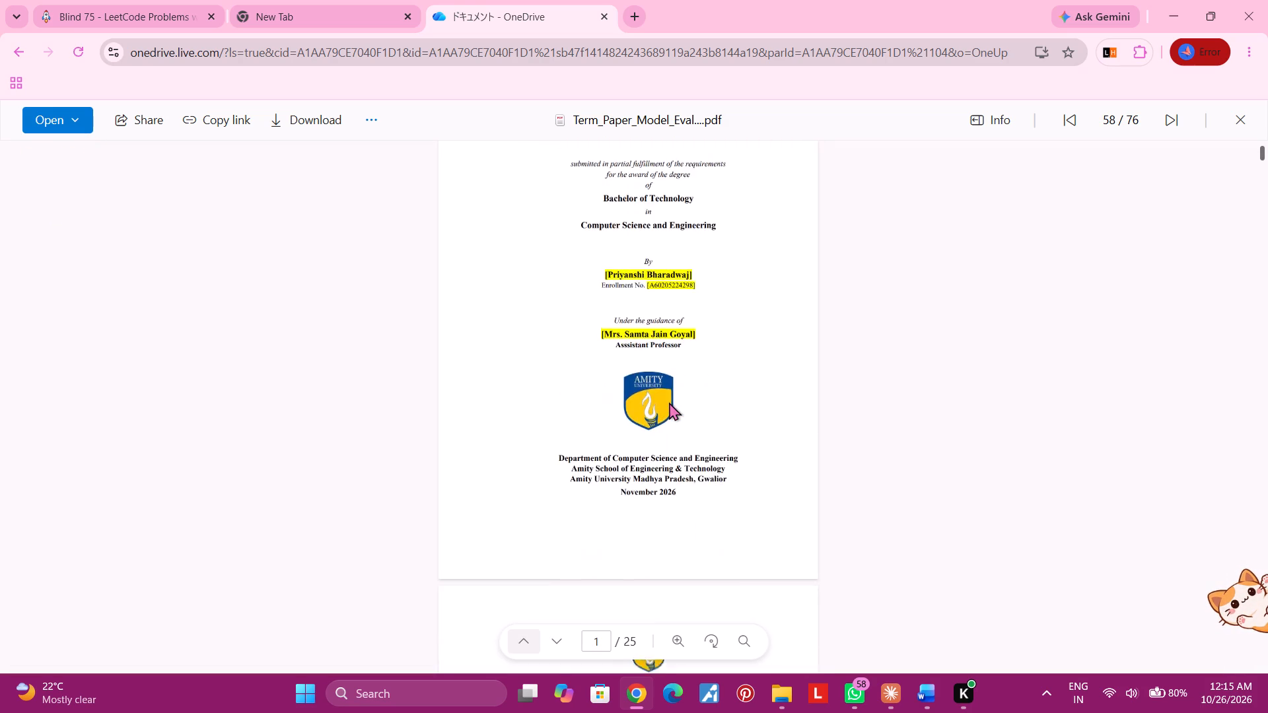
Look through the front pages of the exported term paper PDF in OneDrive.
scroll(669, 402, "down", 8)
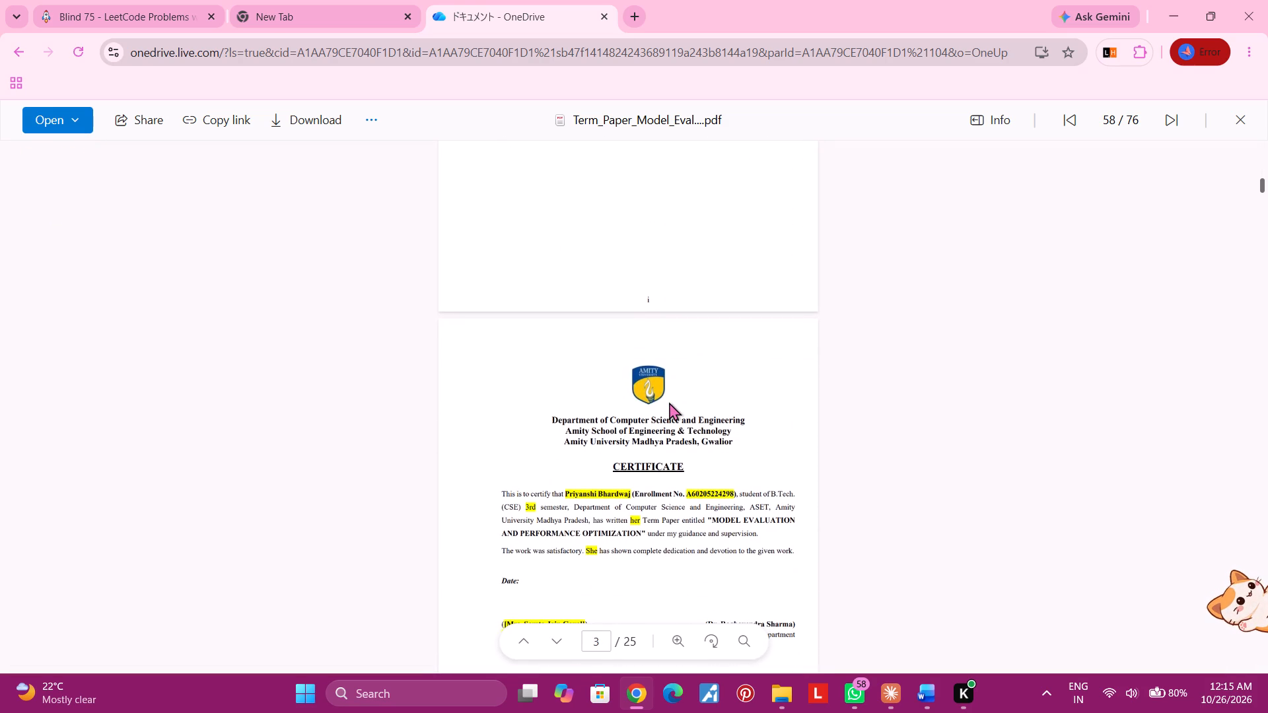
scroll(669, 402, "down", 8)
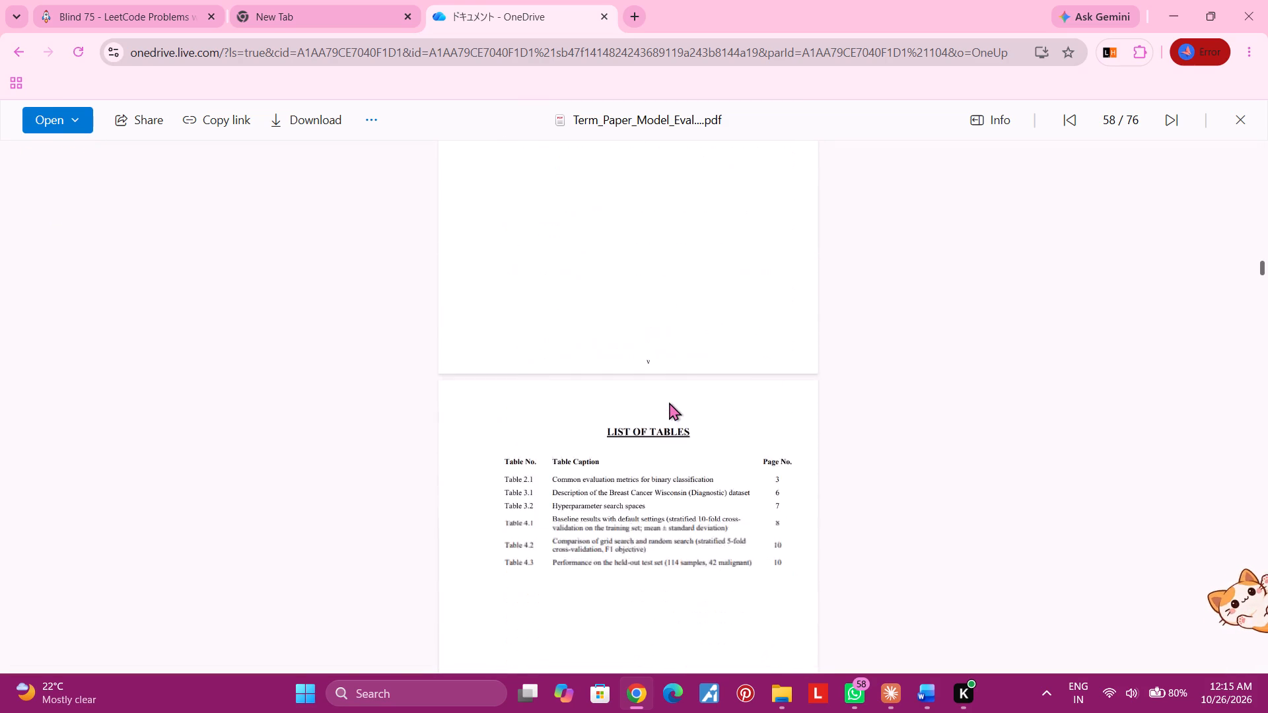
Switch to the term paper in Word and remove the highlighting from the student name and enrollment number on the title page.
left_click(699, 170)
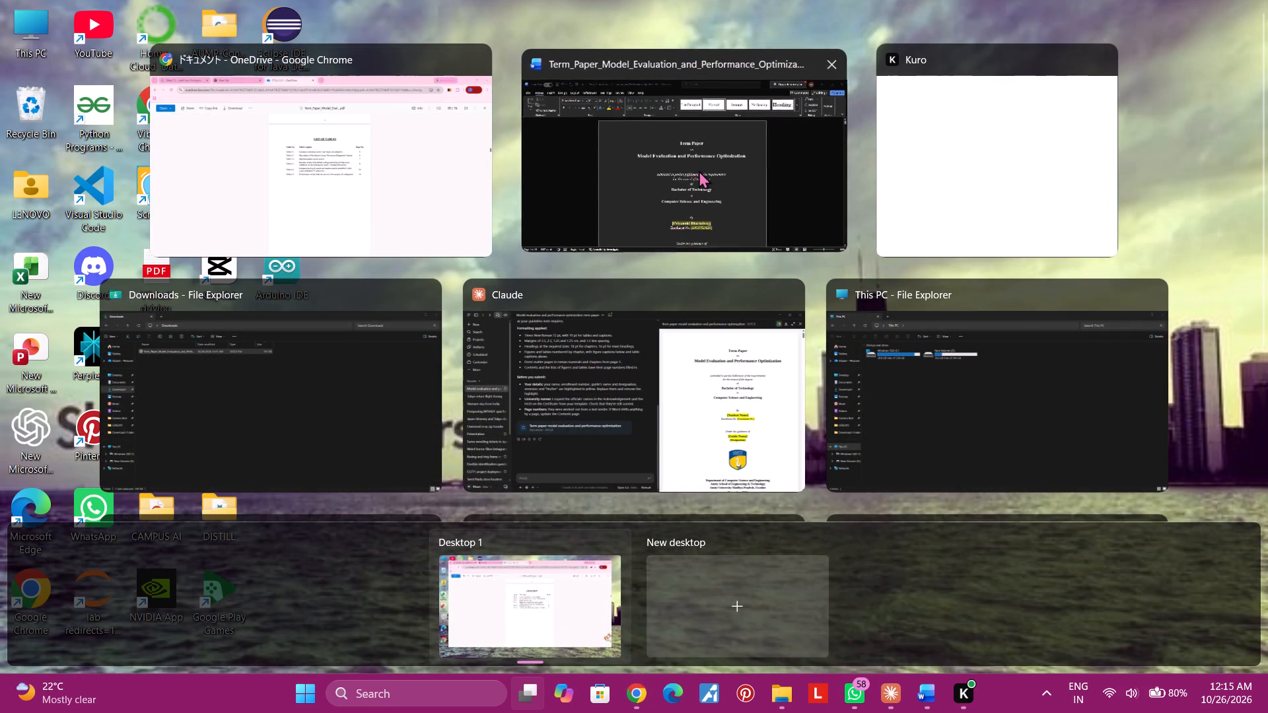
left_click(615, 559)
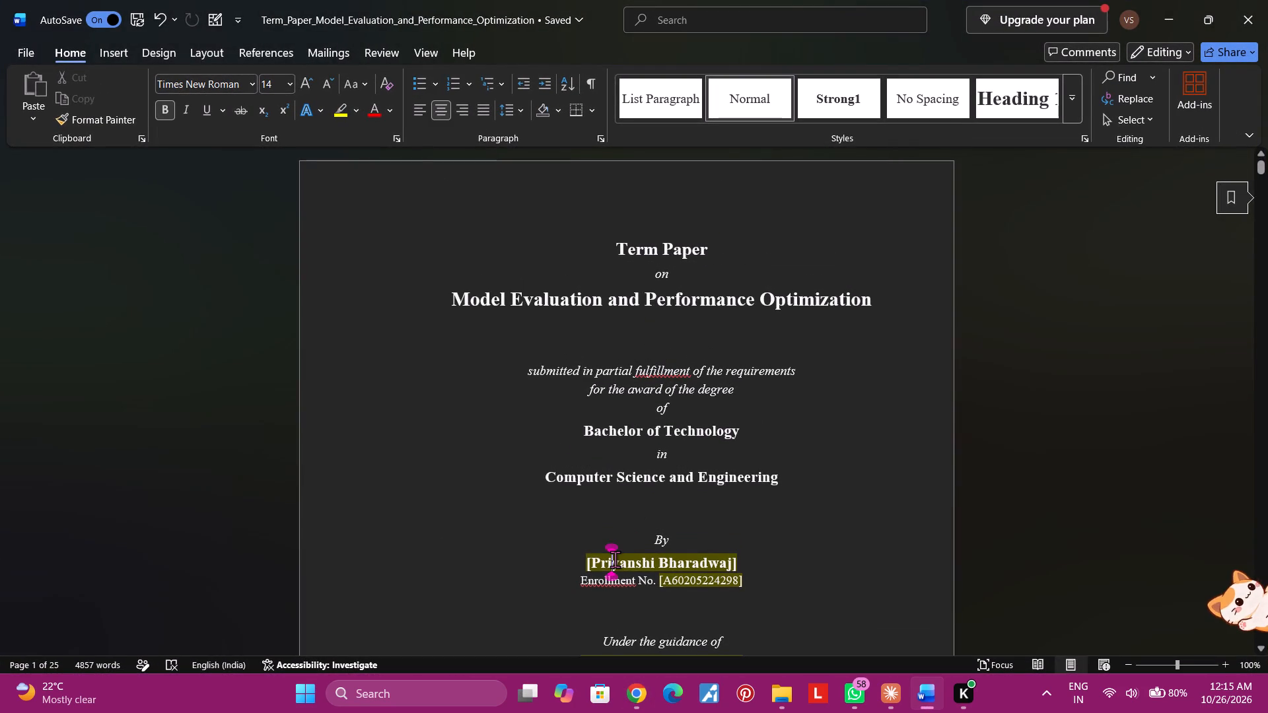
left_click(582, 554)
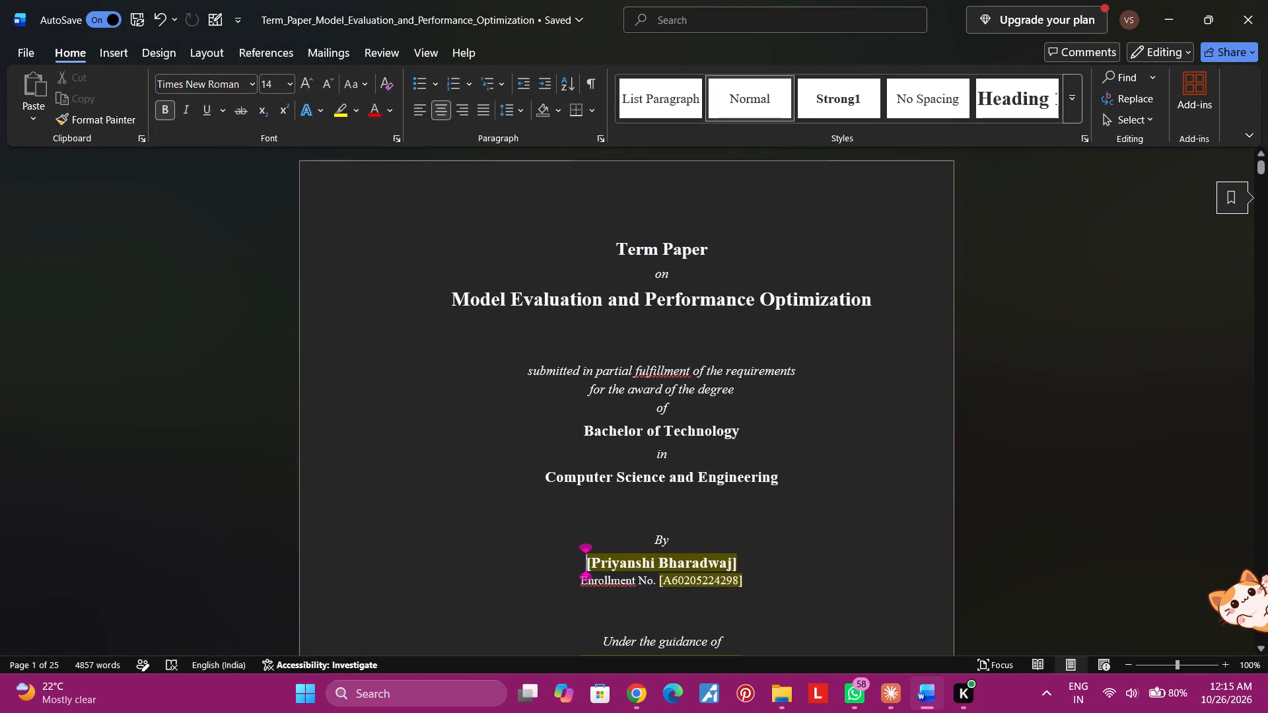
left_click(353, 104)
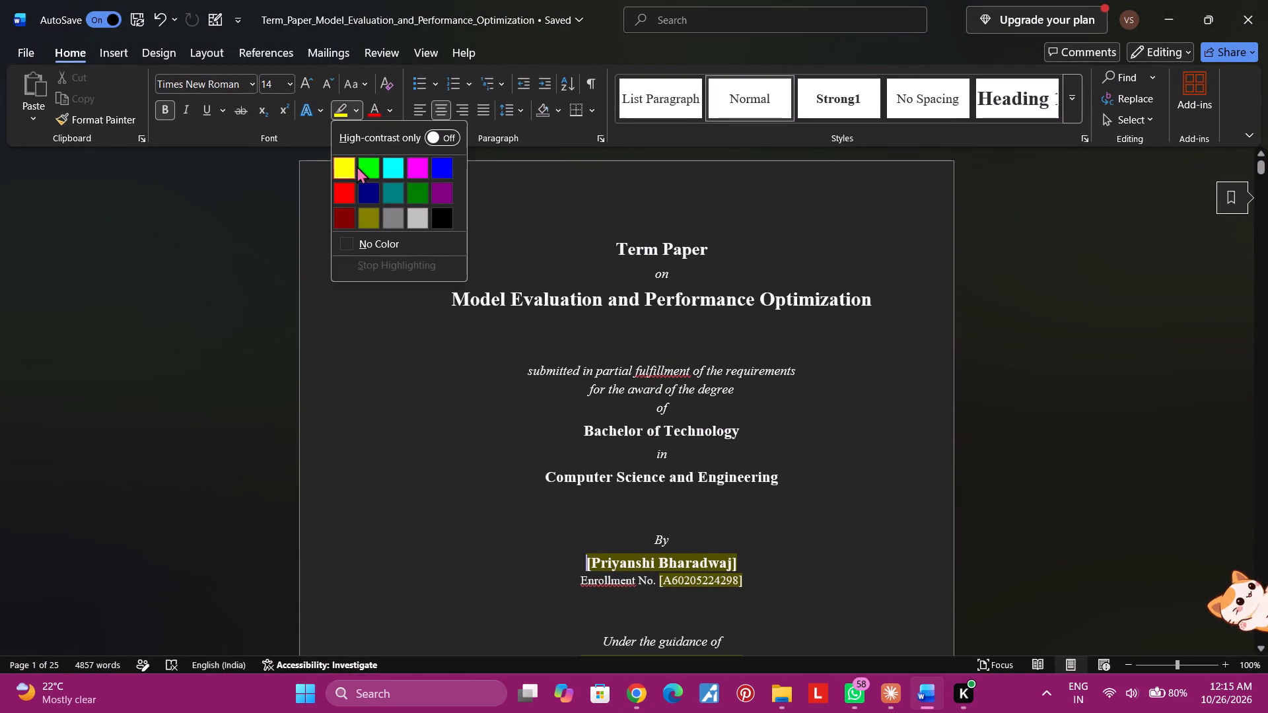
left_click(346, 243)
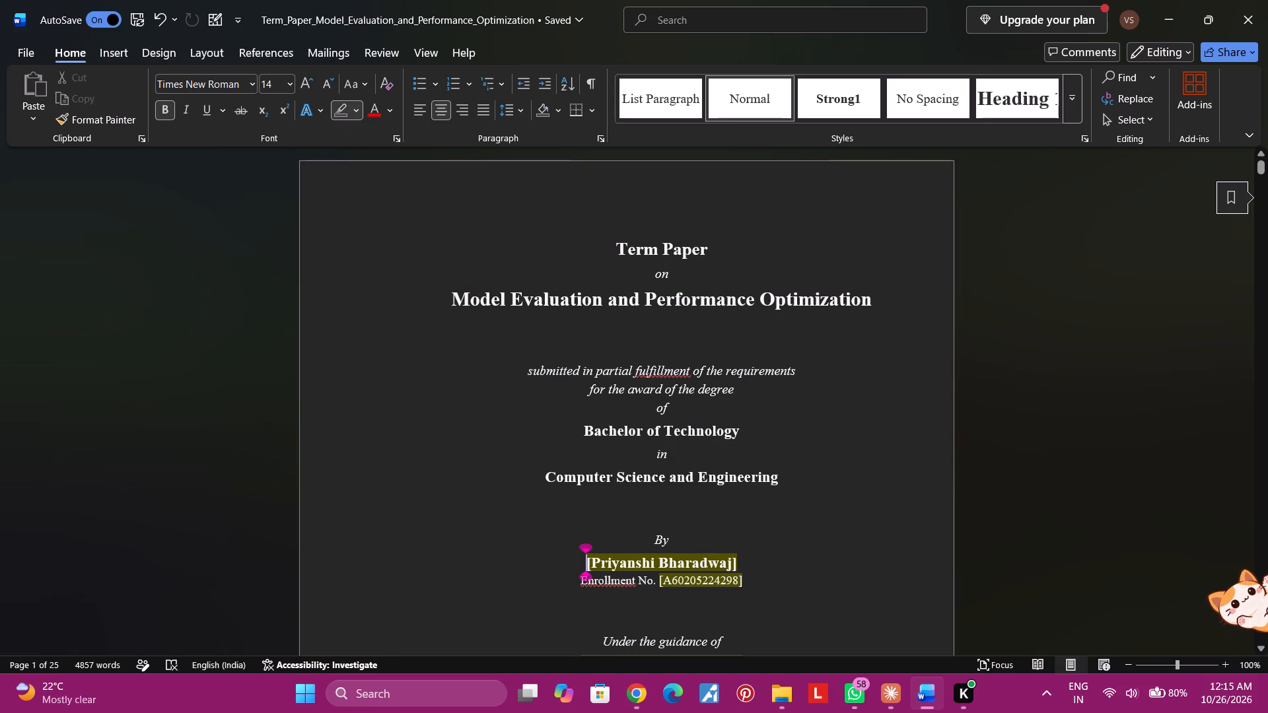
left_click(742, 564)
left_click_drag(742, 564, 575, 559)
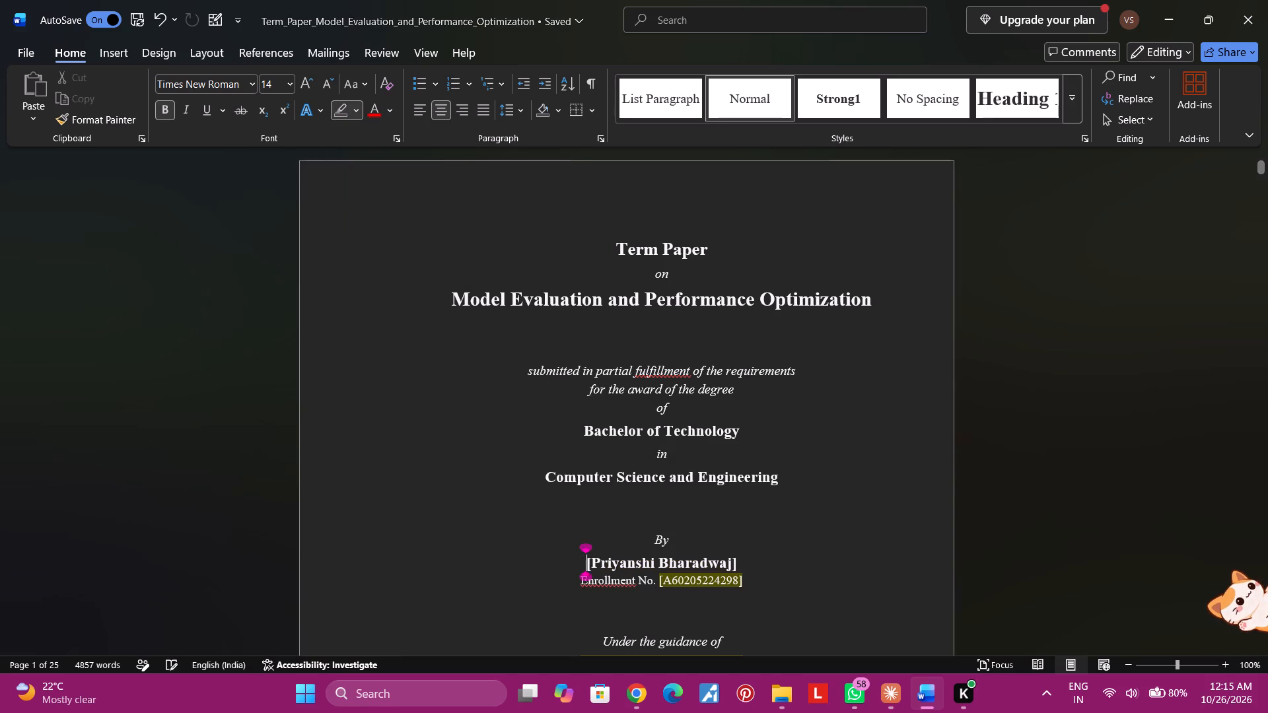
left_click_drag(750, 578, 744, 578)
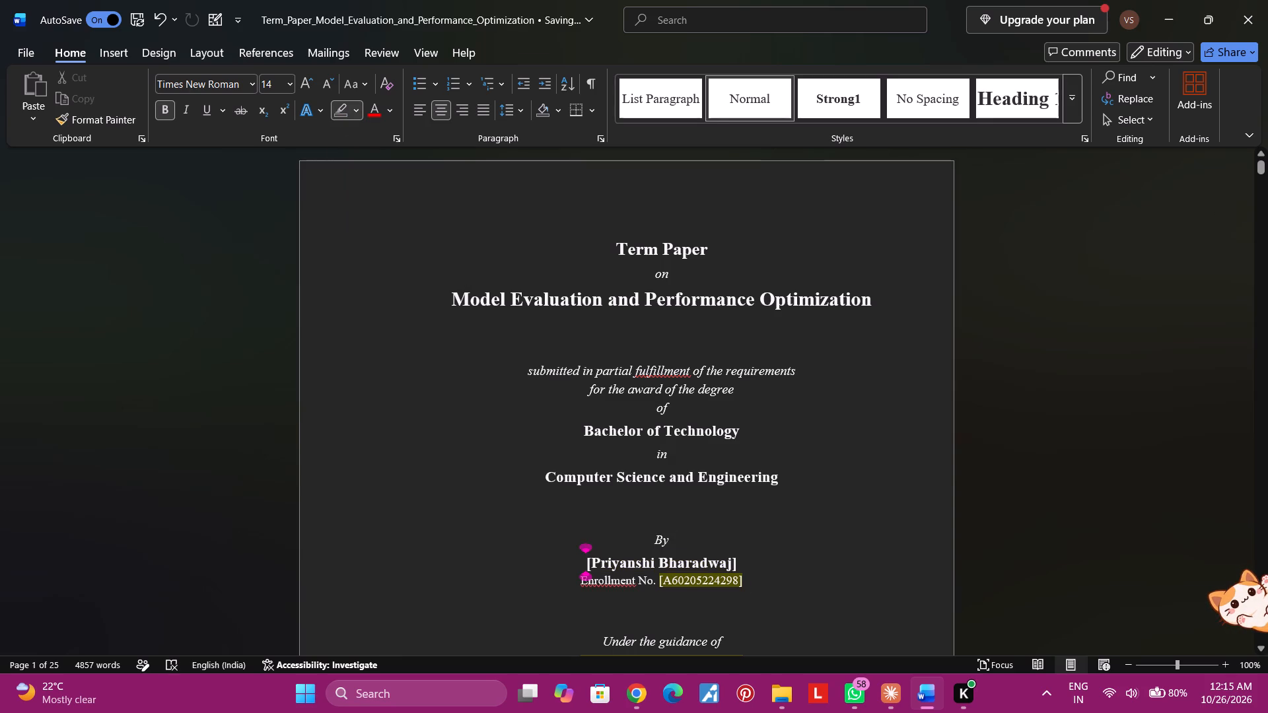
left_click_drag(744, 578, 668, 564)
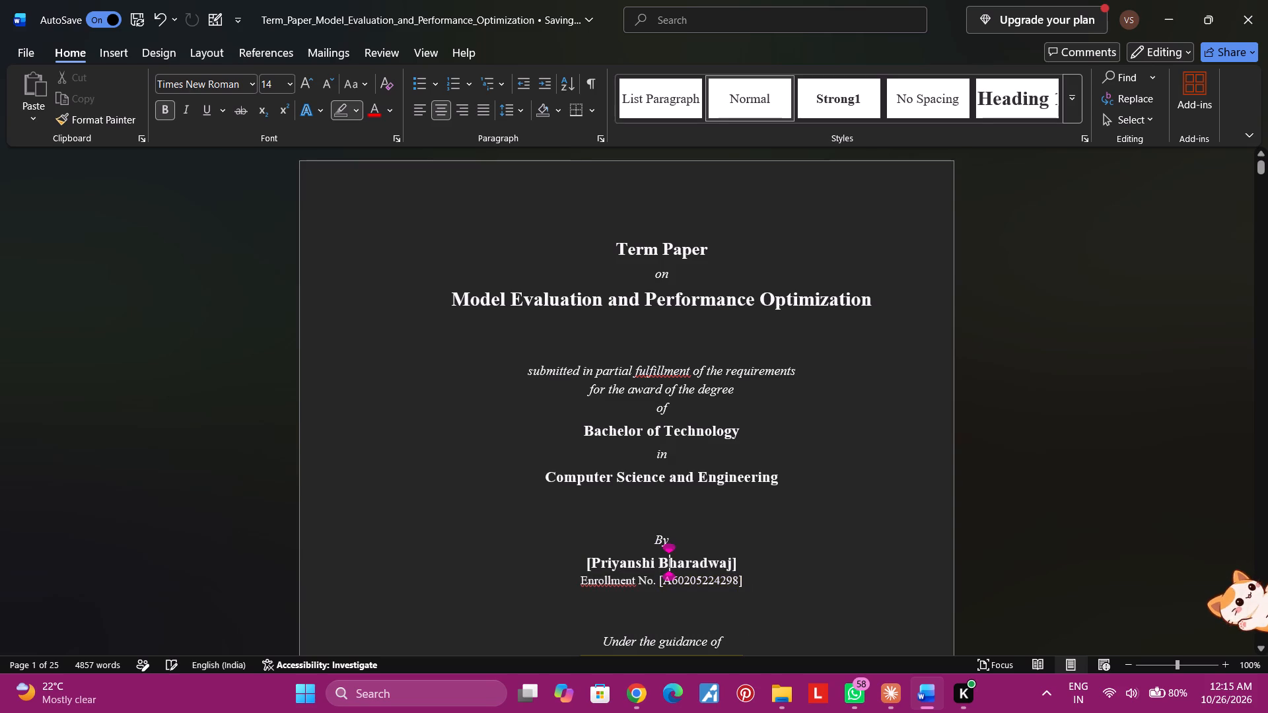
Remove the highlighting from the Student Name placeholder, the signature name and the enrollment number on the Declaration page.
scroll(866, 605, "down", 5)
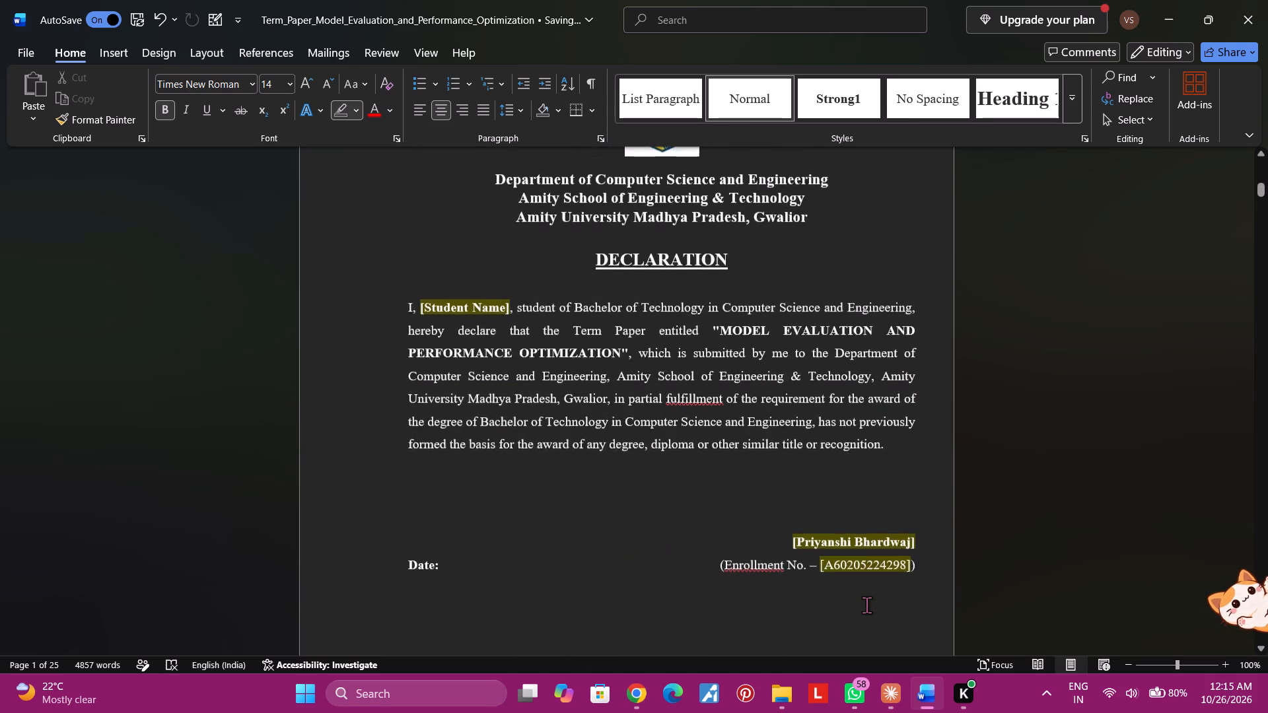
scroll(866, 605, "down", 1)
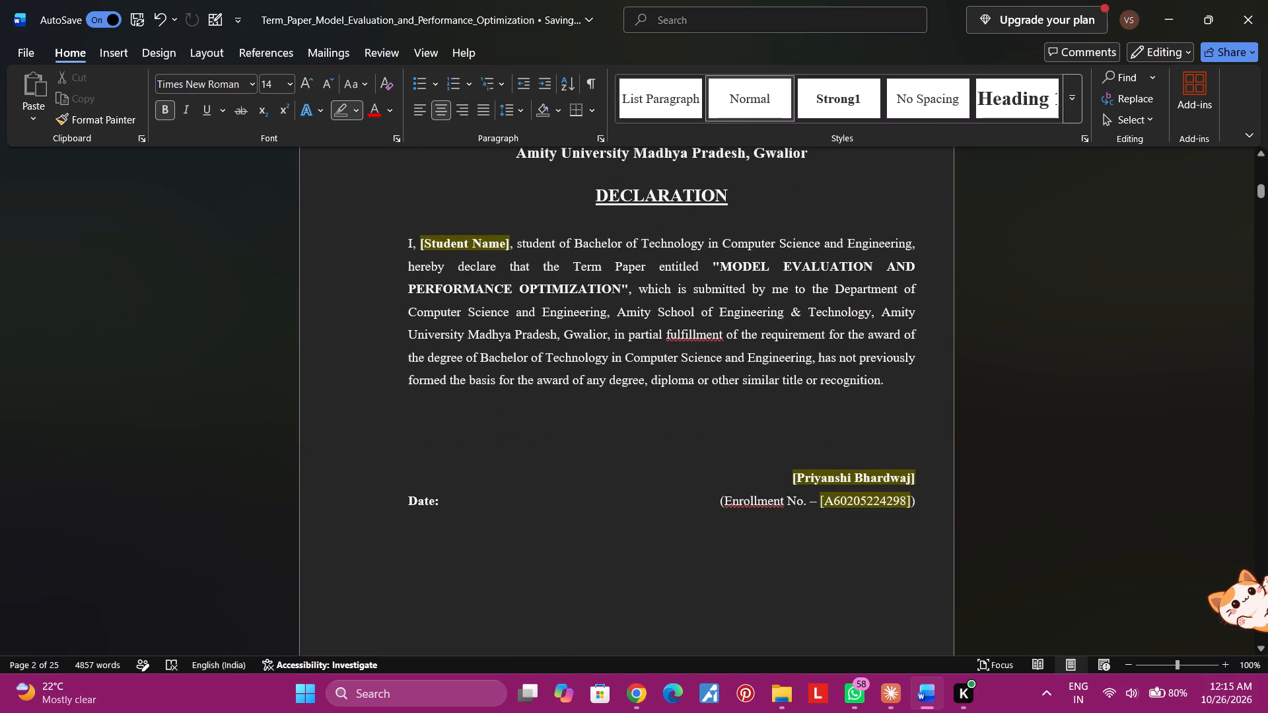
left_click_drag(424, 236, 549, 224)
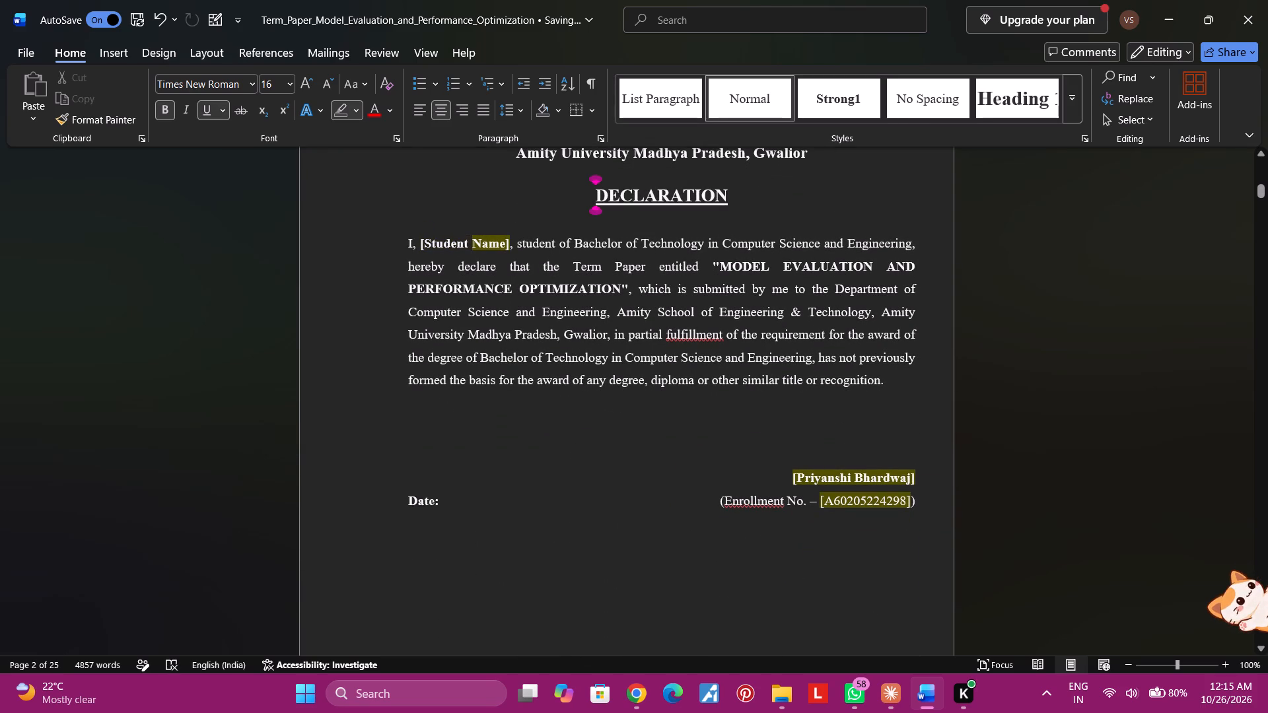
left_click_drag(514, 235, 465, 237)
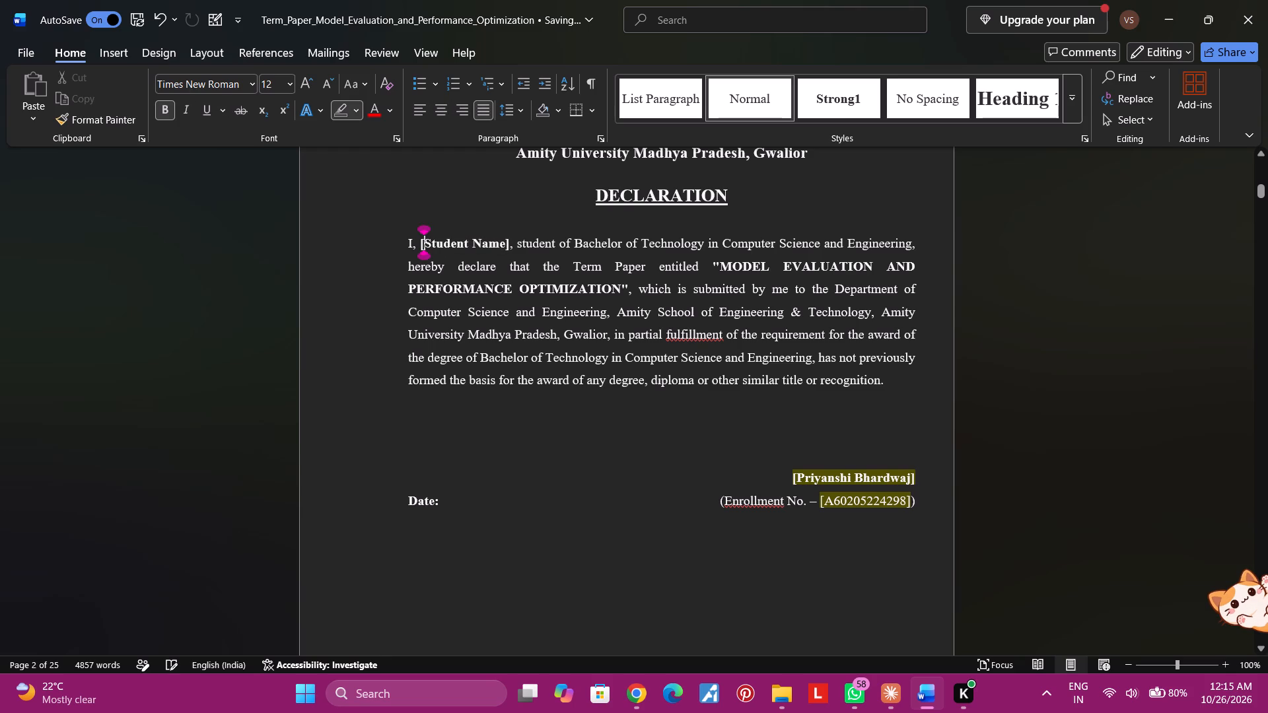
left_click_drag(802, 461, 913, 533)
Remove all highlighting from the Certificate page, from the certification paragraph through the supervisor's signature block.
scroll(703, 535, "down", 6)
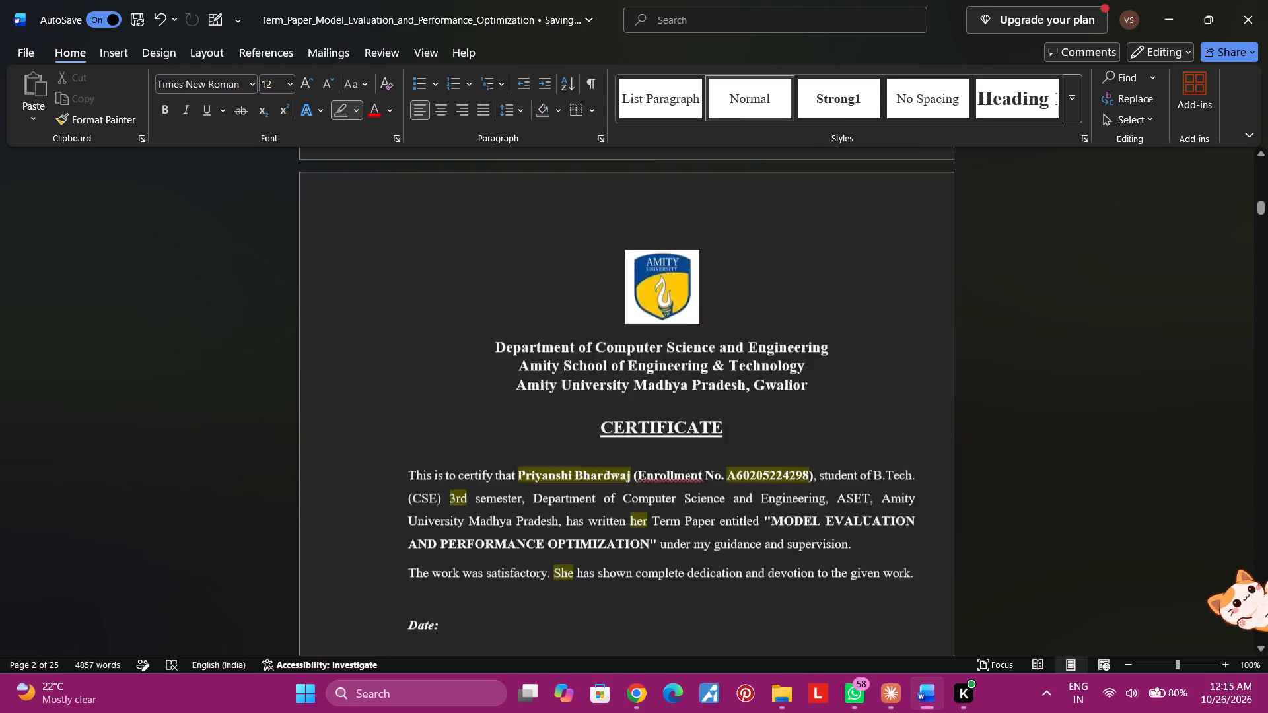
scroll(703, 535, "down", 1)
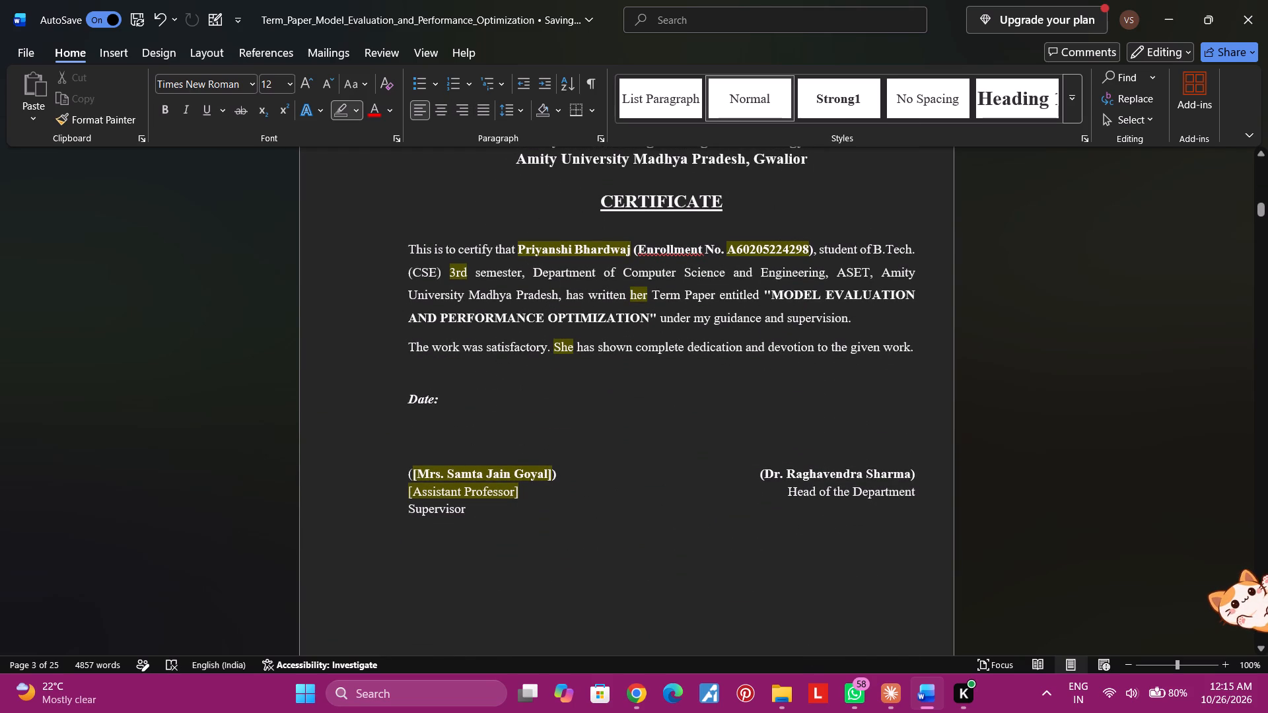
left_click_drag(410, 240, 542, 554)
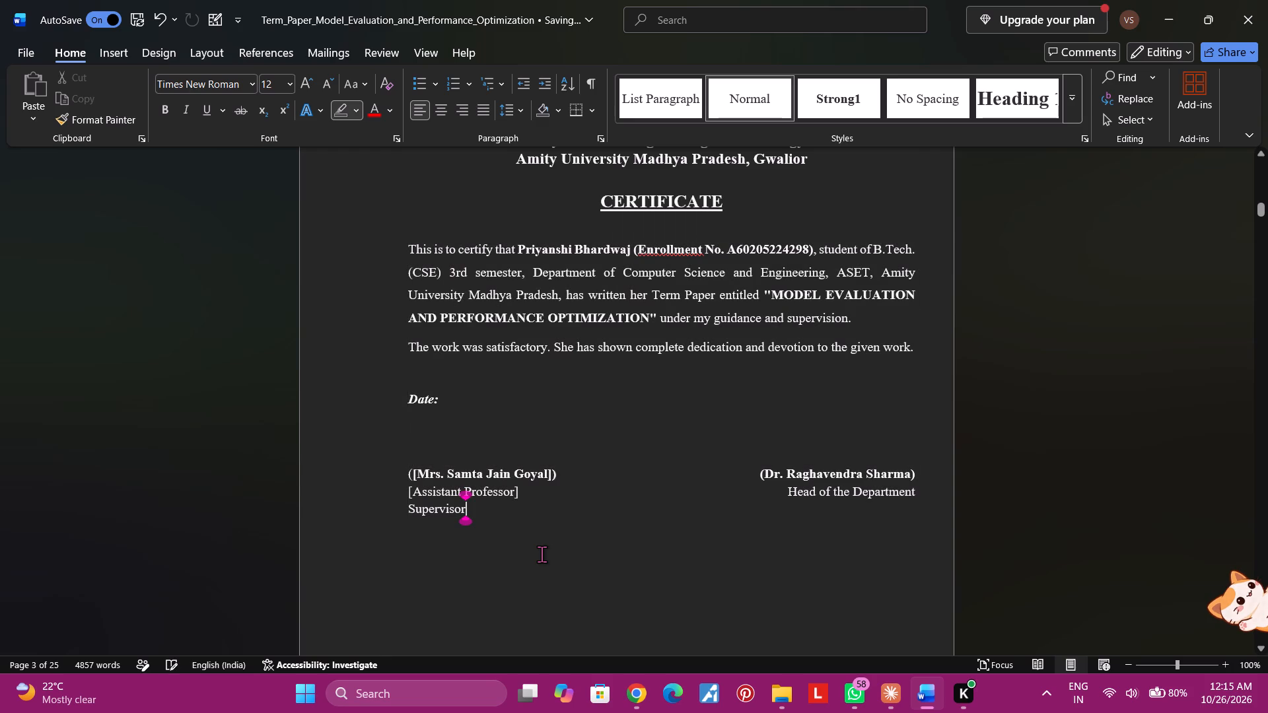
Check the remaining pages for highlighting and clear it from the supervisor's name on the title page.
scroll(542, 554, "down", 7)
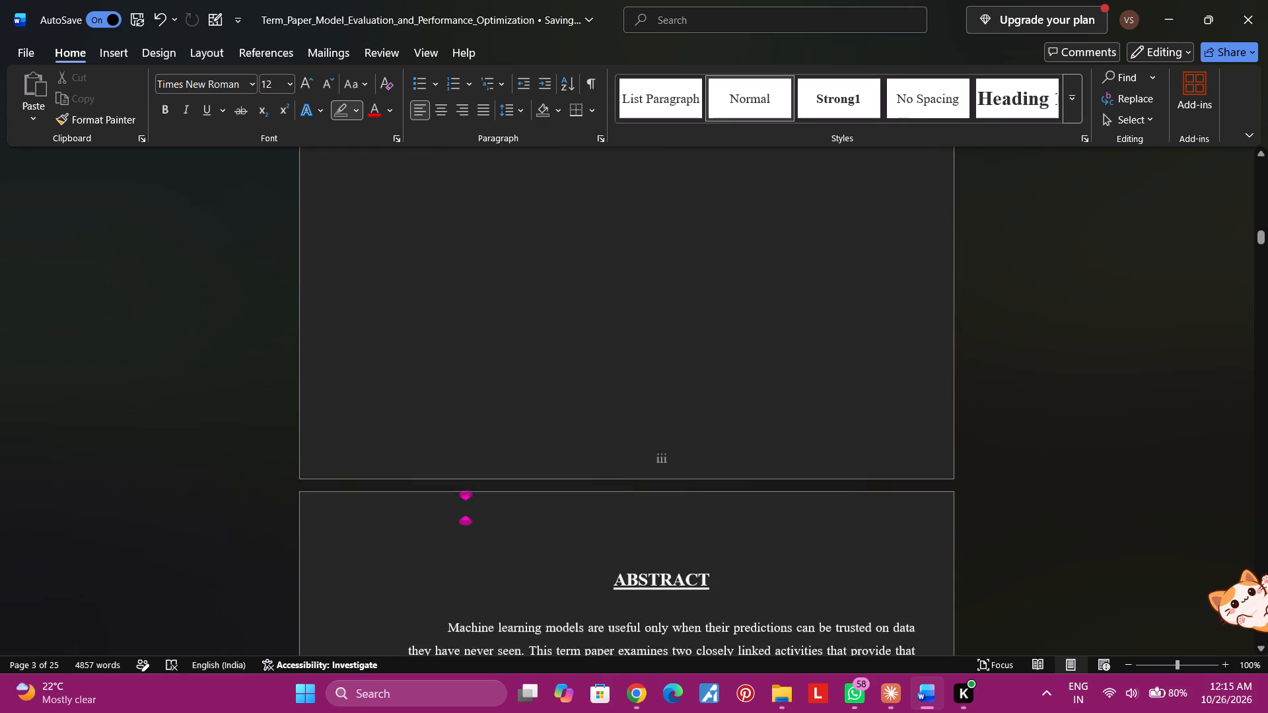
scroll(542, 554, "down", 12)
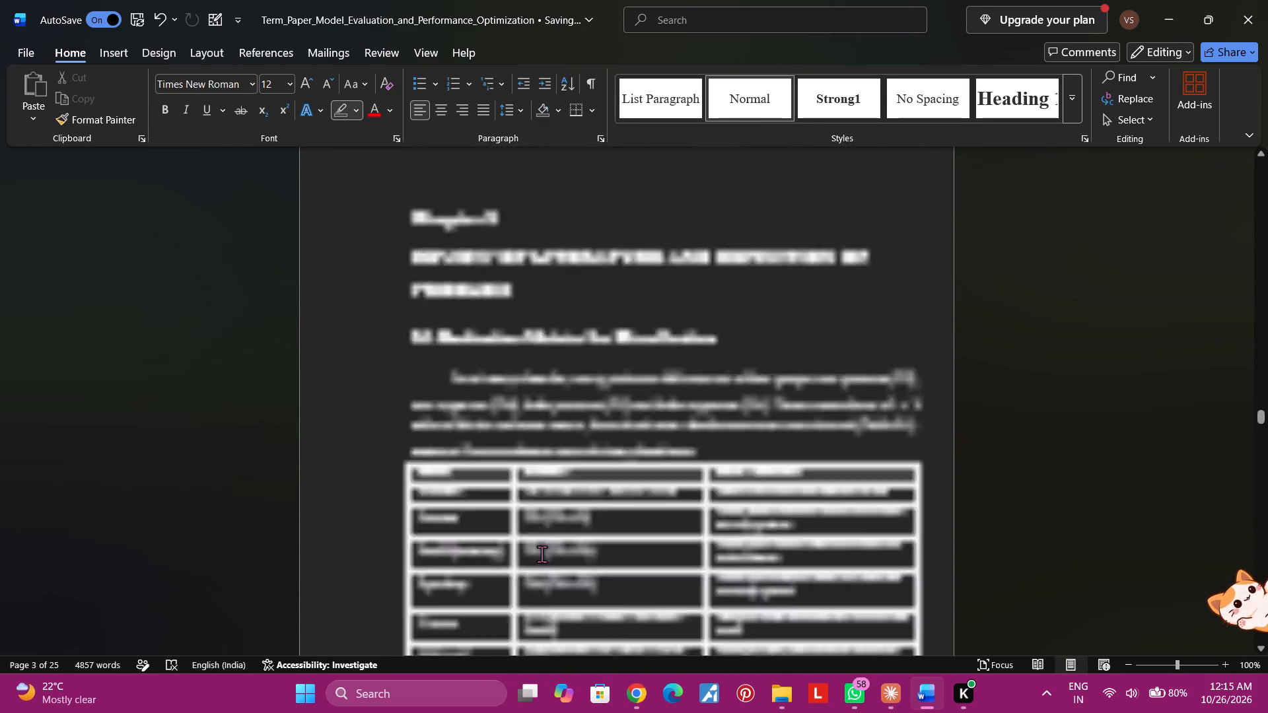
scroll(542, 554, "down", 8)
scroll(542, 554, "down", 20)
scroll(542, 554, "down", 3)
scroll(542, 554, "up", 20)
scroll(542, 554, "up", 1)
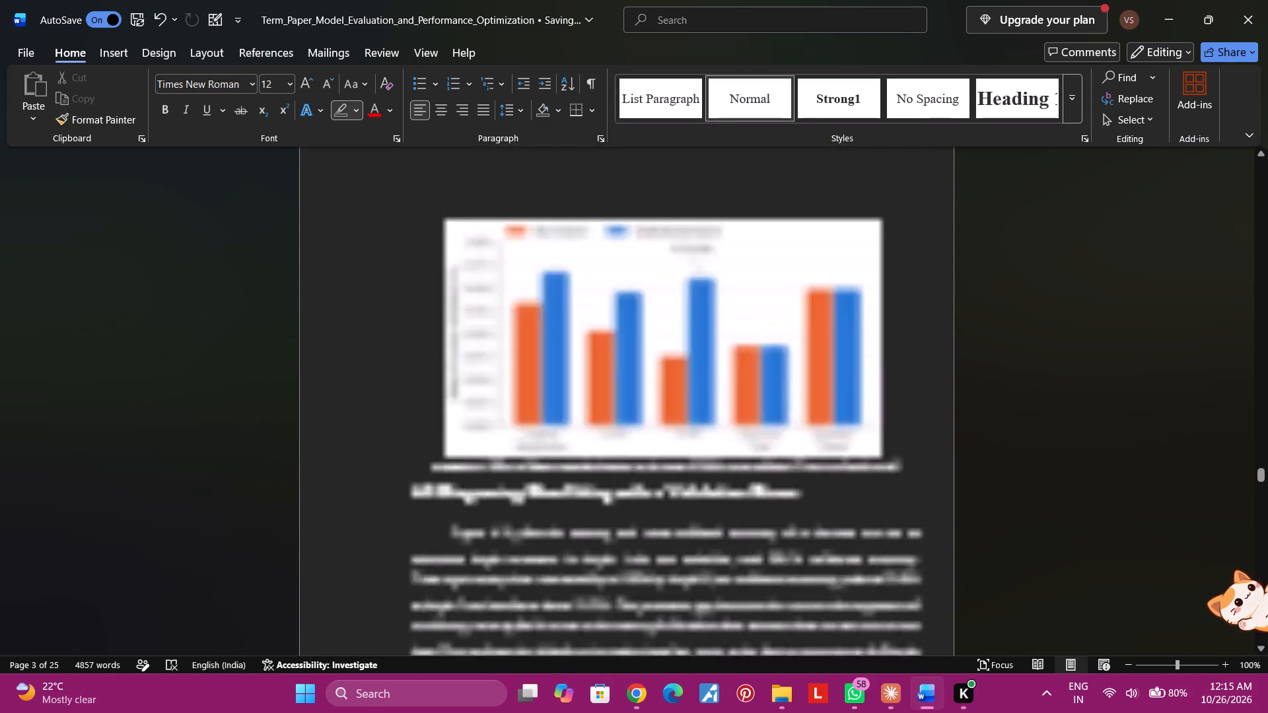
scroll(542, 554, "up", 20)
scroll(542, 554, "up", 18)
scroll(542, 554, "up", 3)
scroll(542, 554, "down", 2)
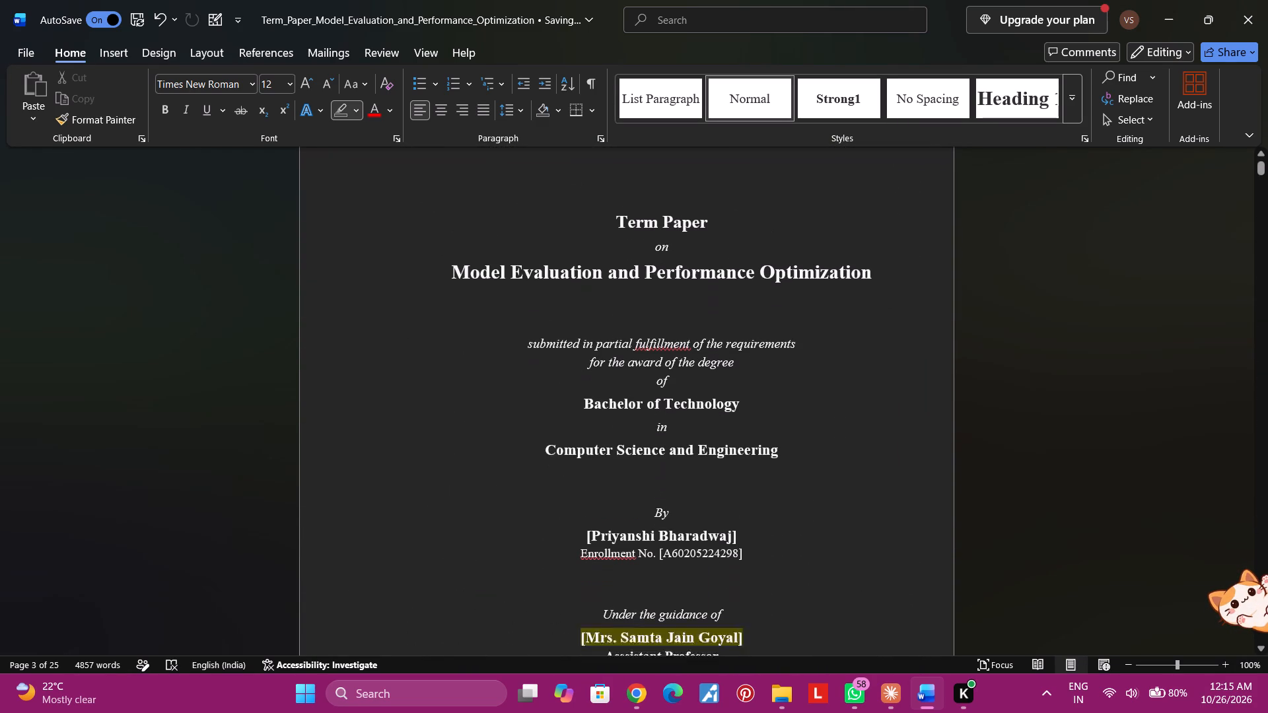
scroll(542, 554, "down", 4)
scroll(542, 554, "up", 1)
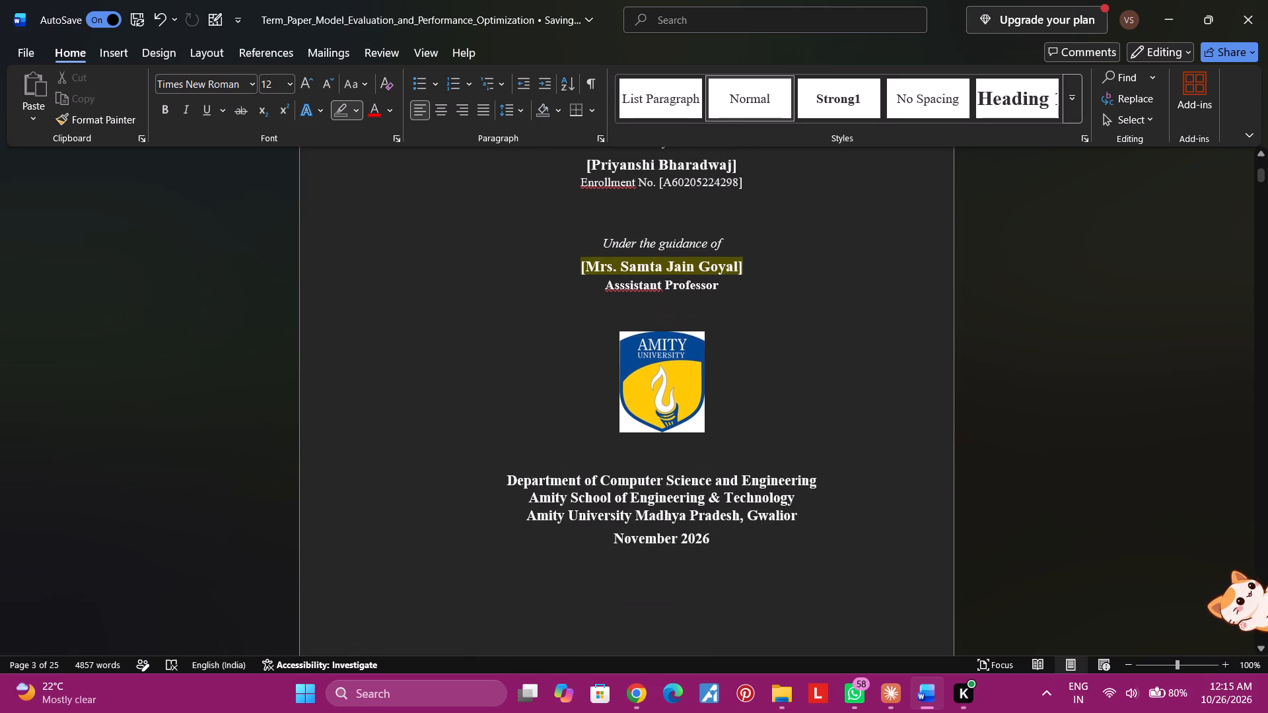
left_click_drag(581, 244, 754, 286)
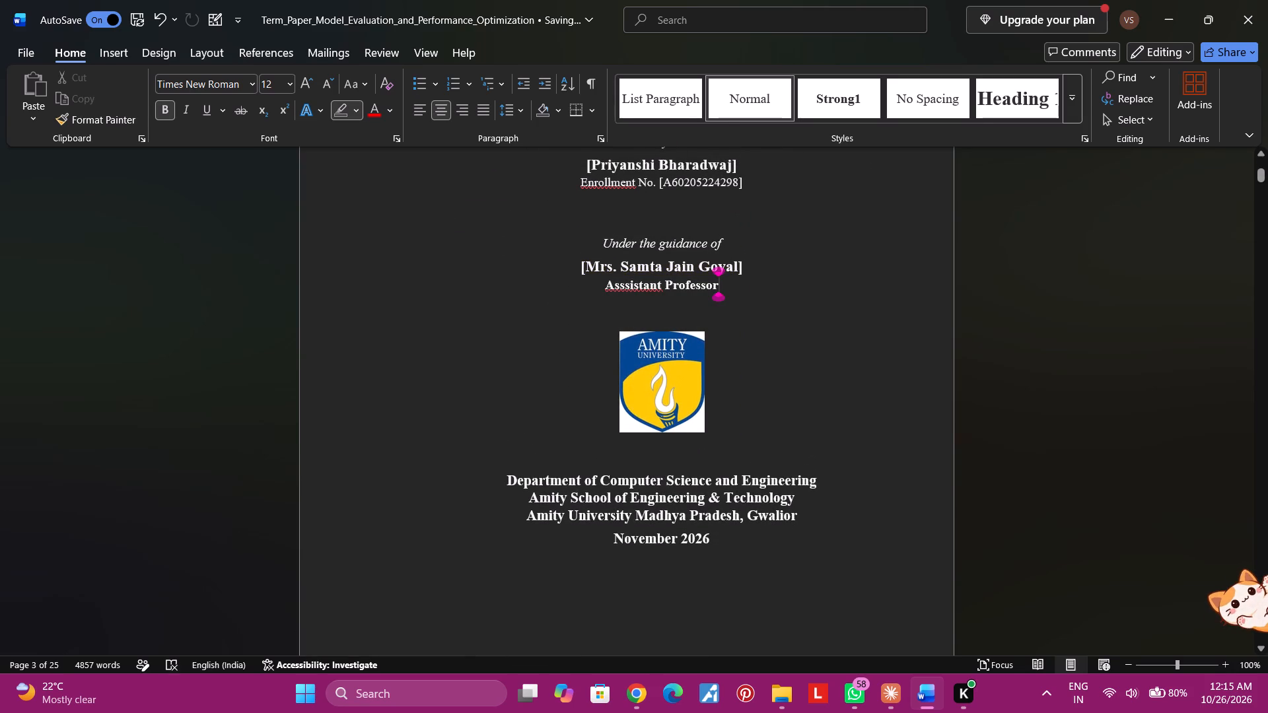
Delete the [Student Name] placeholder, including both brackets, from the Declaration's opening sentence.
scroll(466, 466, "down", 6)
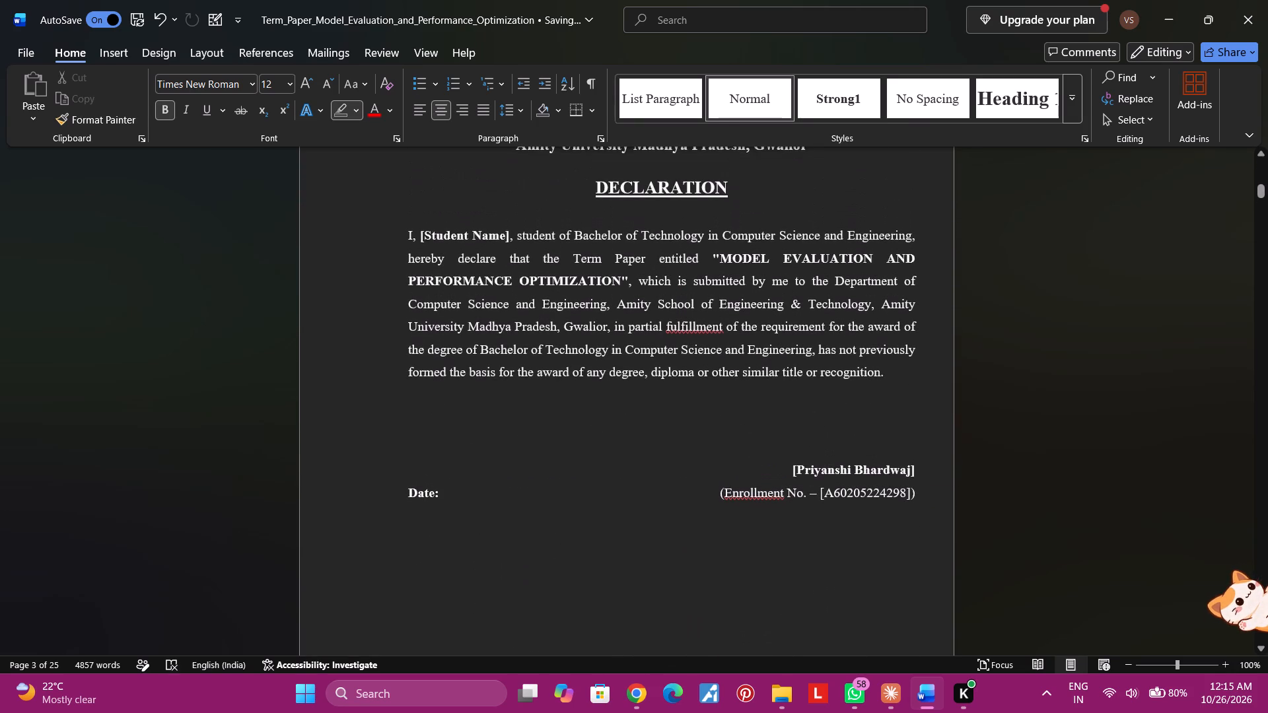
left_click(506, 229)
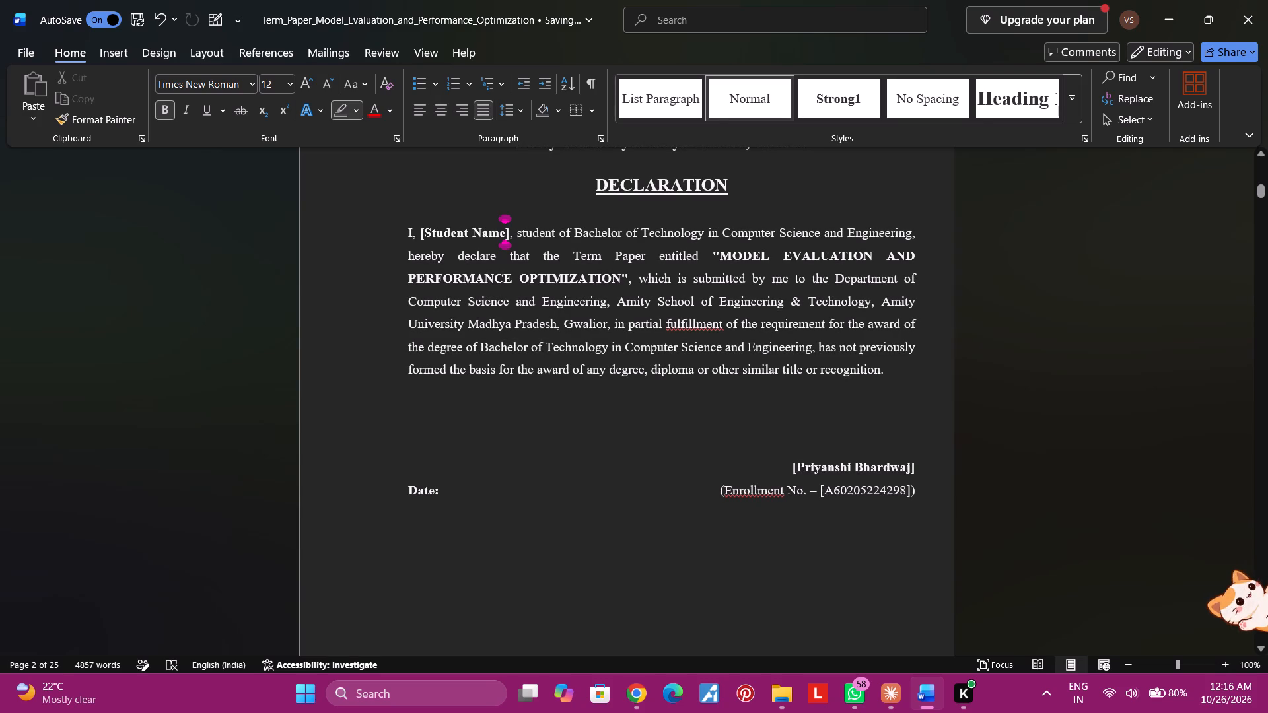
key("BackSpace")
key("BackSpace")
key("BackSpace")
key("BackSpace")
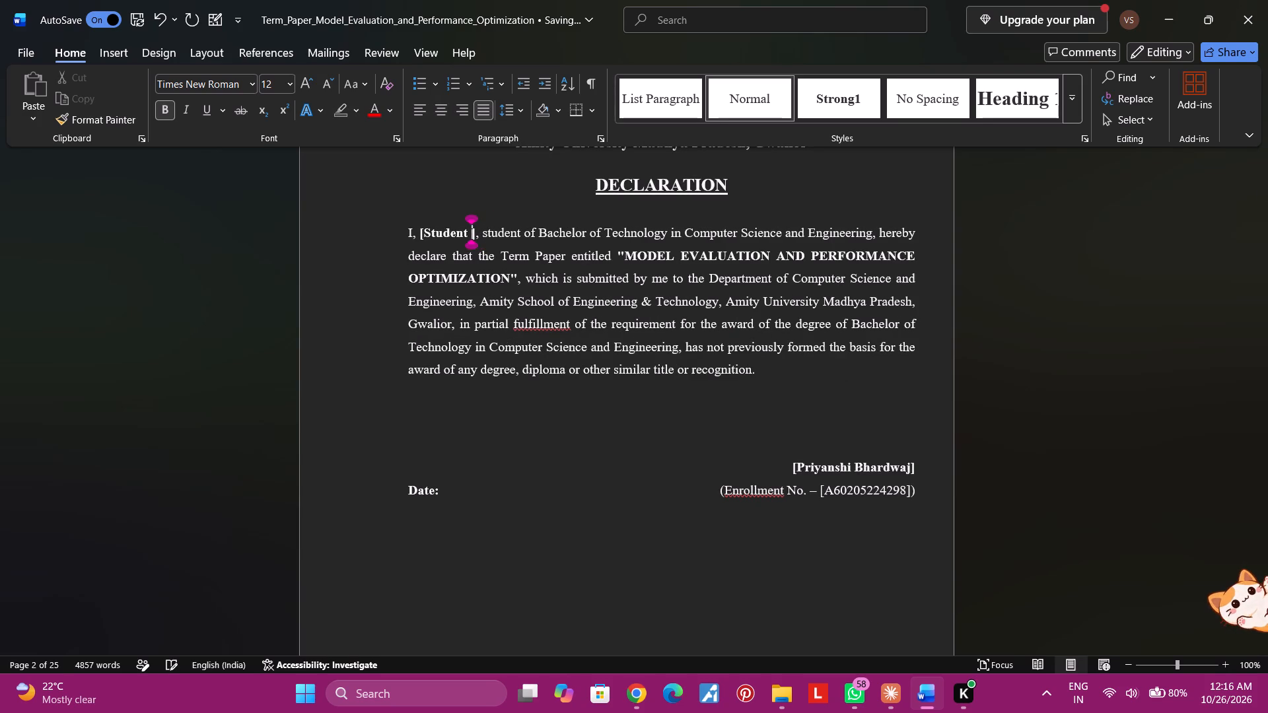
key("BackSpace")
key("BackSpace")
key("BackSpace")
key("BackSpace")
key("BackSpace")
key("BackSpace")
key("BackSpace")
key("BackSpace")
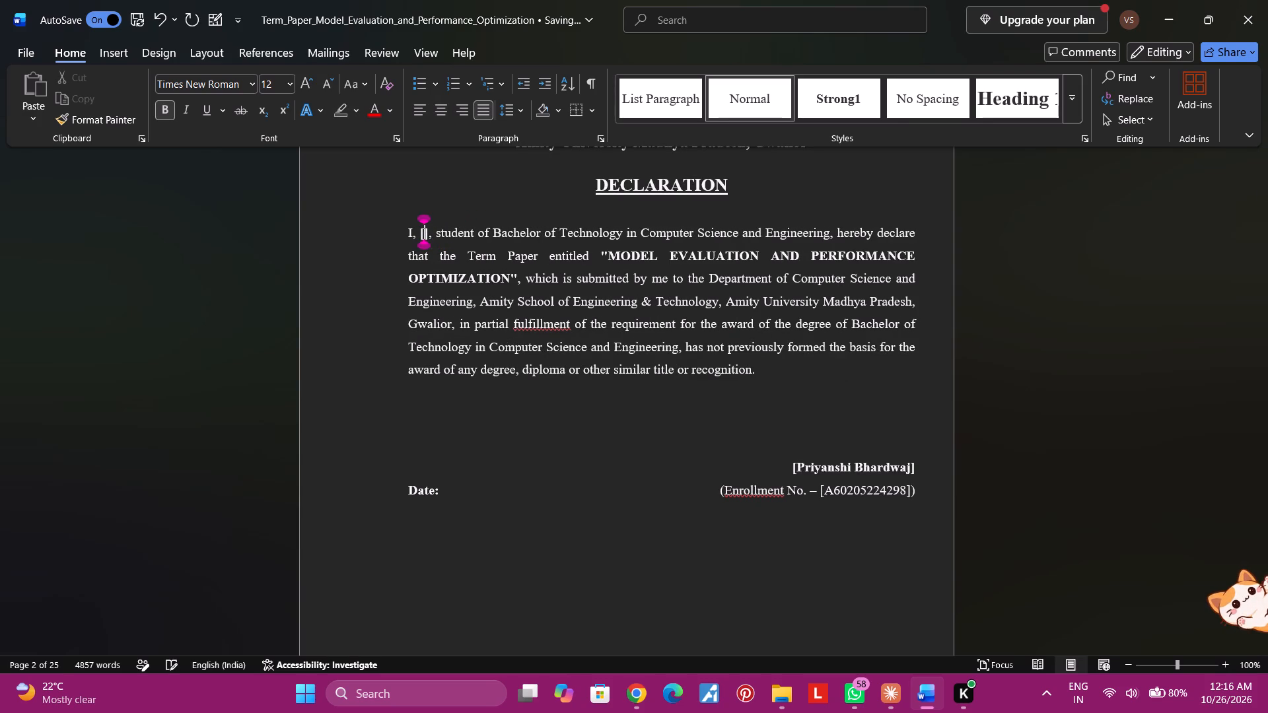
key("BackSpace")
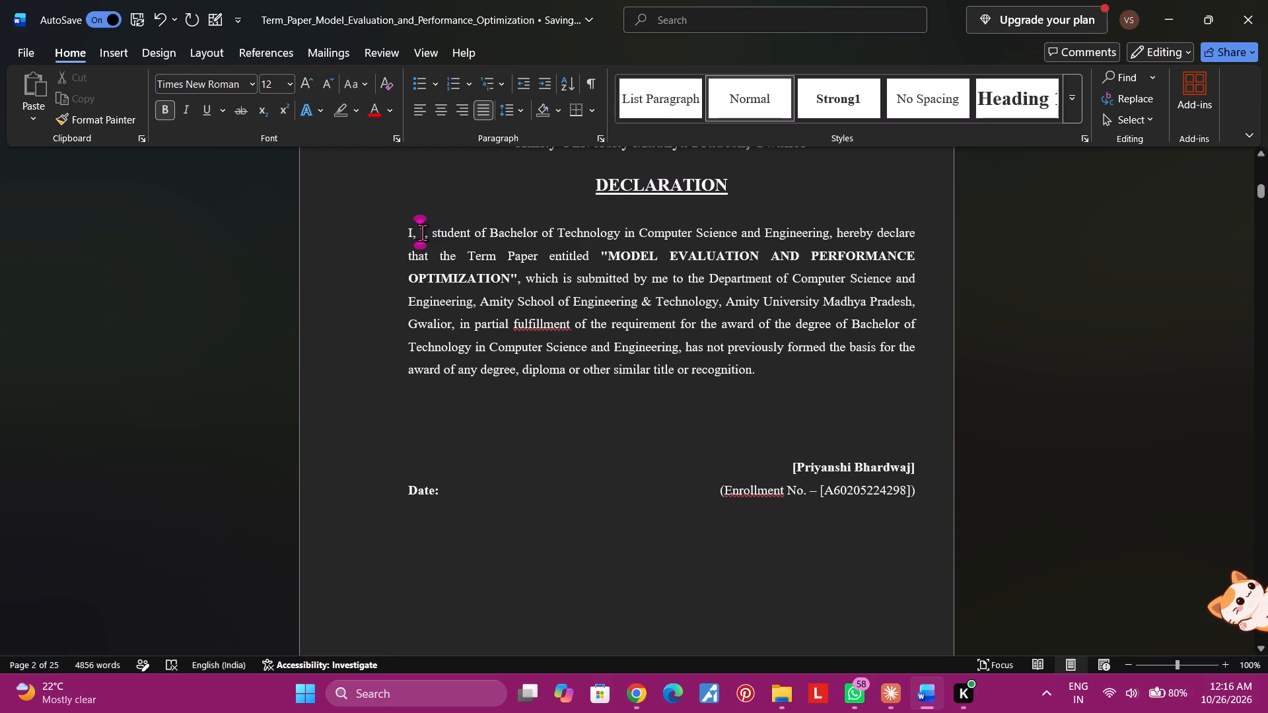
left_click(422, 232)
left_click(425, 234)
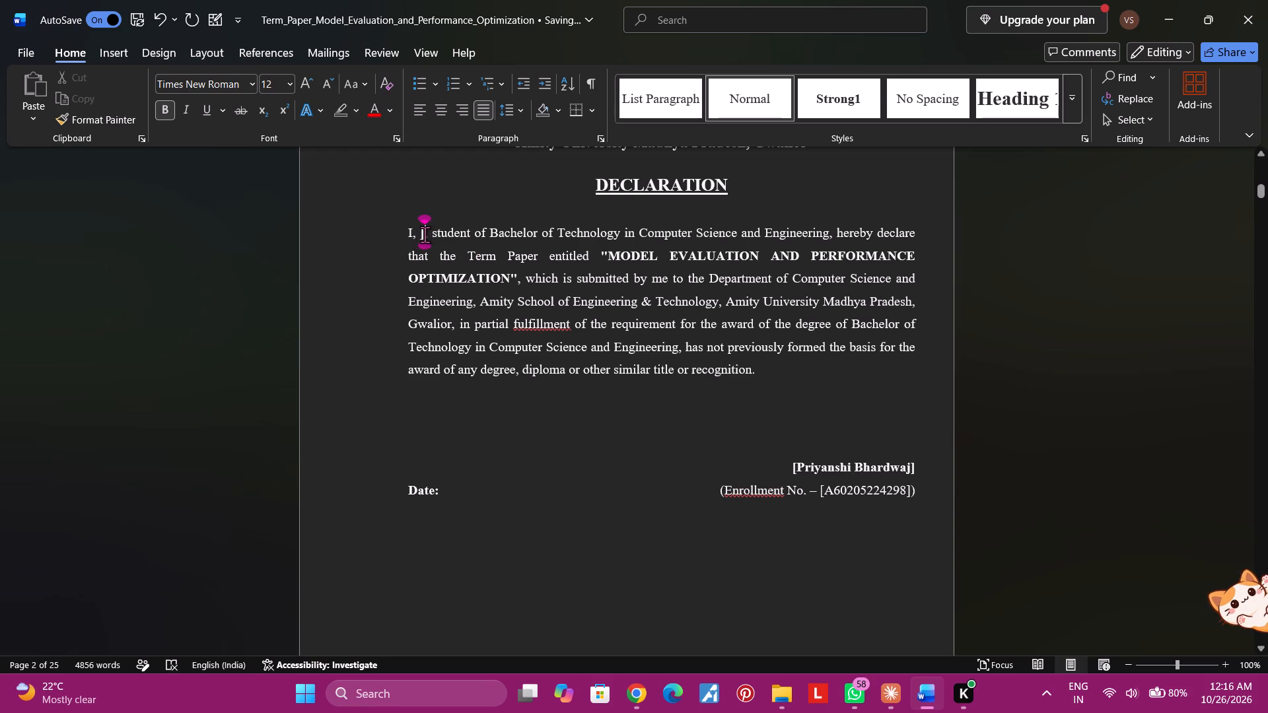
left_click(425, 234)
key("BackSpace")
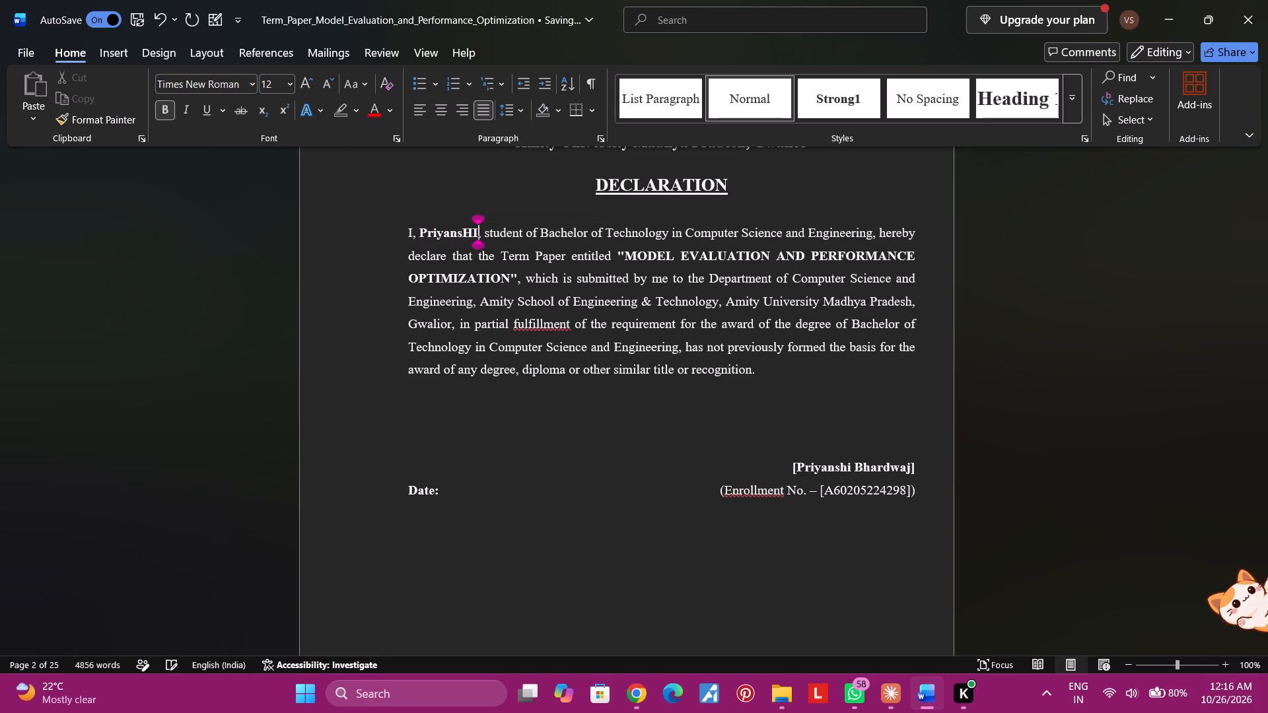
Enter the student's full name in the Declaration's opening sentence, with only the initial letters of each name capitalized.
key("BackSpace")
key("BackSpace")
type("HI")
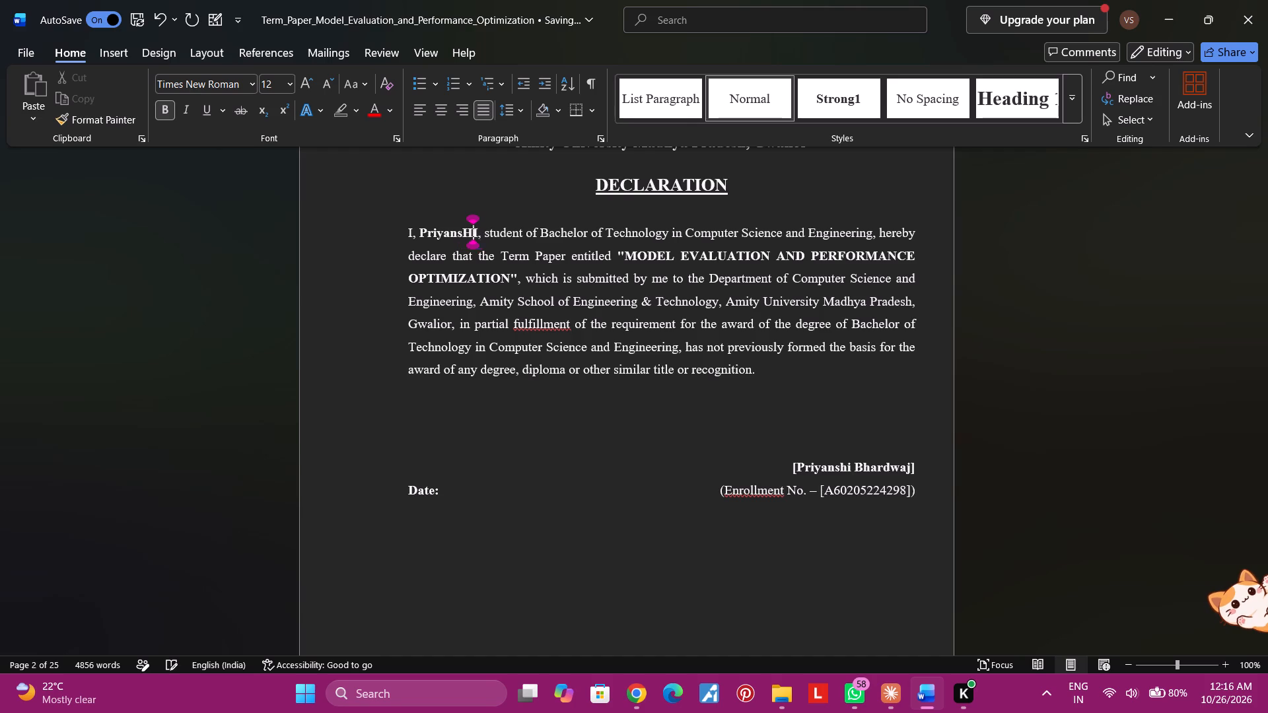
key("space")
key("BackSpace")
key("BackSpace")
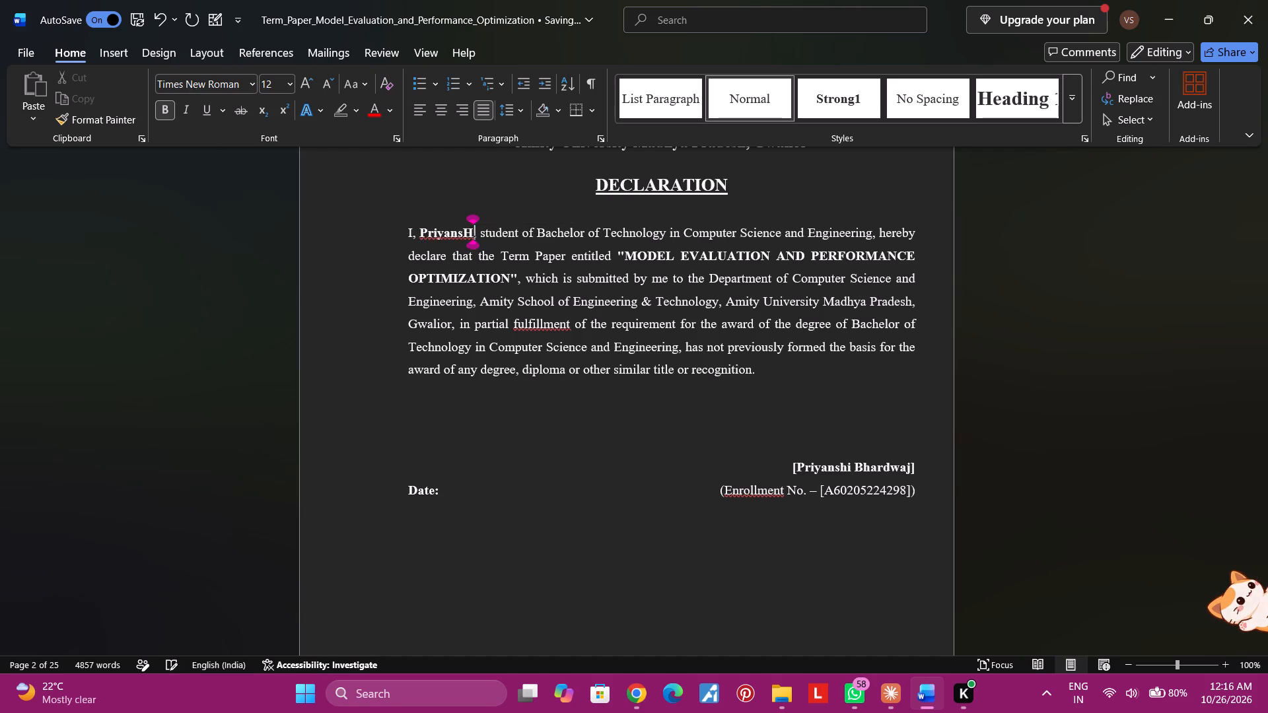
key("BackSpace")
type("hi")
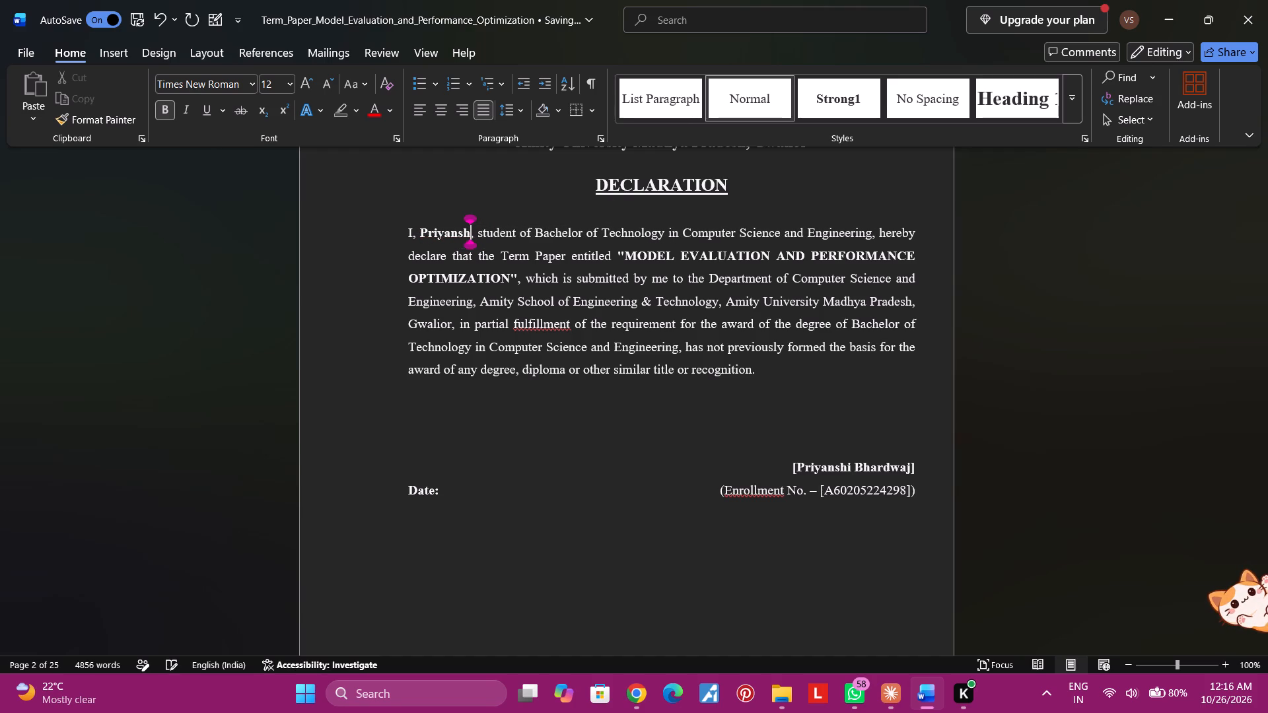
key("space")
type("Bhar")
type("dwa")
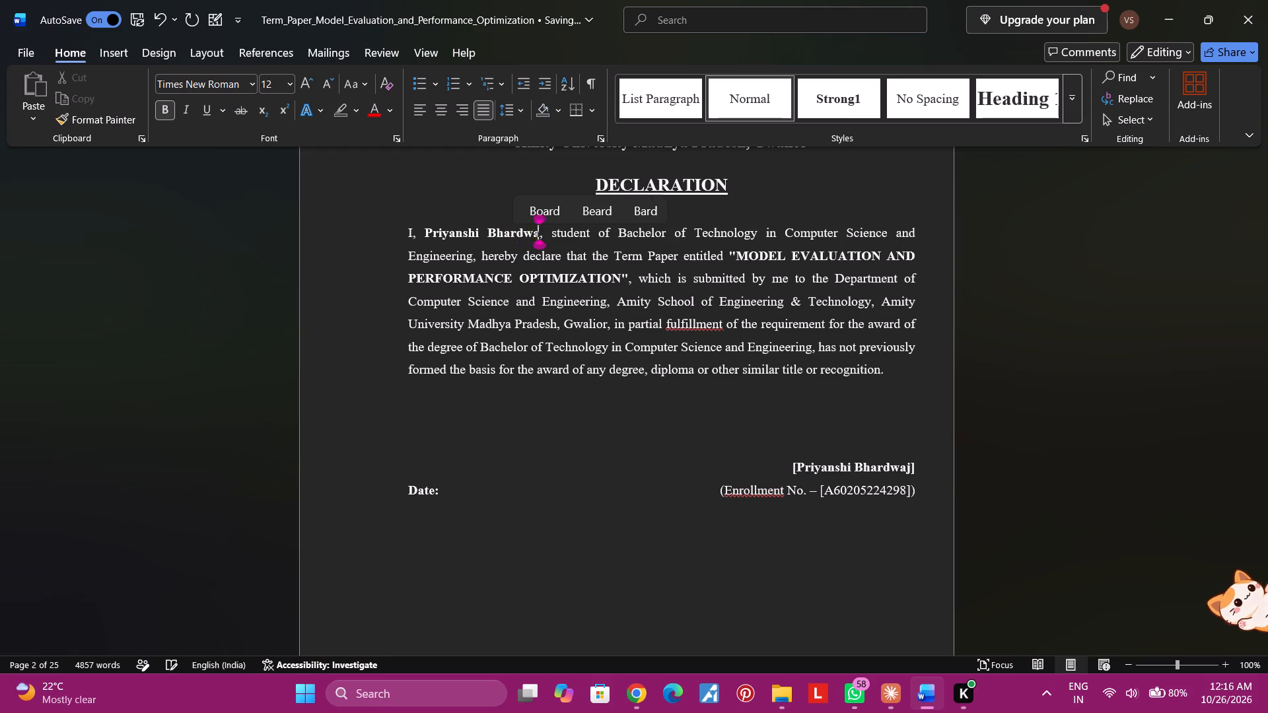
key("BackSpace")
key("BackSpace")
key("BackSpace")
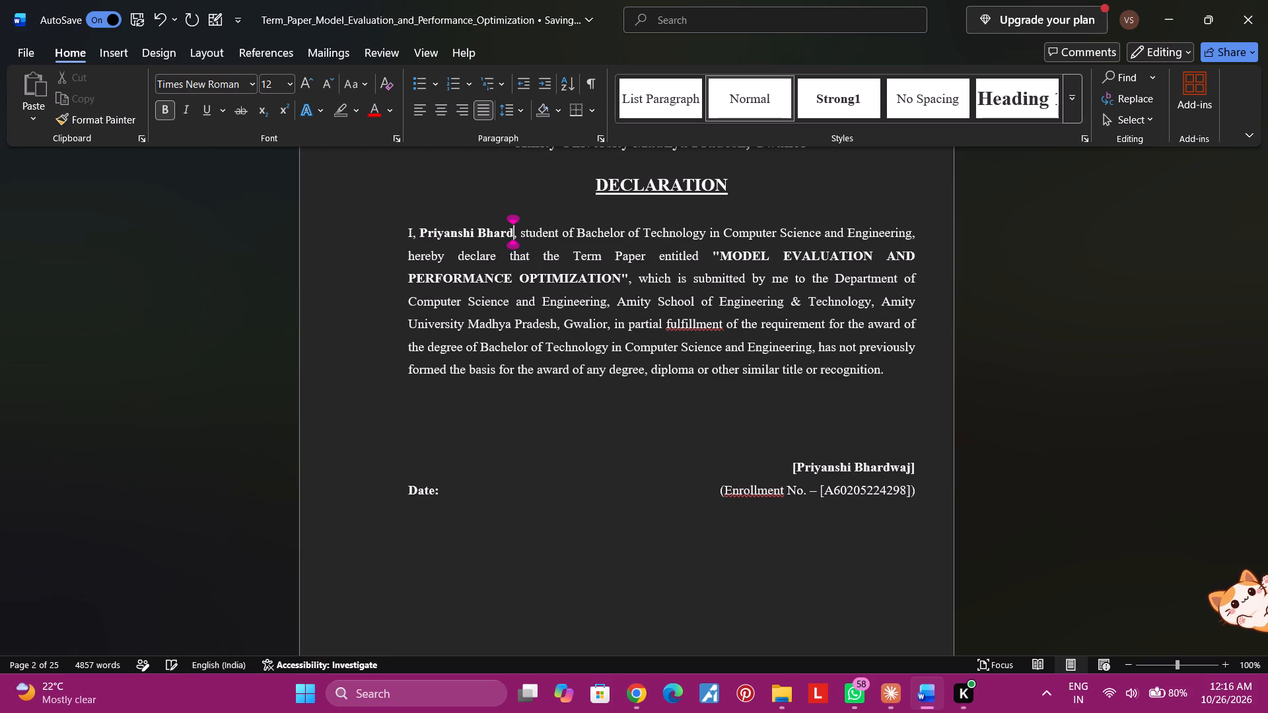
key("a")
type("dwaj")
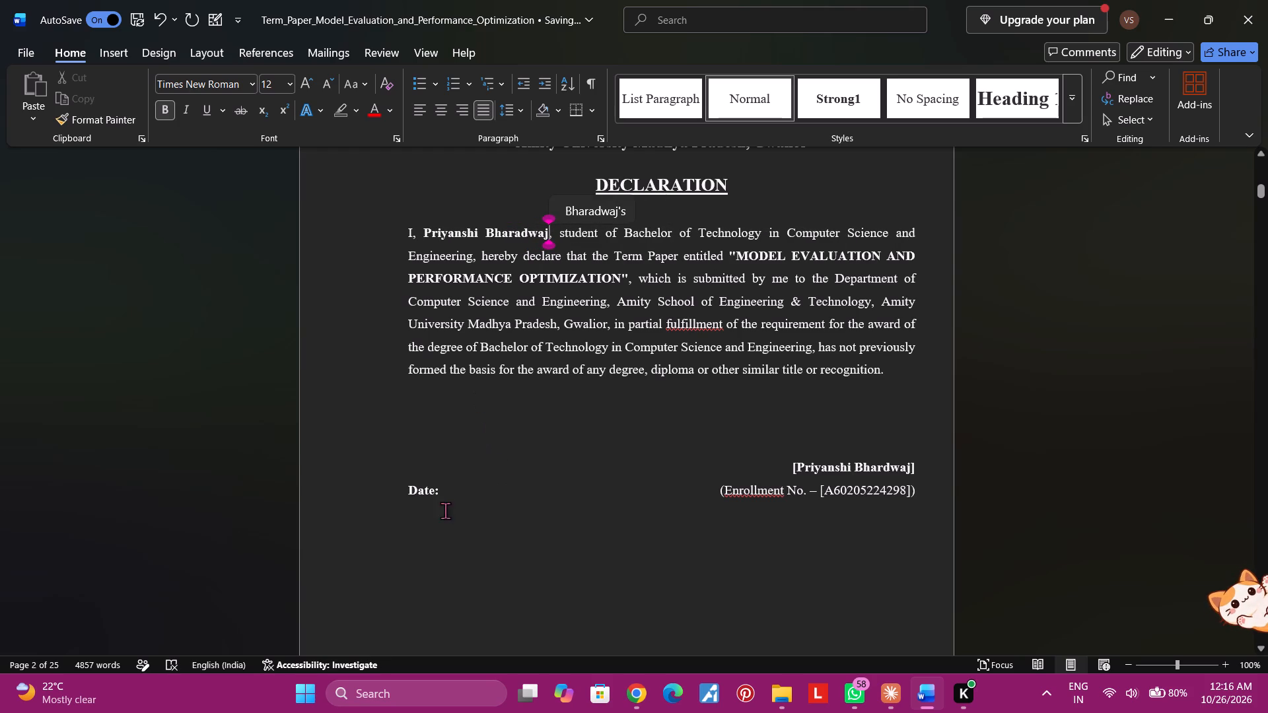
Remove the square brackets around the student's signature name on the Declaration page.
left_click(931, 465)
key("BackSpace")
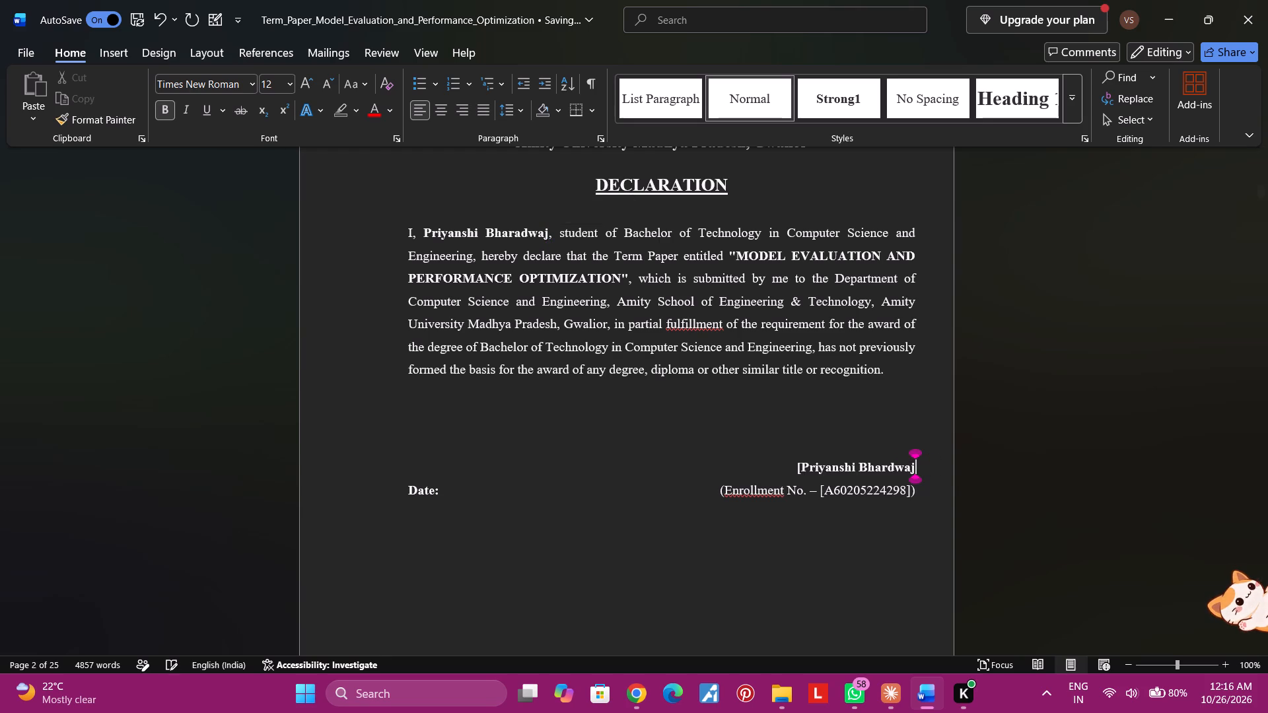
left_click(800, 469)
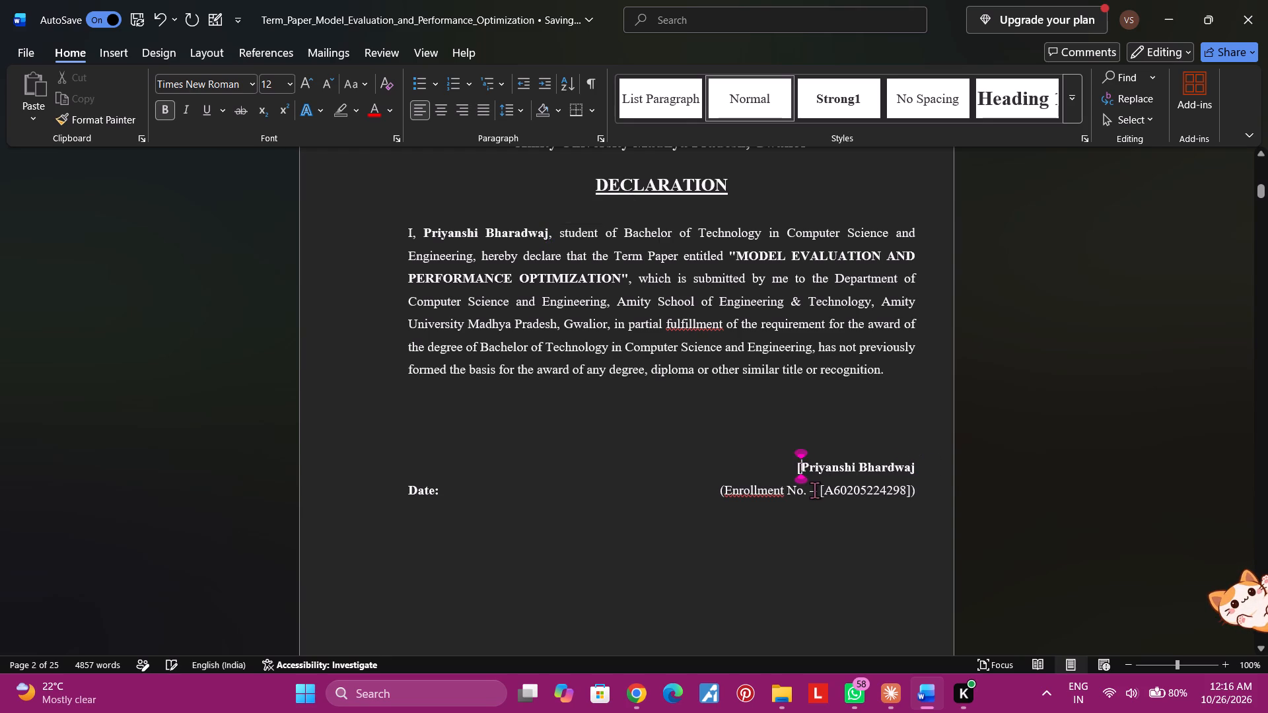
key("BackSpace")
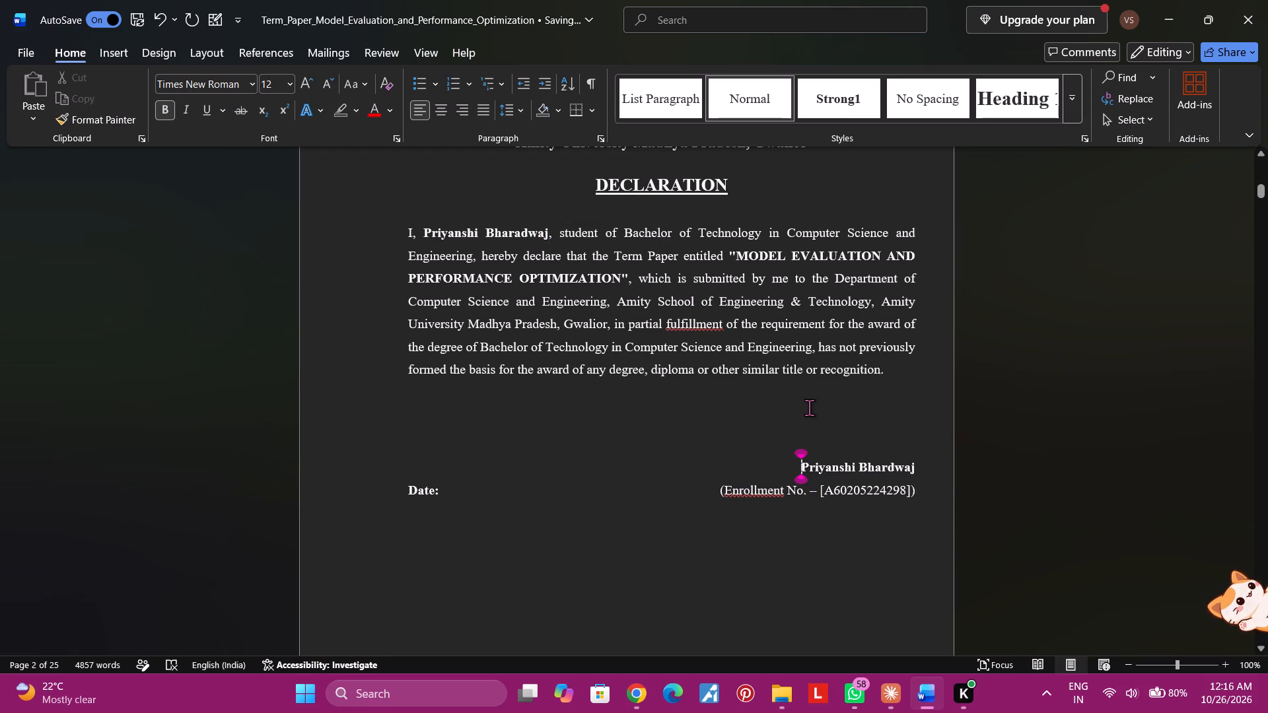
Remove the square brackets around the student's name on the title page.
scroll(809, 407, "up", 2)
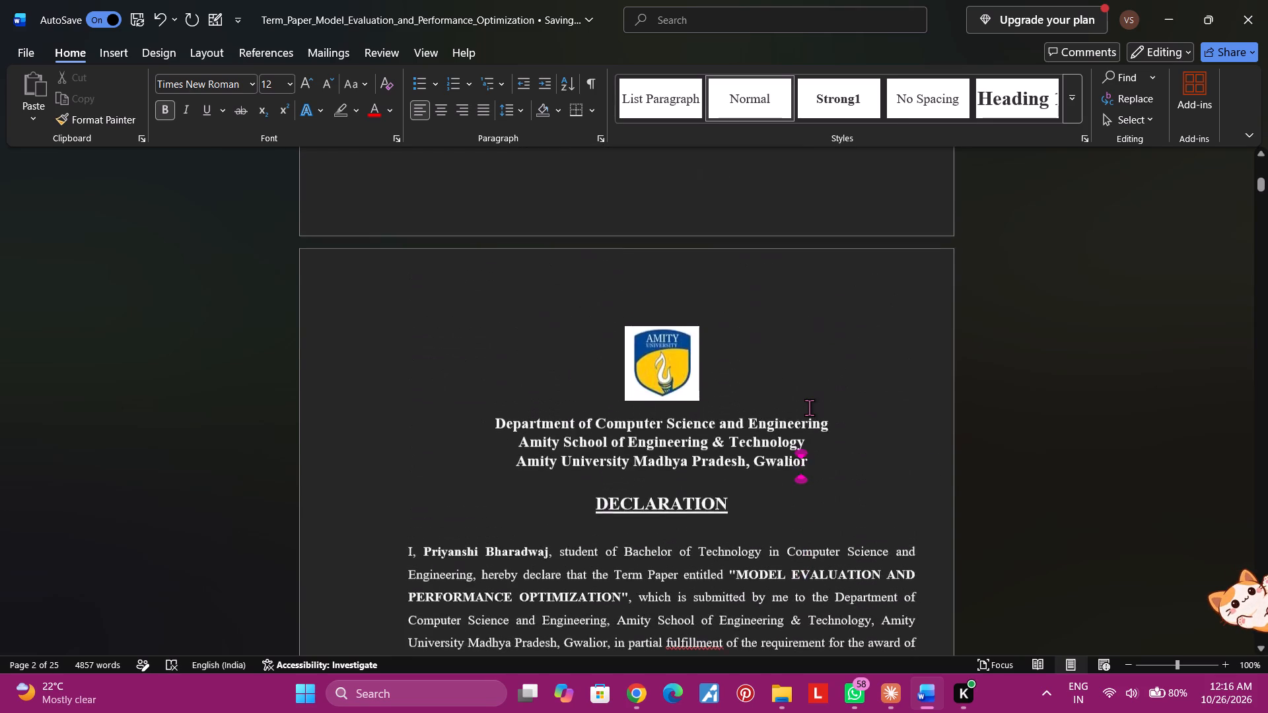
scroll(809, 407, "up", 6)
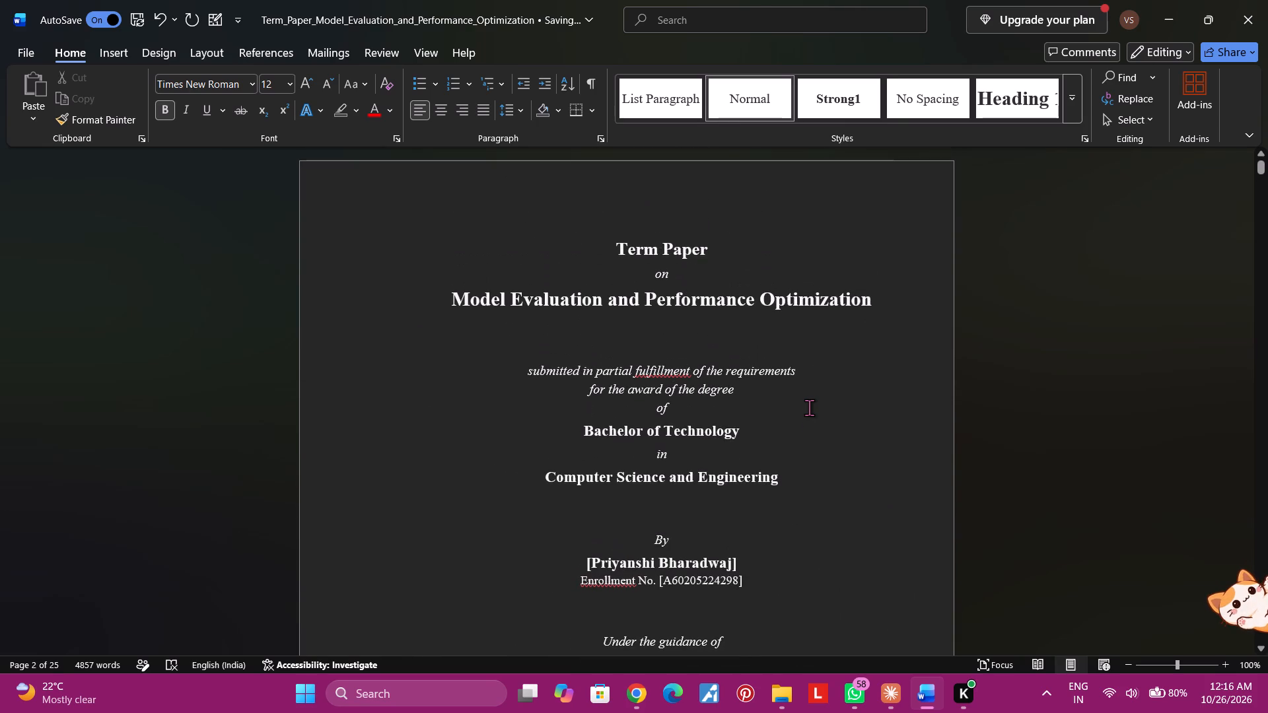
scroll(809, 407, "down", 6)
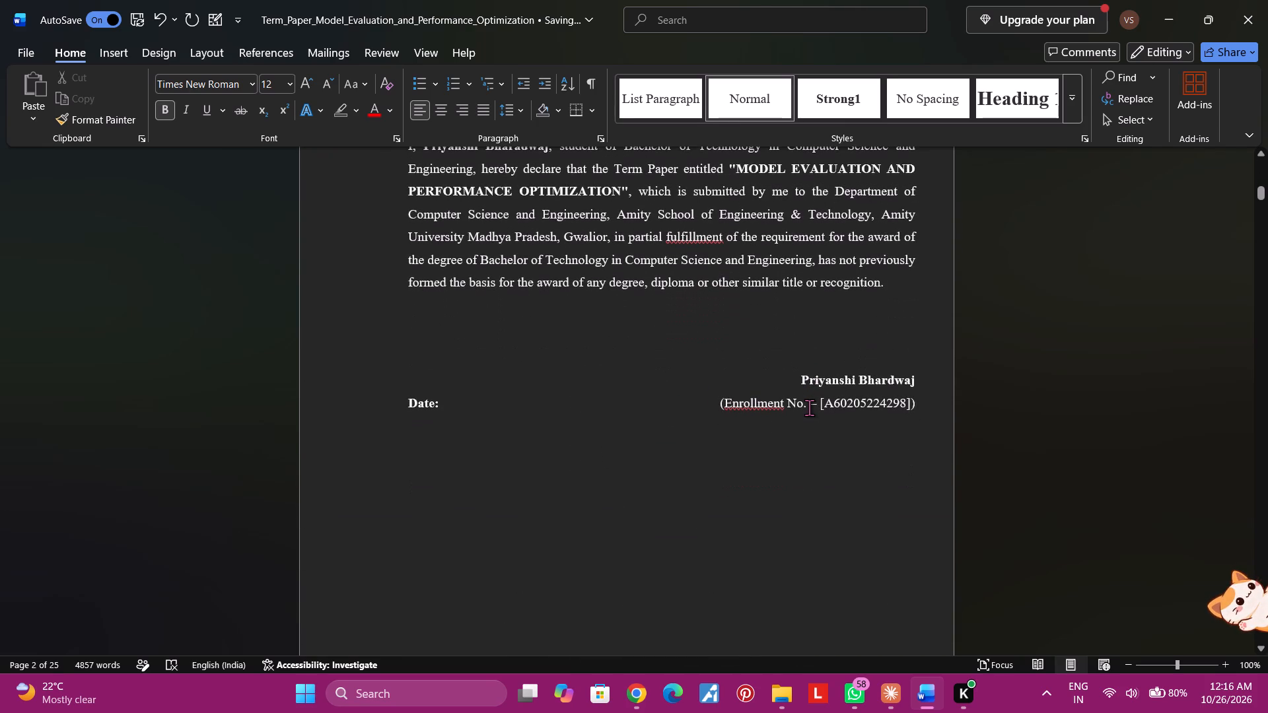
scroll(809, 407, "up", 6)
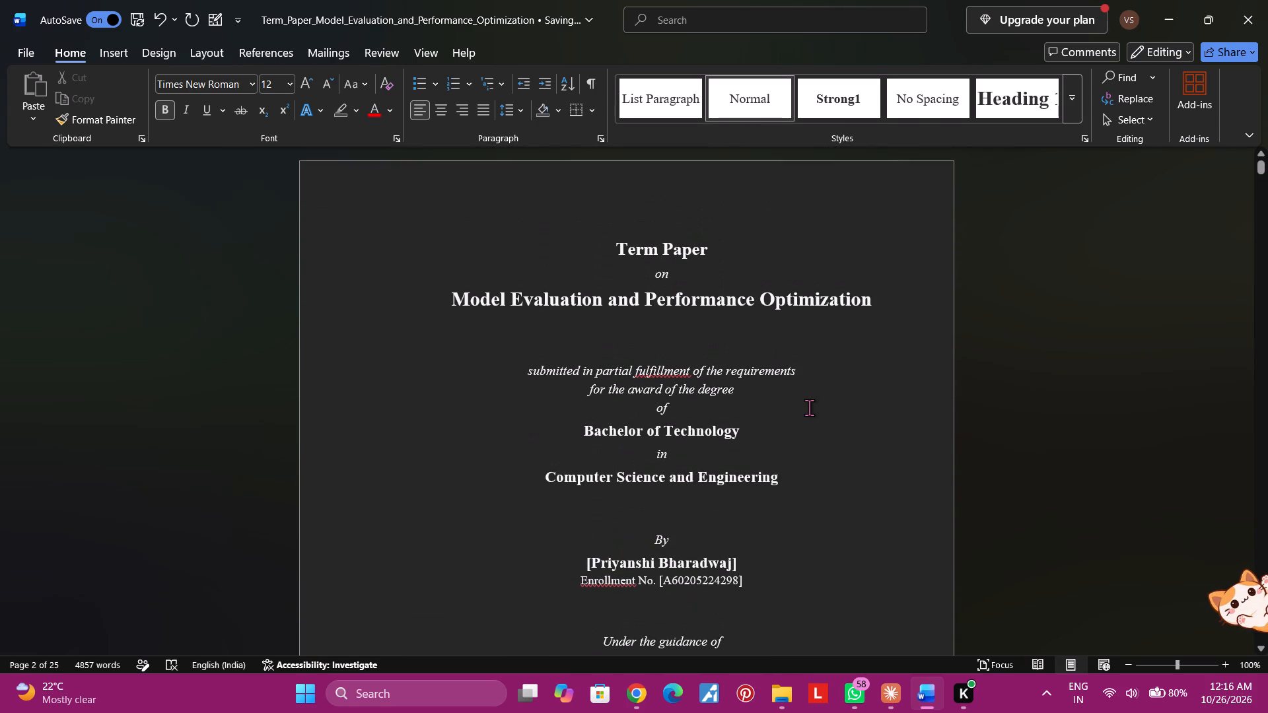
scroll(809, 407, "up", 1)
left_click(744, 556)
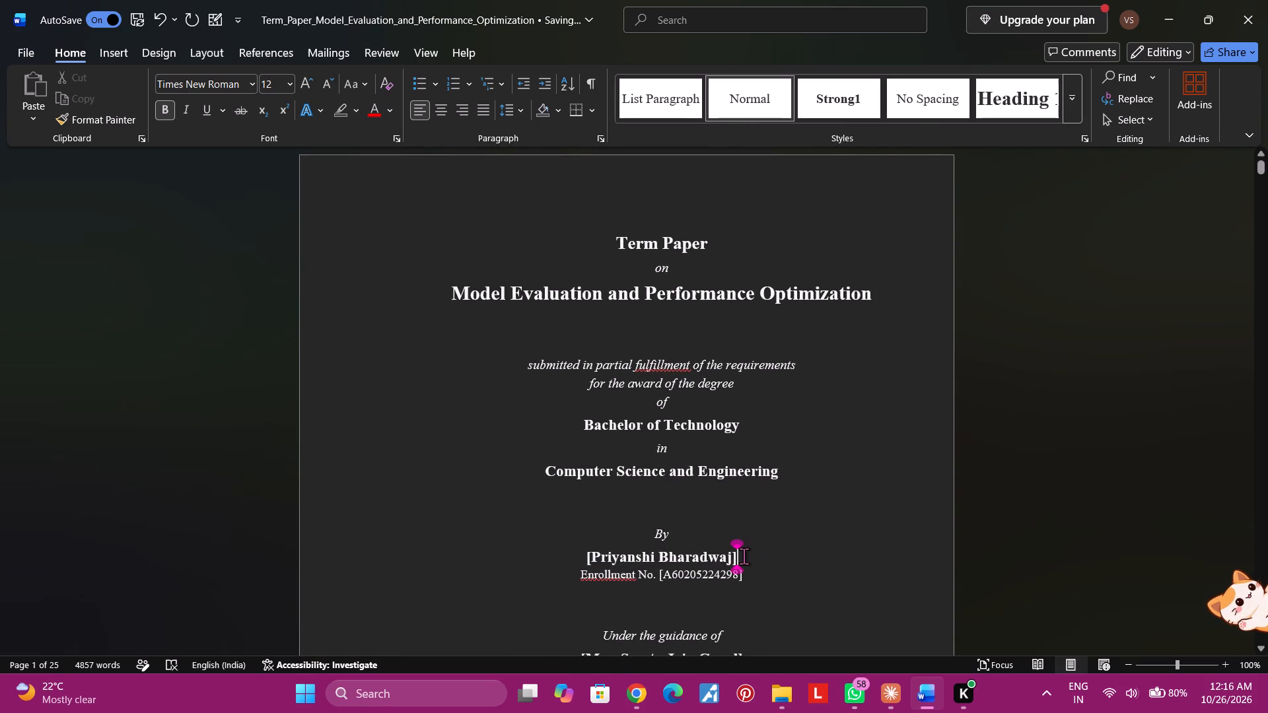
key("BackSpace")
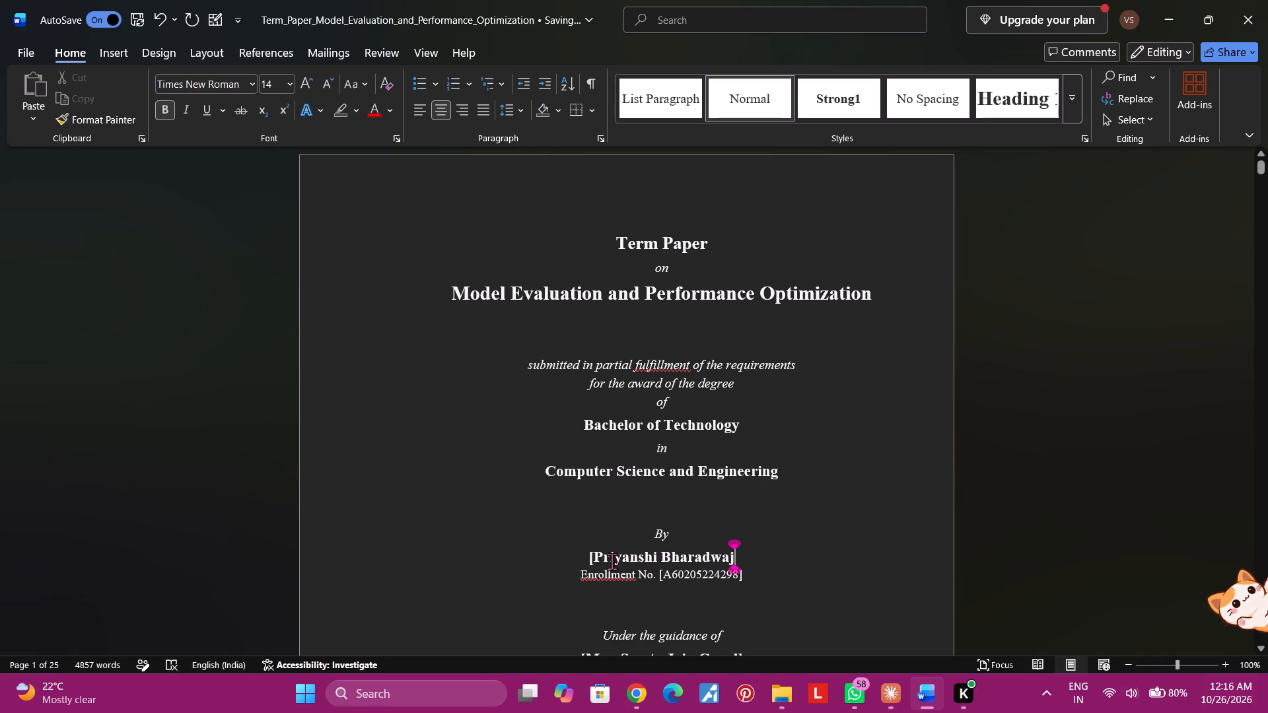
left_click(595, 560)
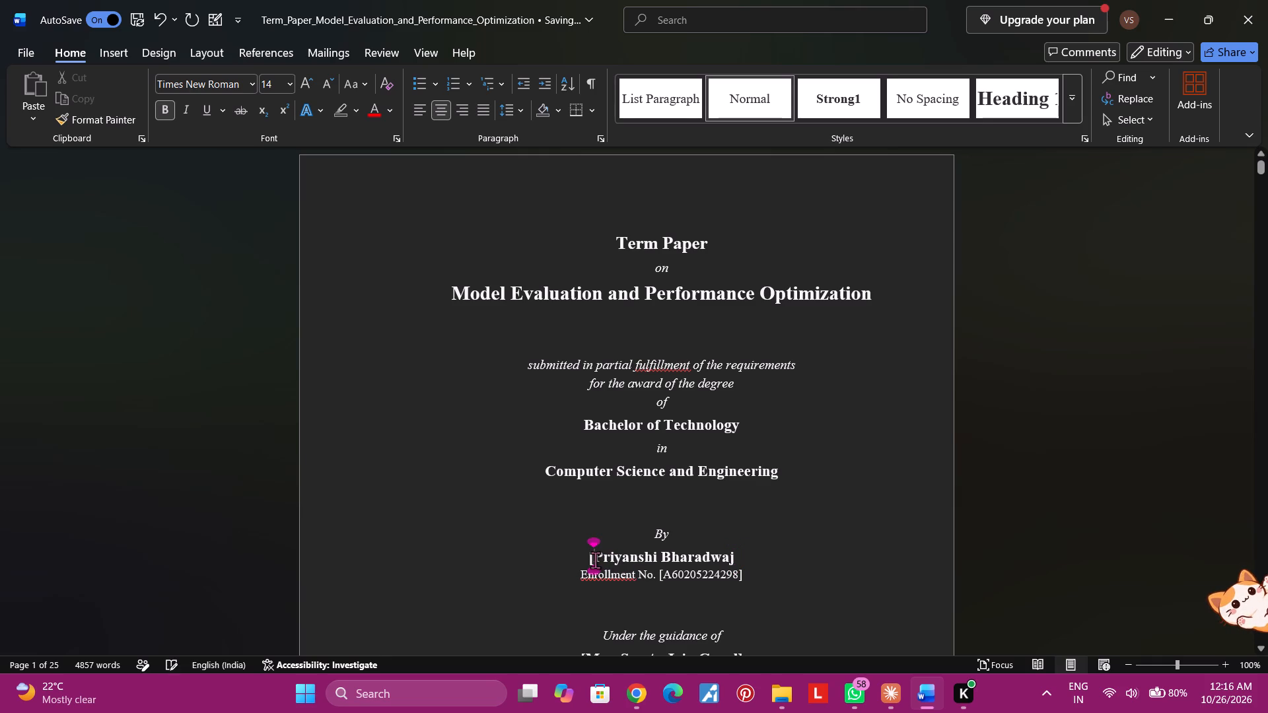
key("BackSpace")
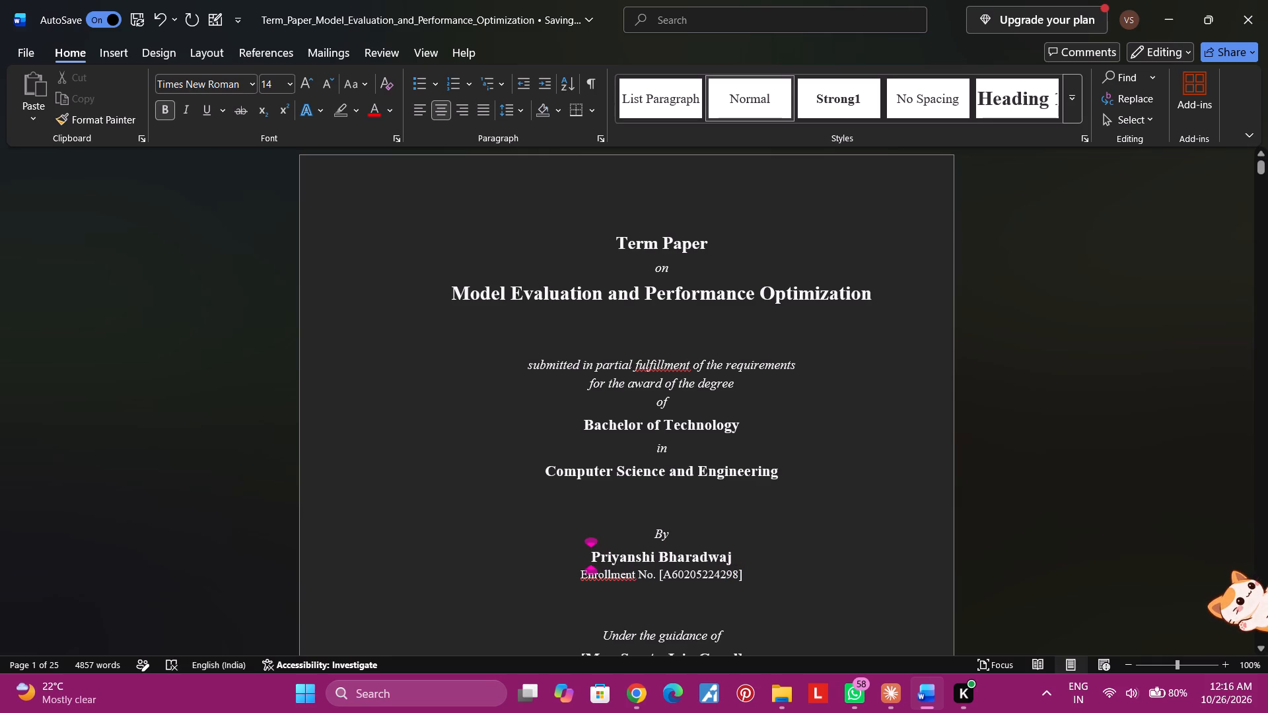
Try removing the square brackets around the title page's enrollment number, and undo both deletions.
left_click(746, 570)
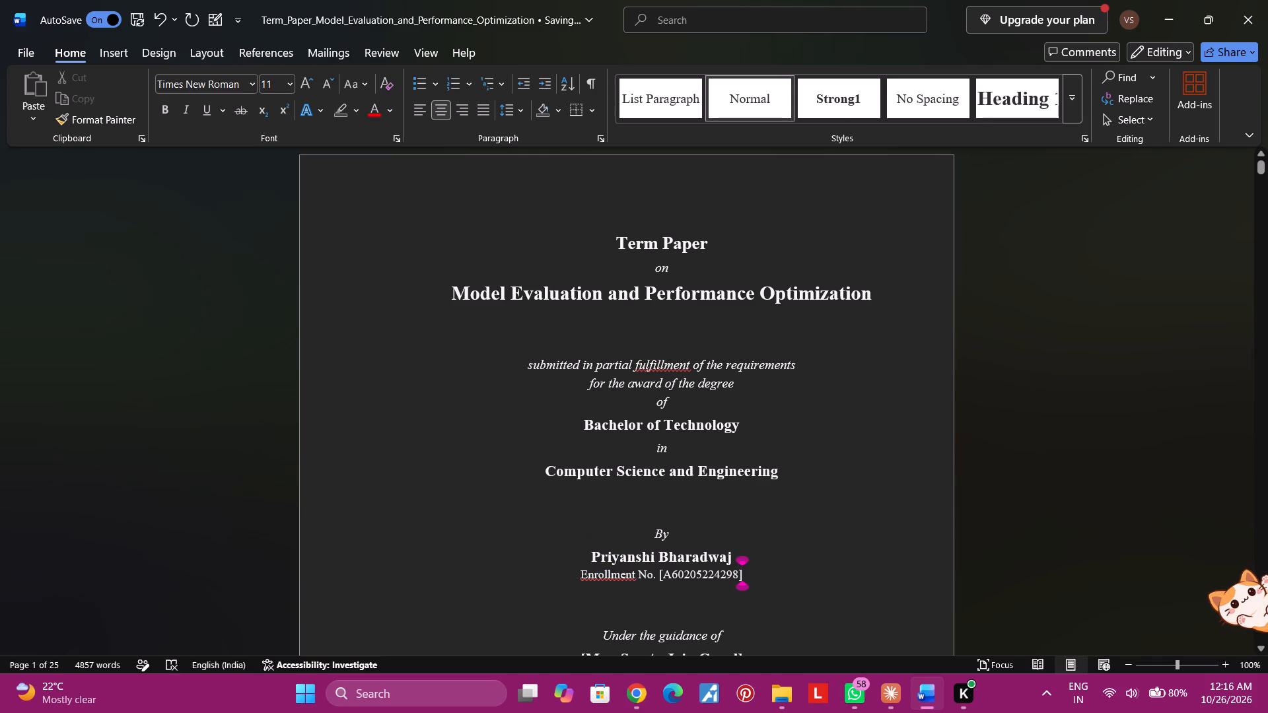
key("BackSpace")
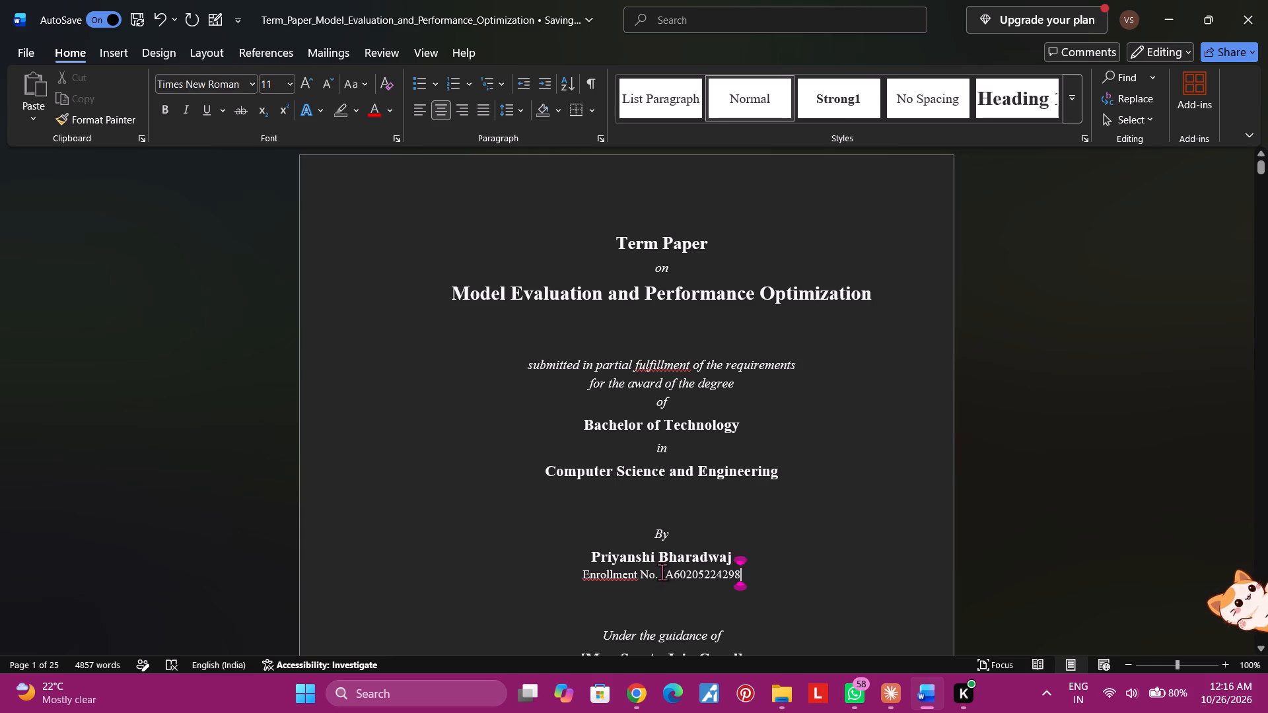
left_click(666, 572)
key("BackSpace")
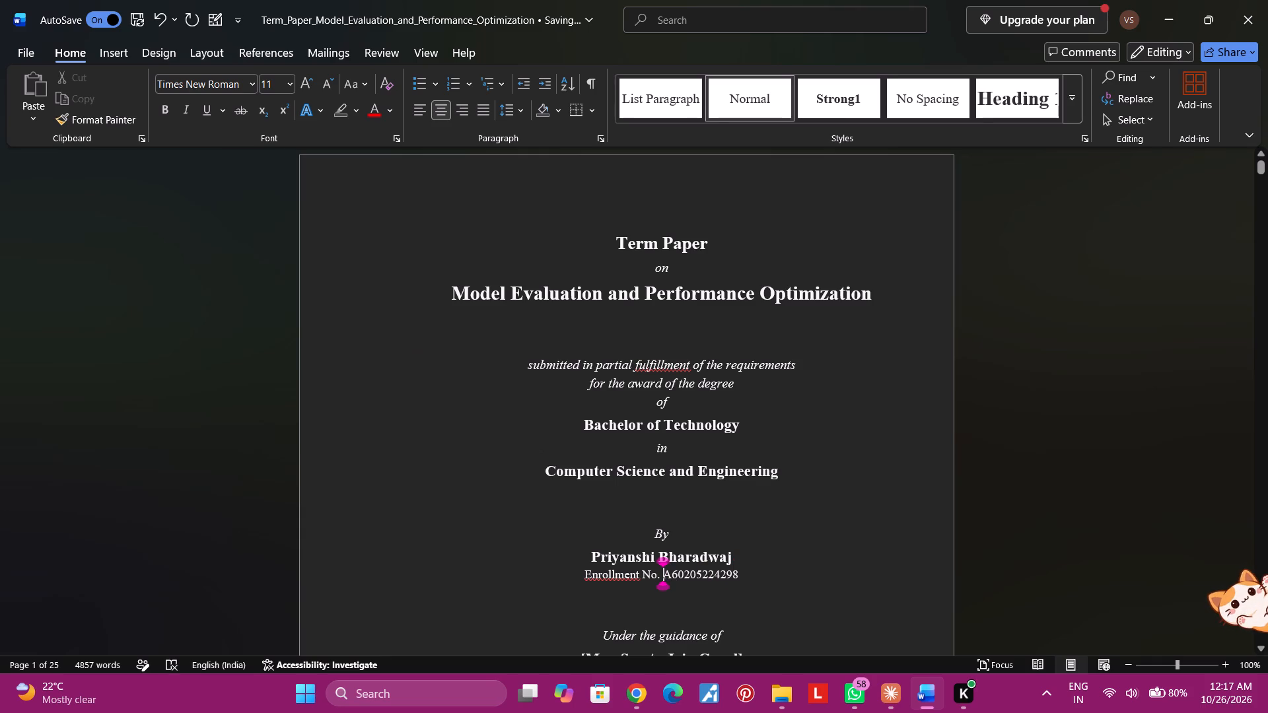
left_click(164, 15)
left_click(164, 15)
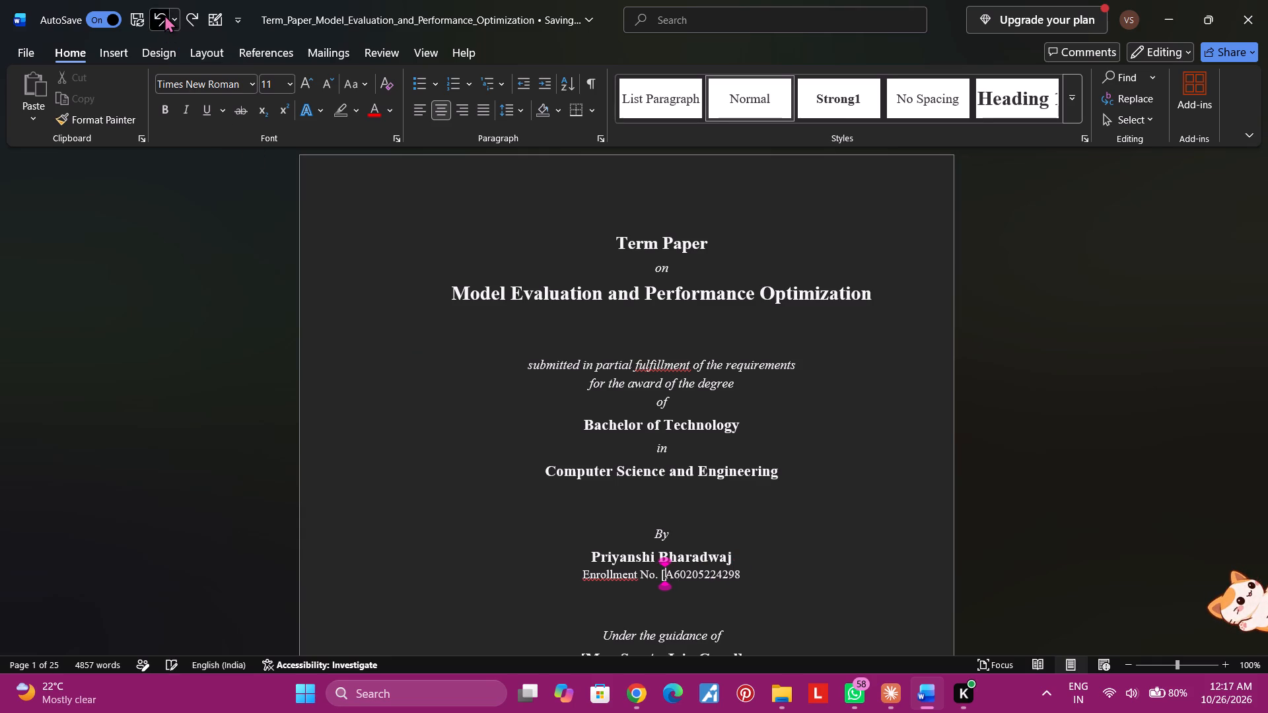
Remove the square brackets around the supervisor's name in the Certificate page's signature block, keeping the parentheses.
scroll(473, 265, "down", 5)
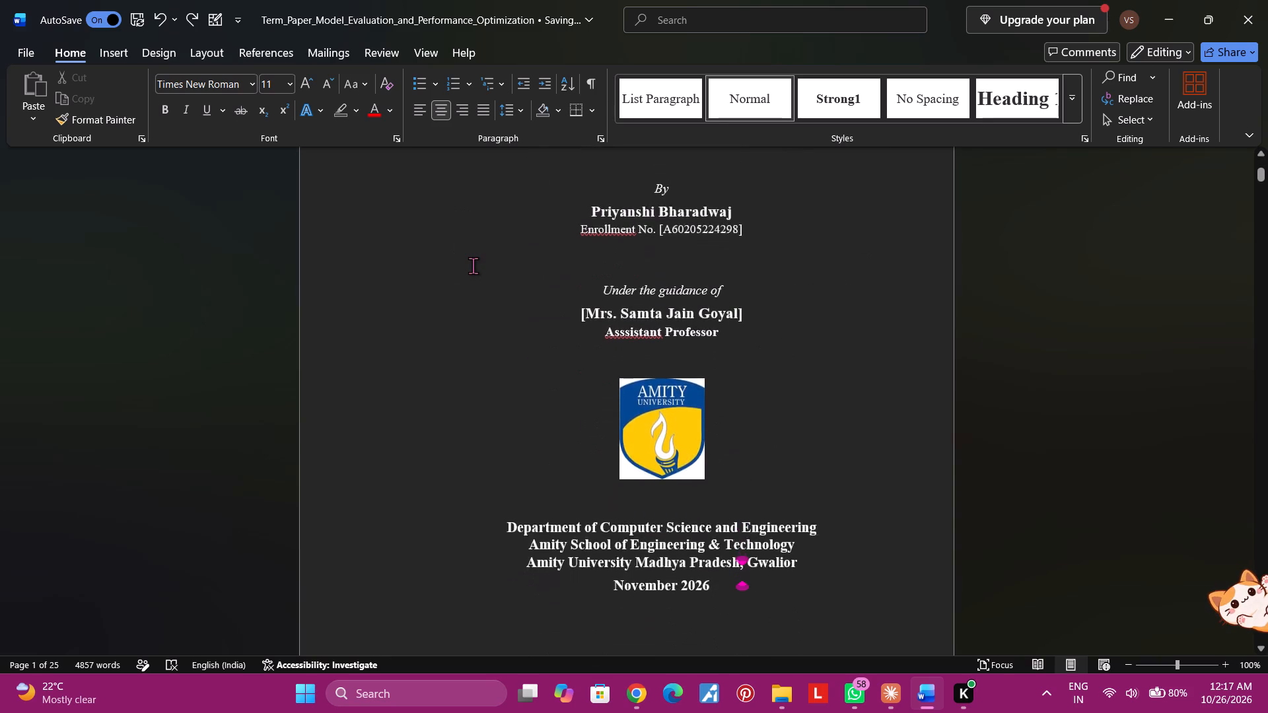
scroll(473, 265, "down", 5)
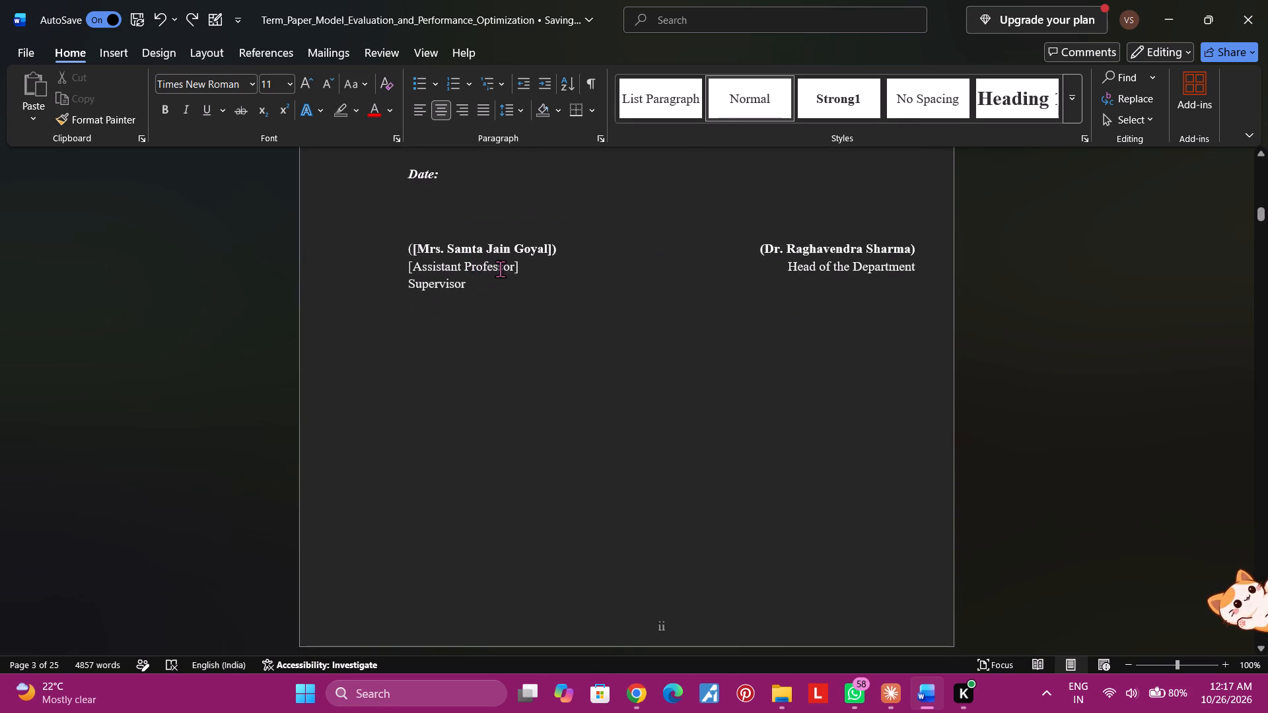
left_click(557, 248)
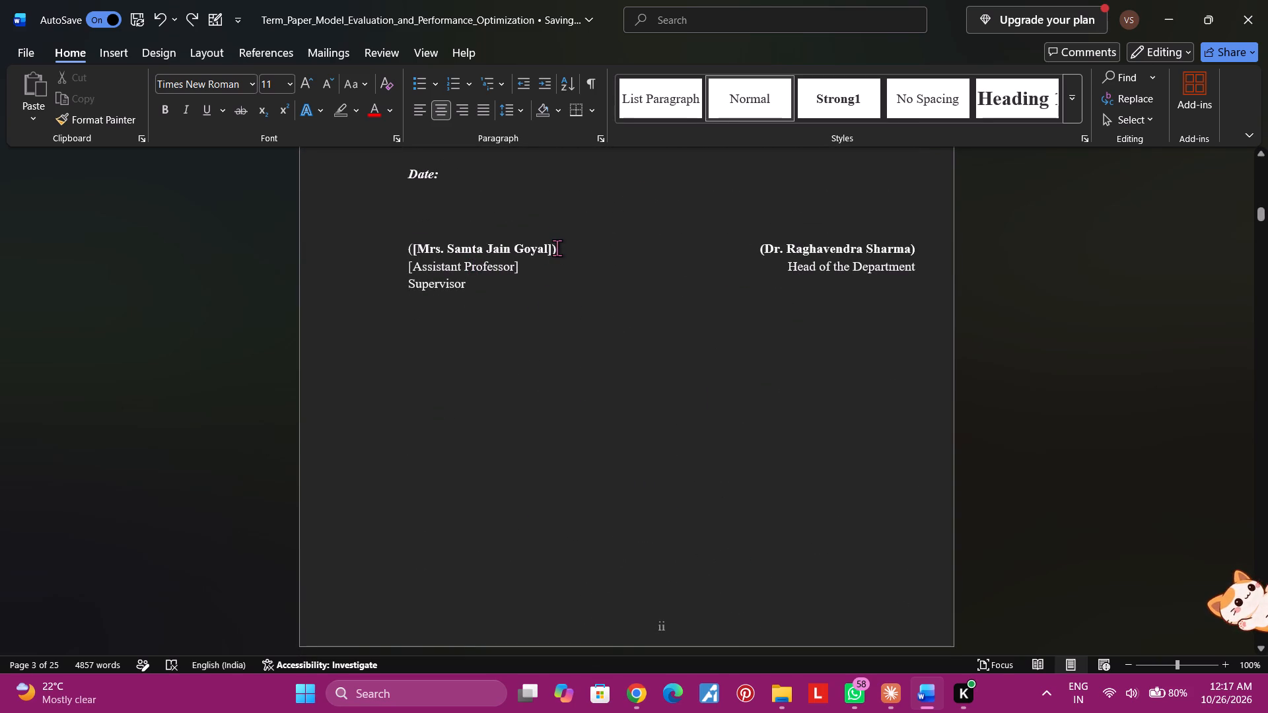
left_click(553, 250)
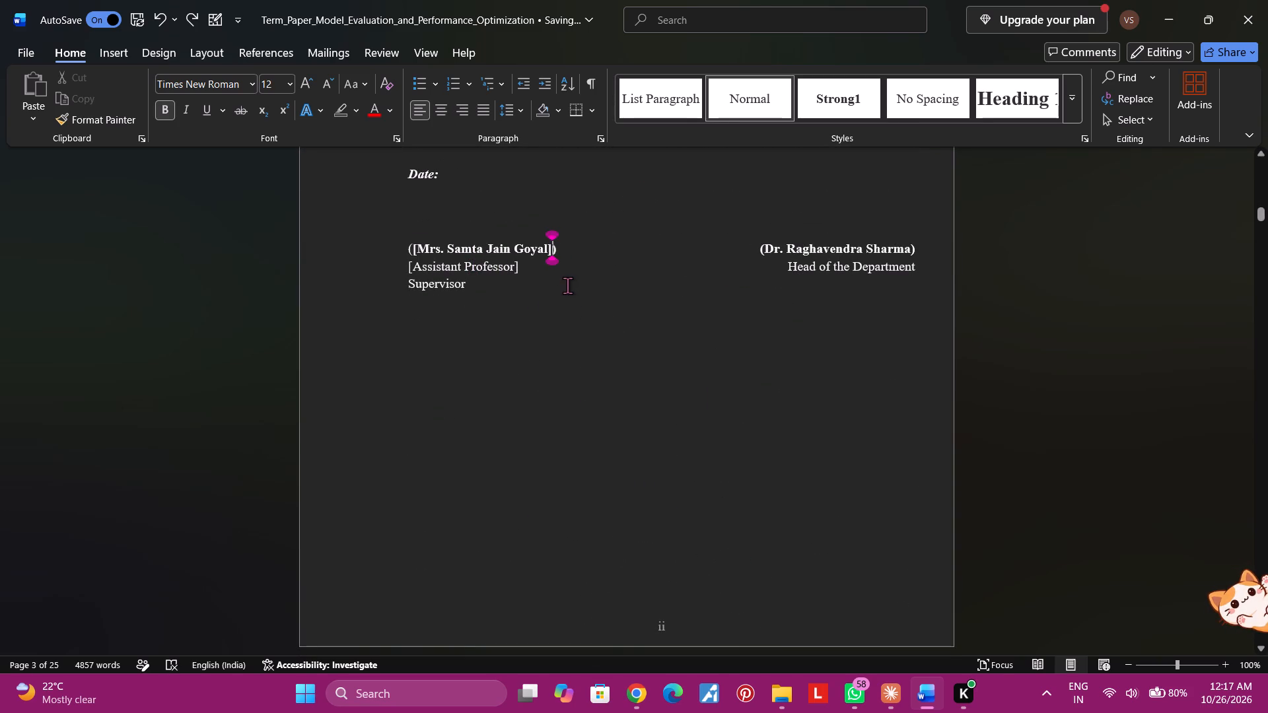
key("BackSpace")
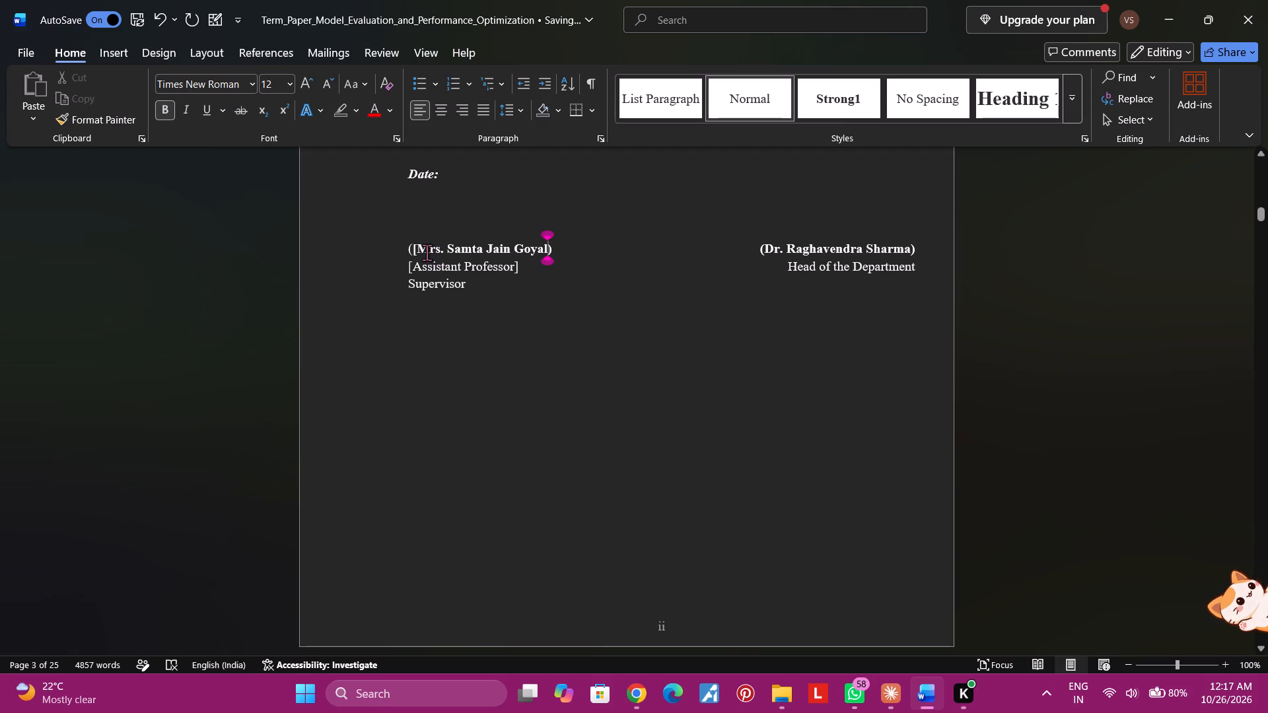
left_click(419, 251)
key("BackSpace")
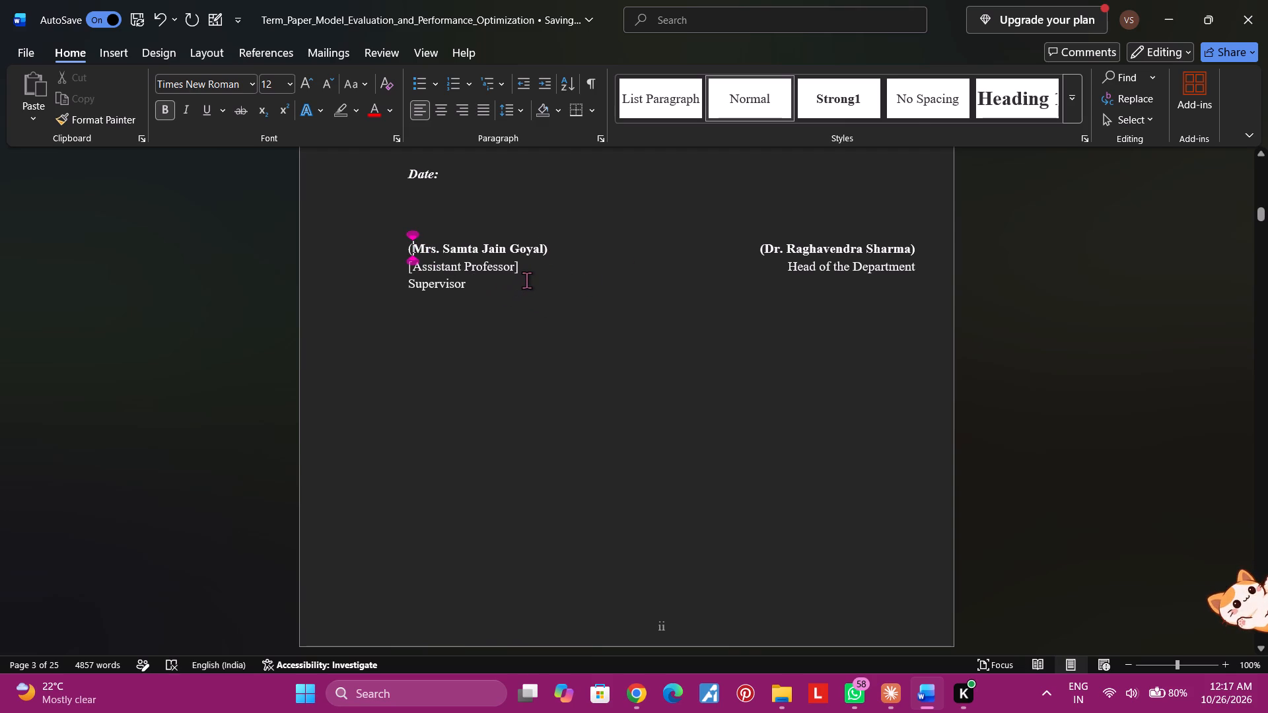
Export the term paper as a PDF named Term_Paper_Model_Evaluation_and_Performance_Optimization to the OneDrive ドキュメント folder, using standard optimization.
scroll(526, 280, "down", 6)
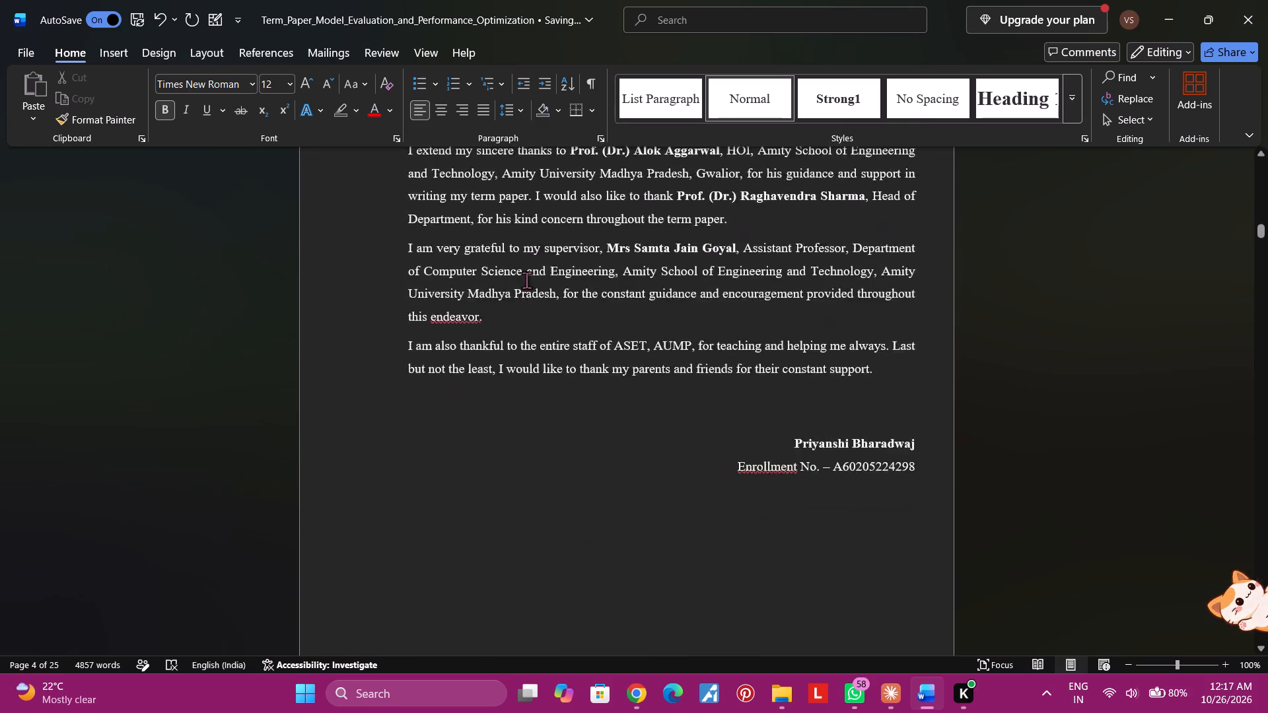
scroll(526, 280, "down", 12)
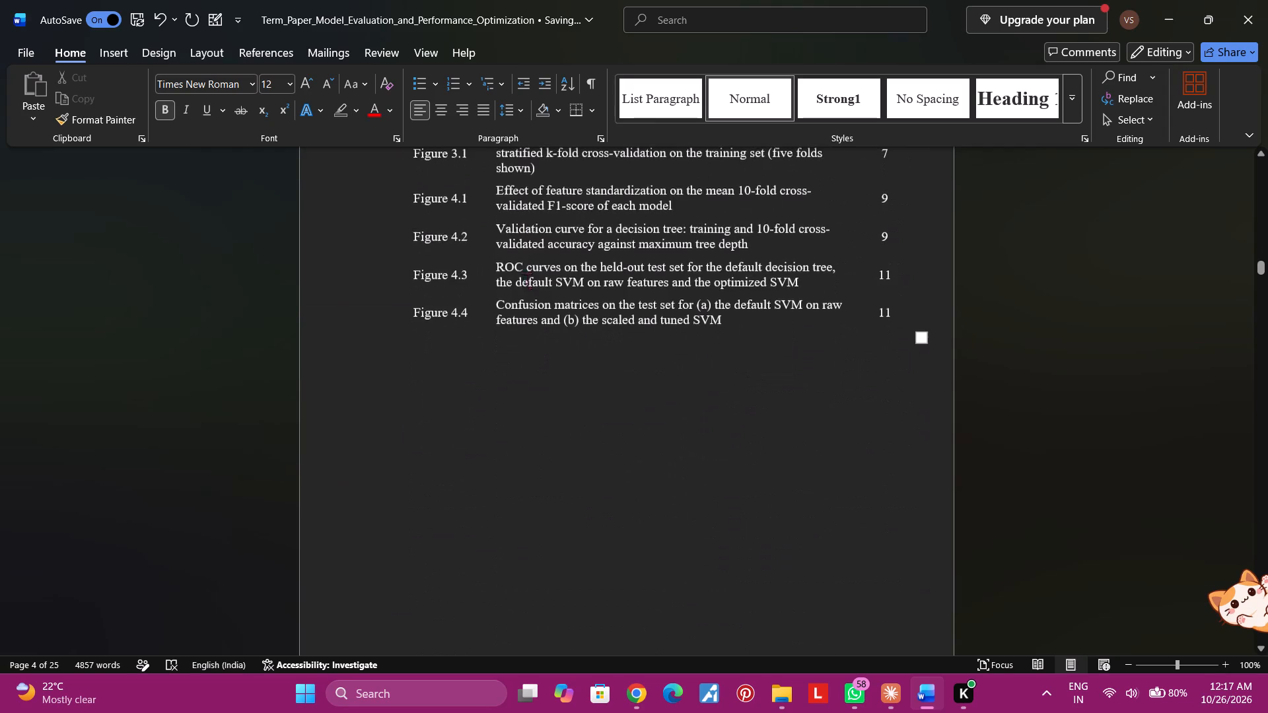
scroll(526, 280, "down", 2)
left_click(24, 53)
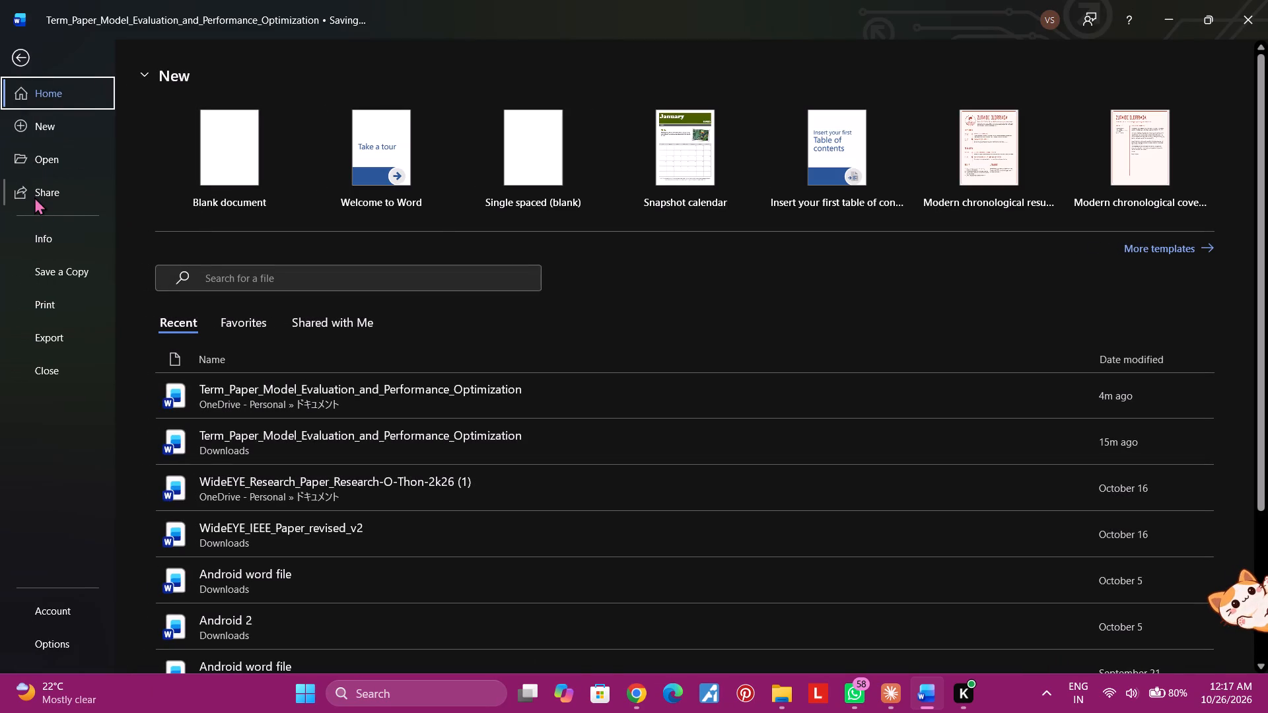
left_click(65, 329)
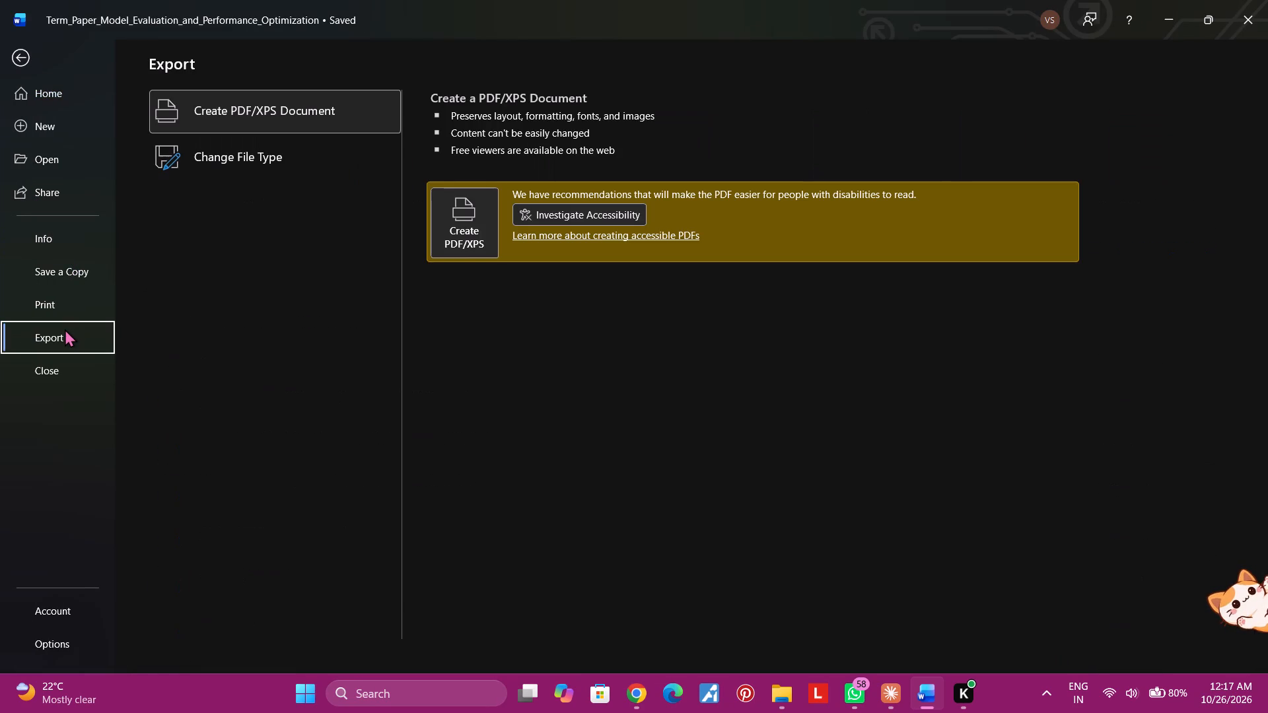
left_click(472, 228)
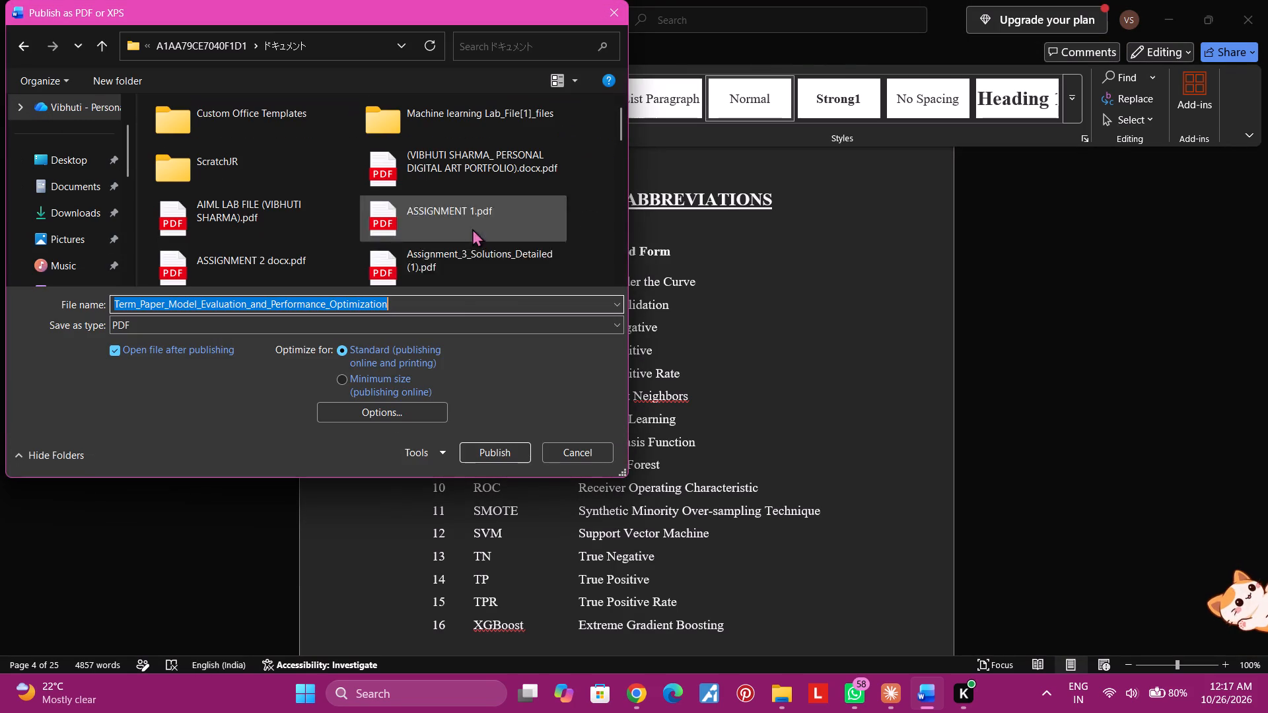
left_click(499, 442)
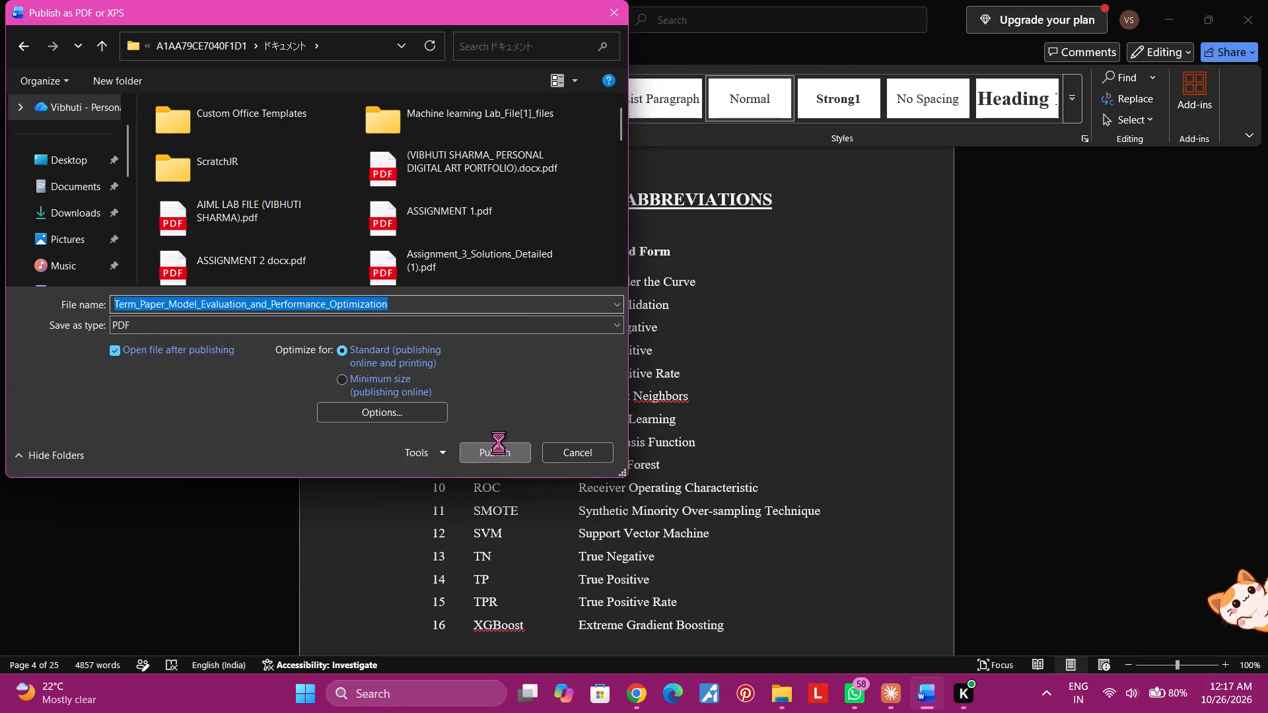
left_click(720, 349)
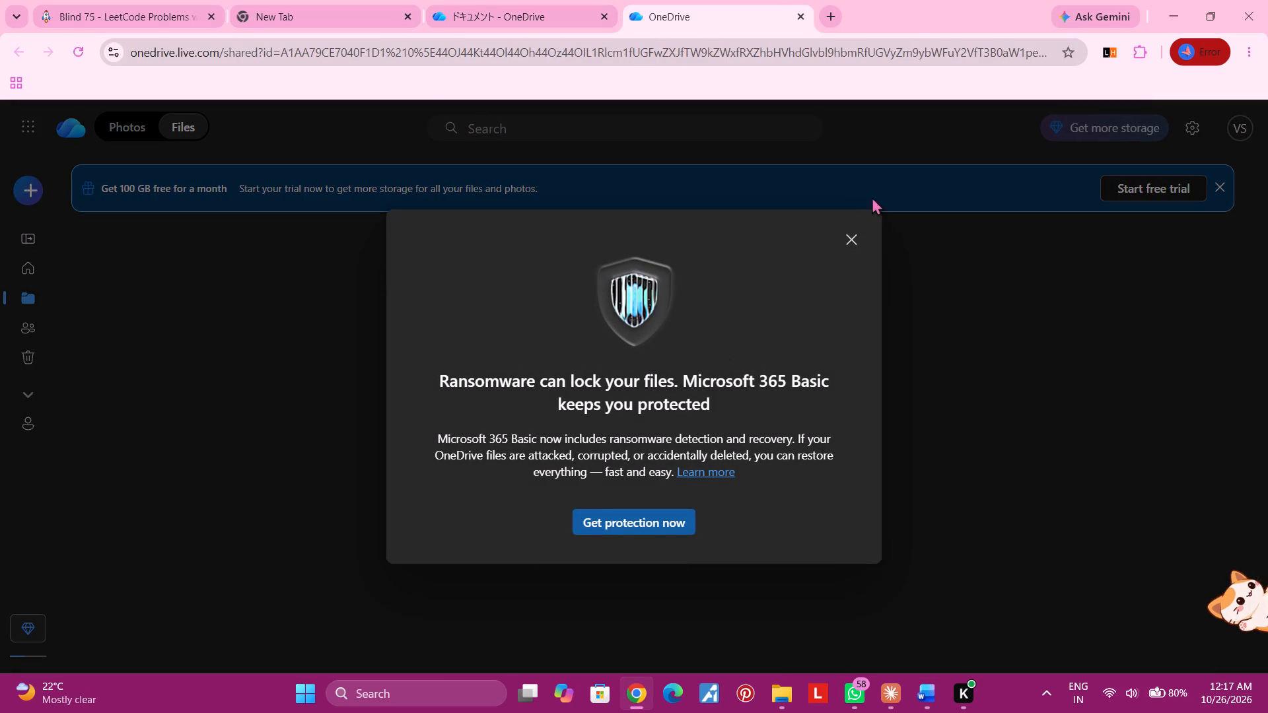
Close the extra ドキュメント OneDrive tab and download the exported term paper PDF from its OneDrive preview.
left_click(851, 238)
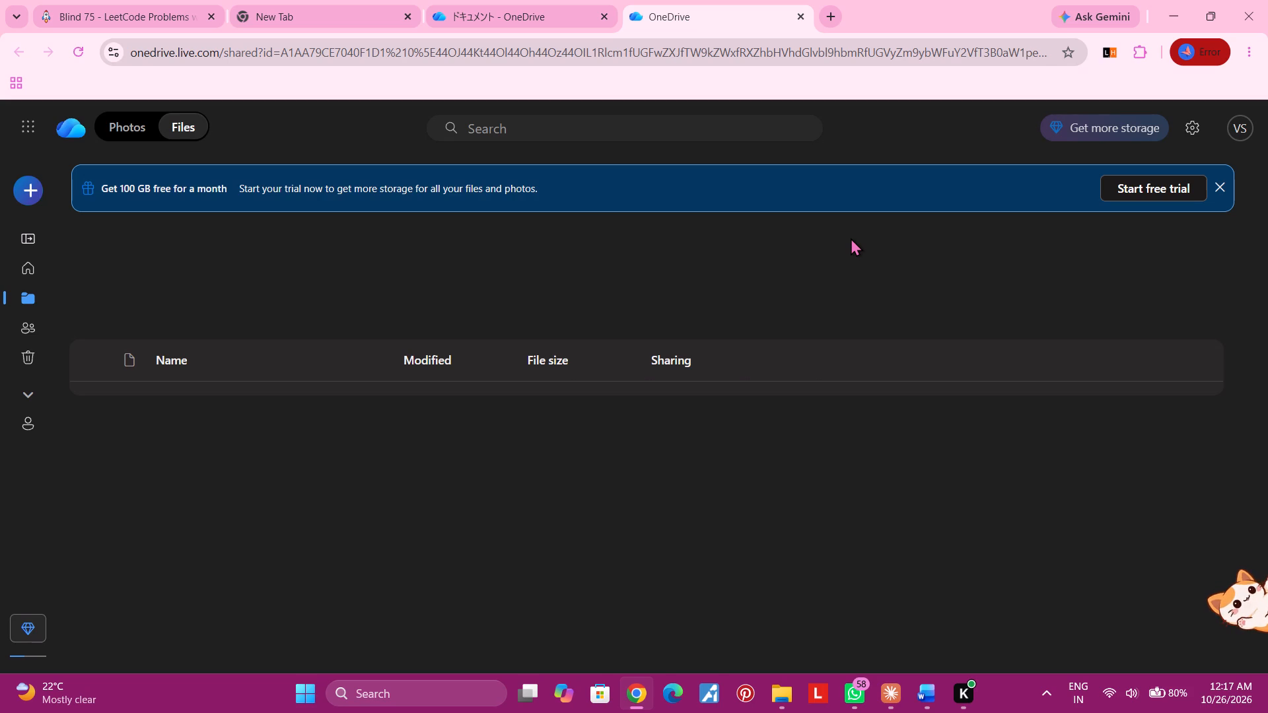
left_click(606, 16)
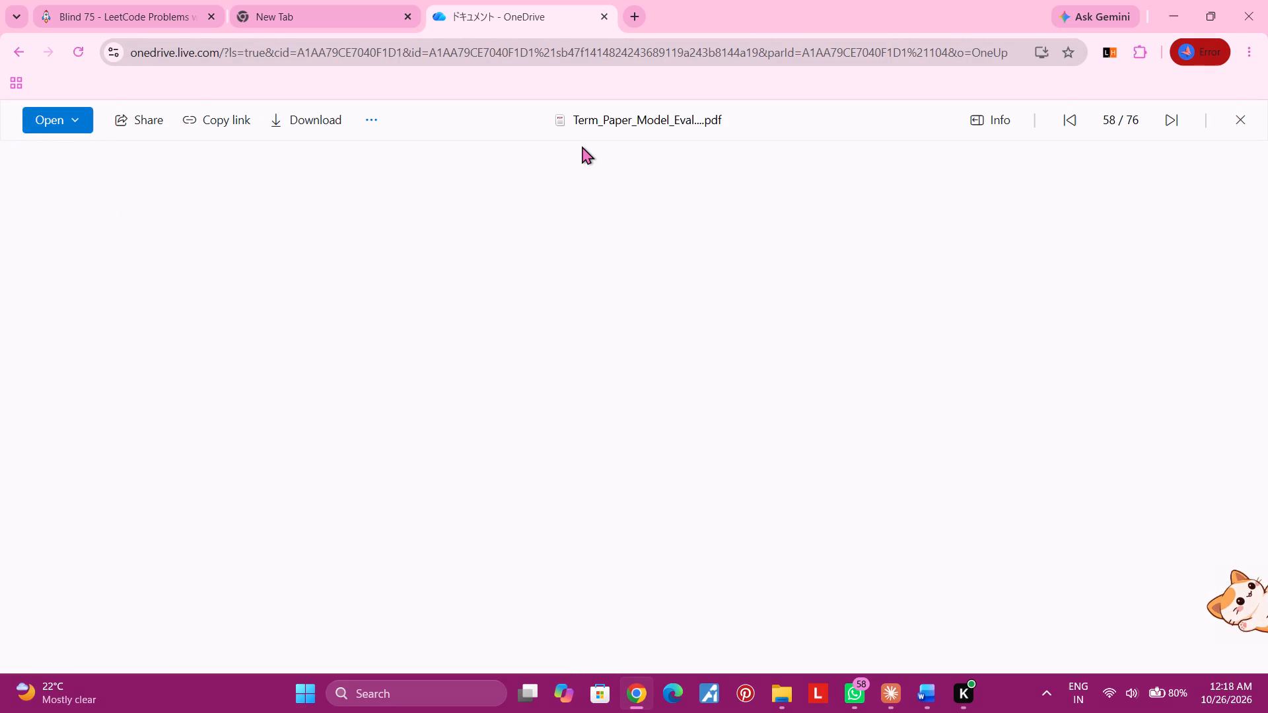